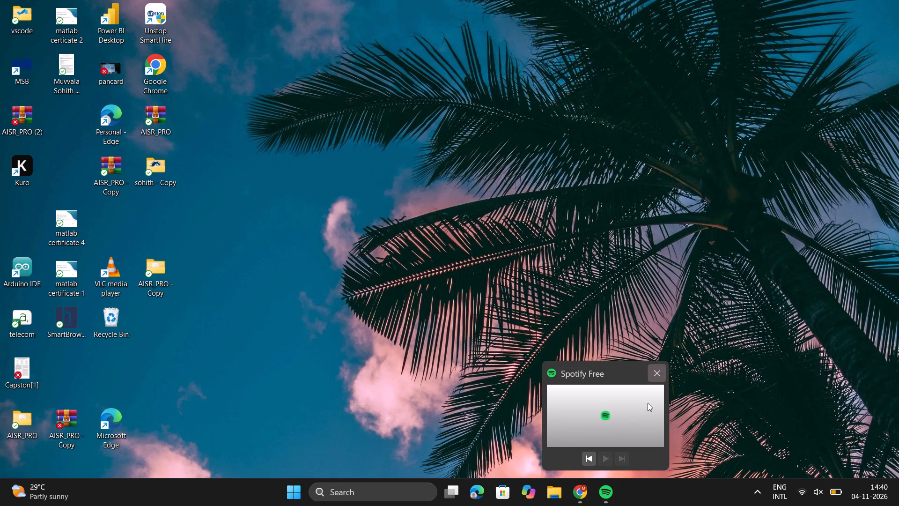
{"action": "left_click", "coordinate": [656, 370]}
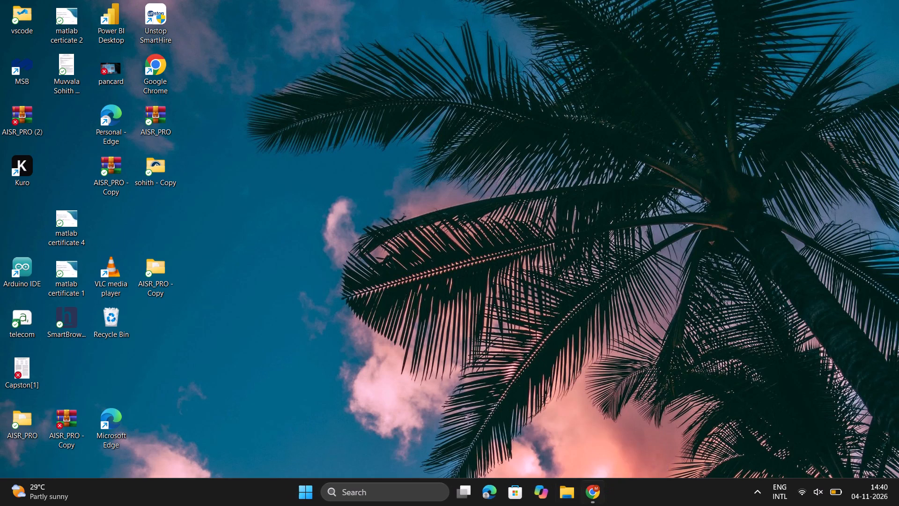
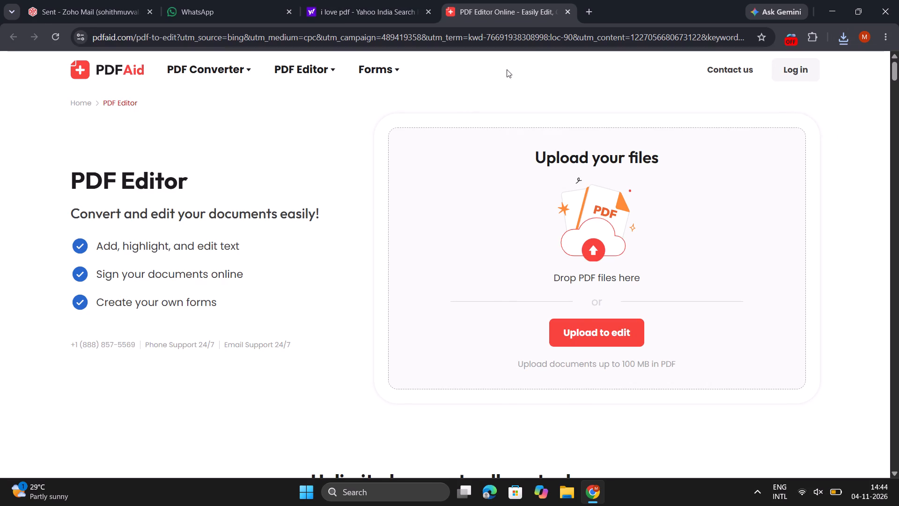
Return to the Yahoo results for "i love pdf" and open the official iLovePDF website, ilovepdf.com.
{"action": "left_click", "coordinate": [508, 0]}
{"action": "left_click", "coordinate": [373, 0]}
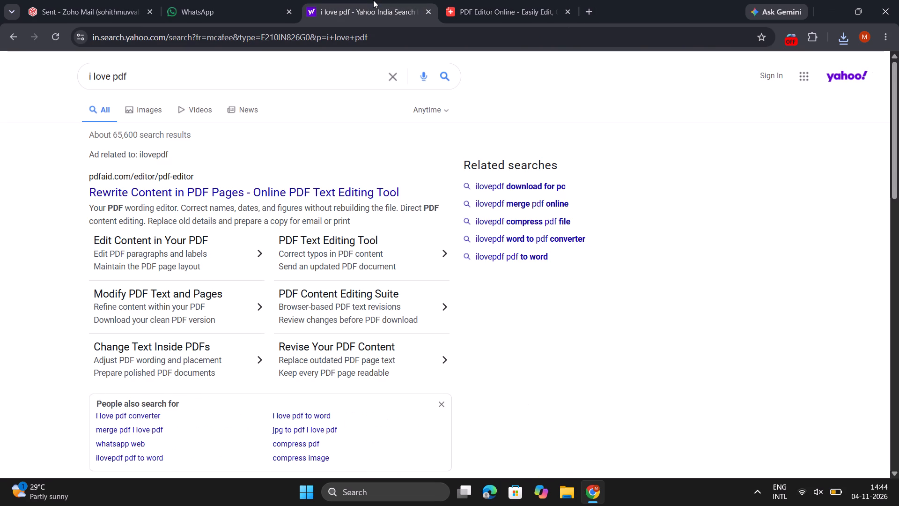
{"action": "scroll", "coordinate": [268, 269], "scroll_direction": "right", "scroll_amount": 1}
{"action": "scroll", "coordinate": [268, 269], "scroll_direction": "down", "scroll_amount": 7}
{"action": "scroll", "coordinate": [268, 269], "scroll_direction": "up", "scroll_amount": 2}
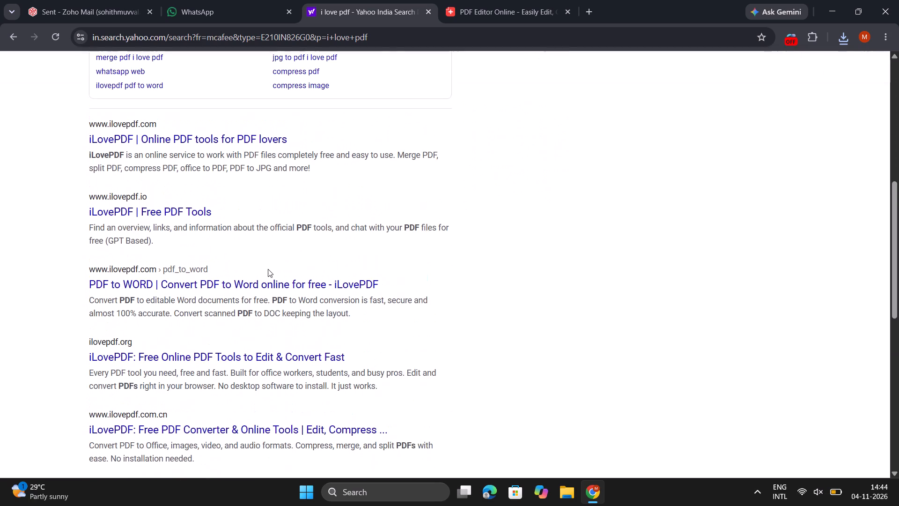
{"action": "left_click", "coordinate": [230, 134]}
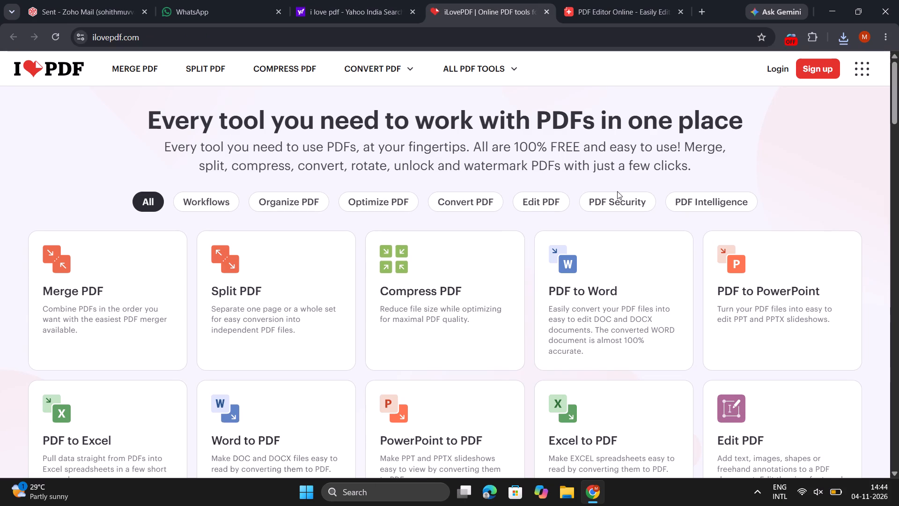
Load the "ML and its Types" PDF from the Downloads folder into the PDF to Word converter.
{"action": "left_click", "coordinate": [613, 281]}
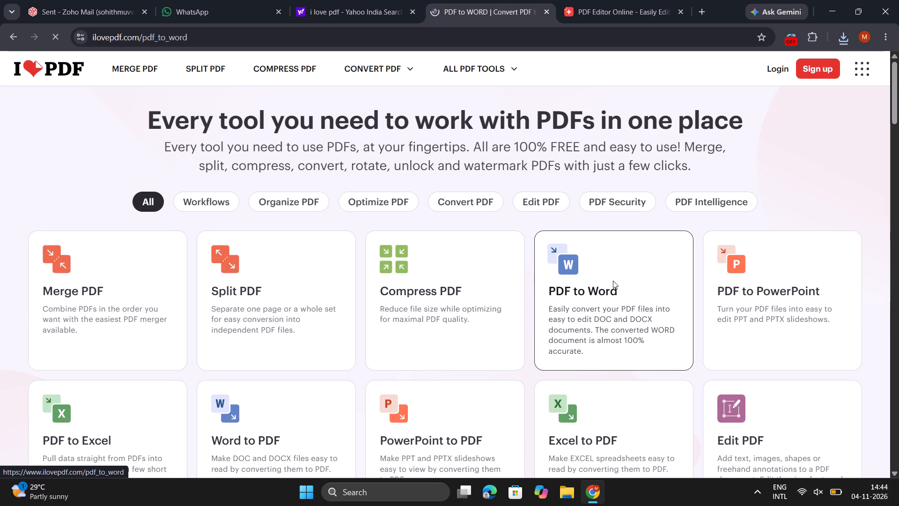
{"action": "left_click", "coordinate": [466, 229]}
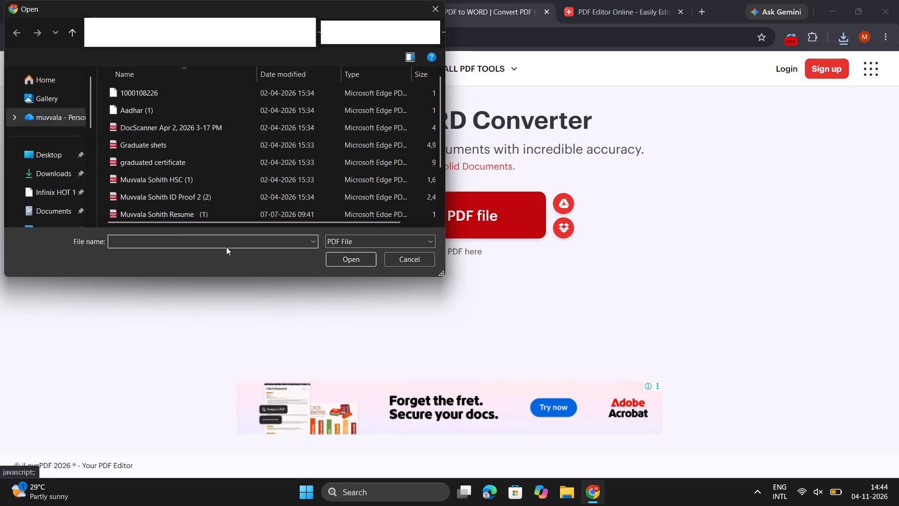
{"action": "left_click", "coordinate": [44, 172]}
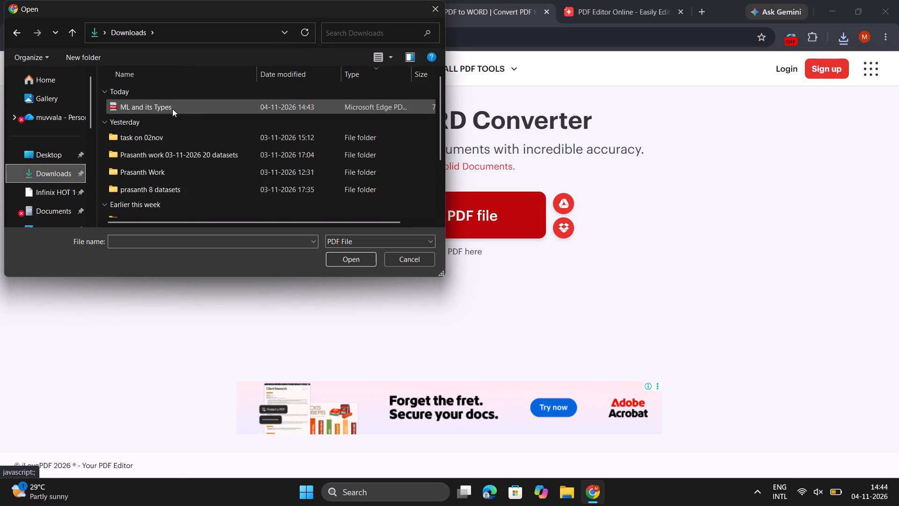
{"action": "left_click", "coordinate": [172, 109]}
{"action": "left_click", "coordinate": [343, 260]}
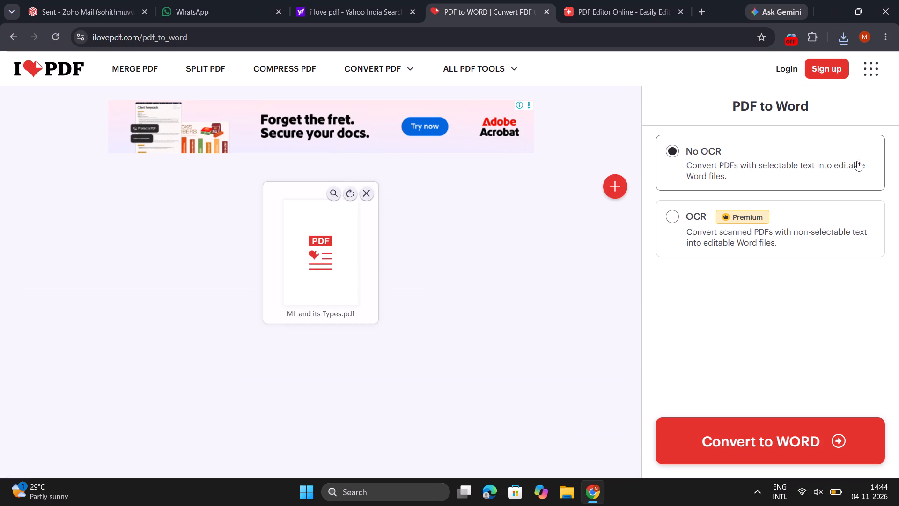
Convert the PDF to Word with No OCR and download the resulting document.
{"action": "left_click", "coordinate": [744, 448]}
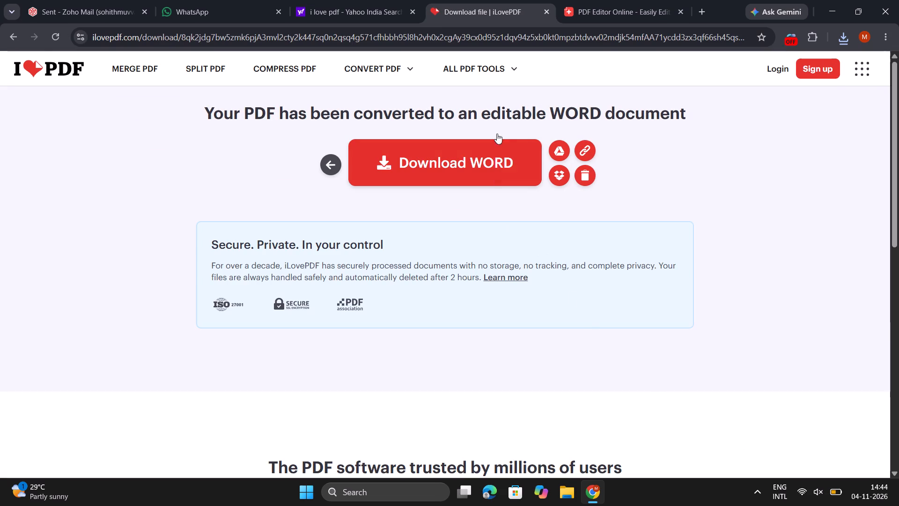
{"action": "left_click", "coordinate": [502, 159]}
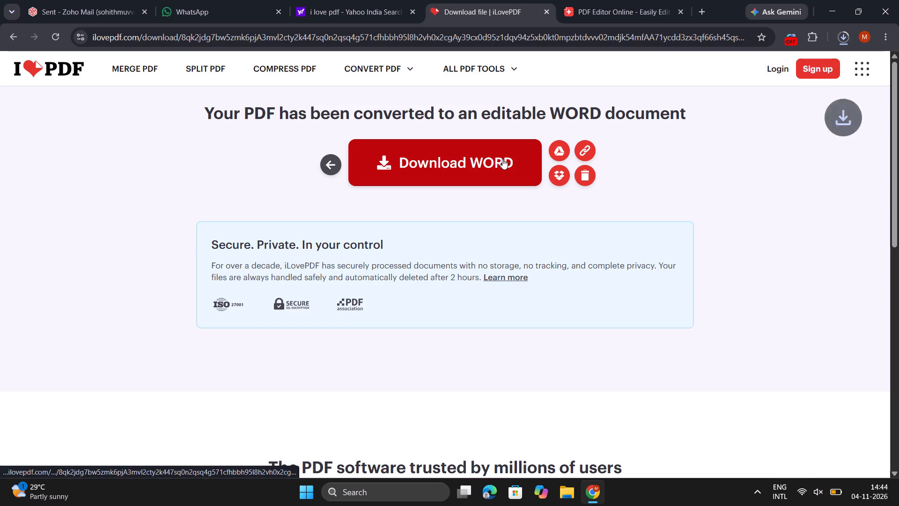
Open the downloaded "ML and its Types" document in Microsoft Word and enable editing.
{"action": "left_click", "coordinate": [838, 43]}
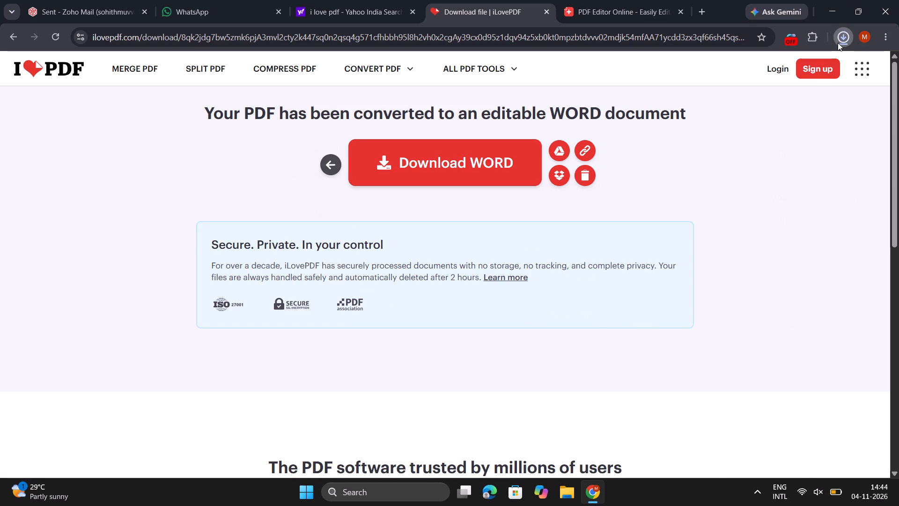
{"action": "double_click", "coordinate": [736, 94]}
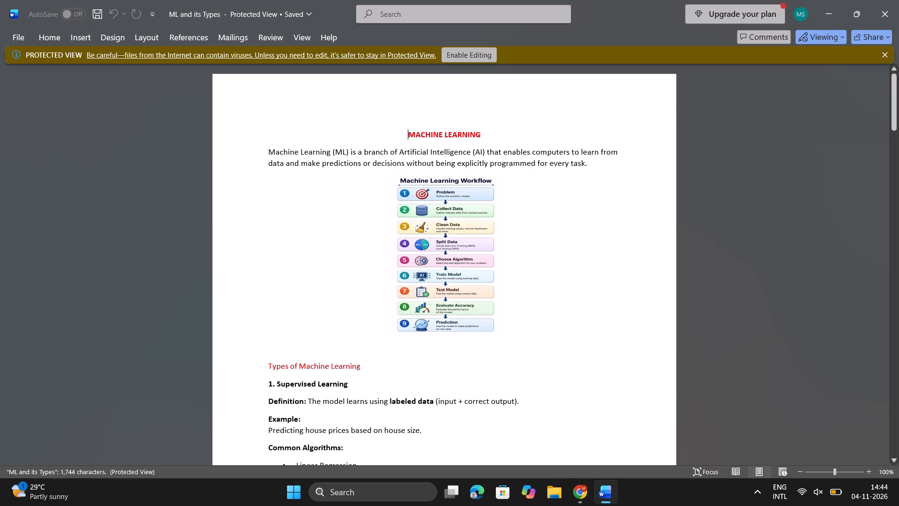
{"action": "left_click", "coordinate": [454, 54]}
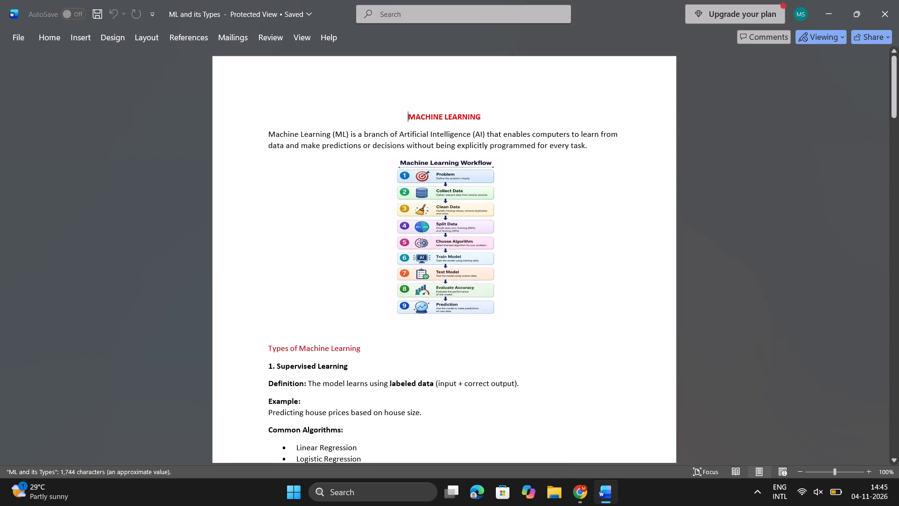
Enlarge the Machine Learning Workflow picture to span the full text width between the margins and stretch it downward to about double its height.
{"action": "left_click", "coordinate": [452, 263]}
{"action": "left_click", "coordinate": [452, 263]}
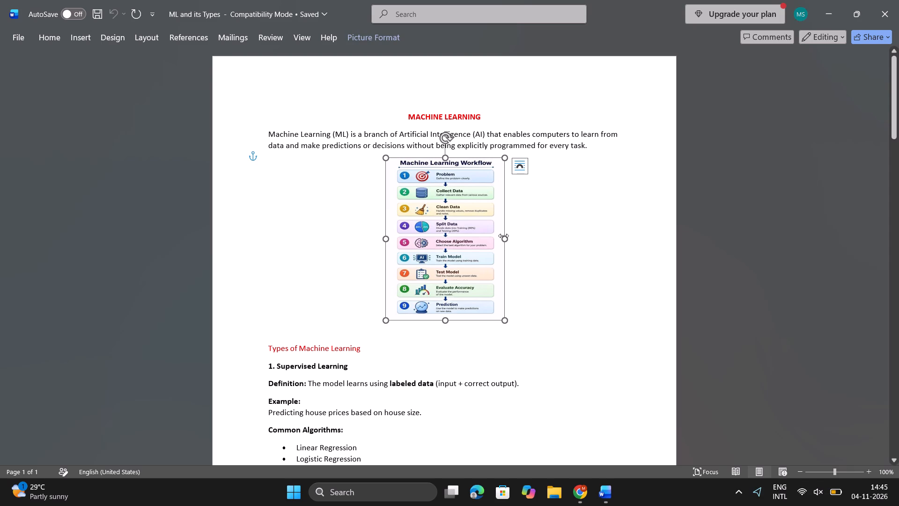
{"action": "left_click_drag", "start_coordinate": [503, 236], "coordinate": [661, 243]}
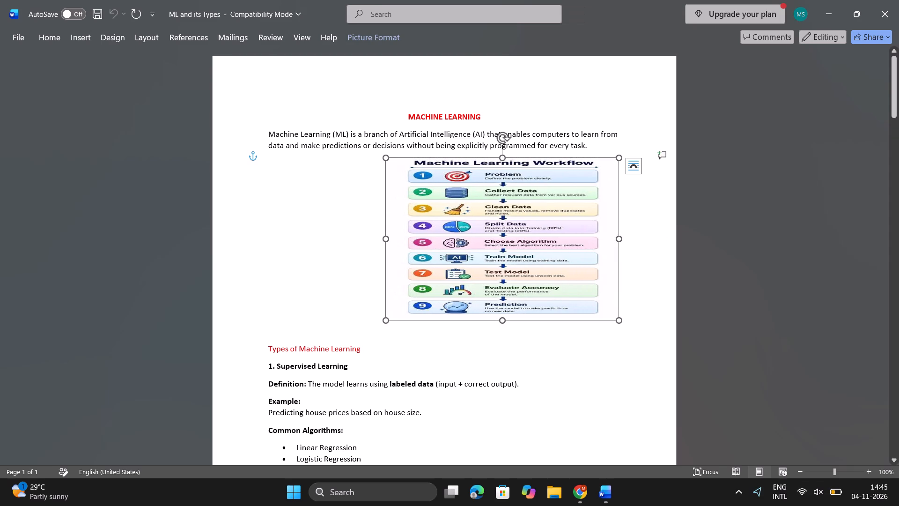
{"action": "left_click_drag", "start_coordinate": [385, 240], "coordinate": [265, 241]}
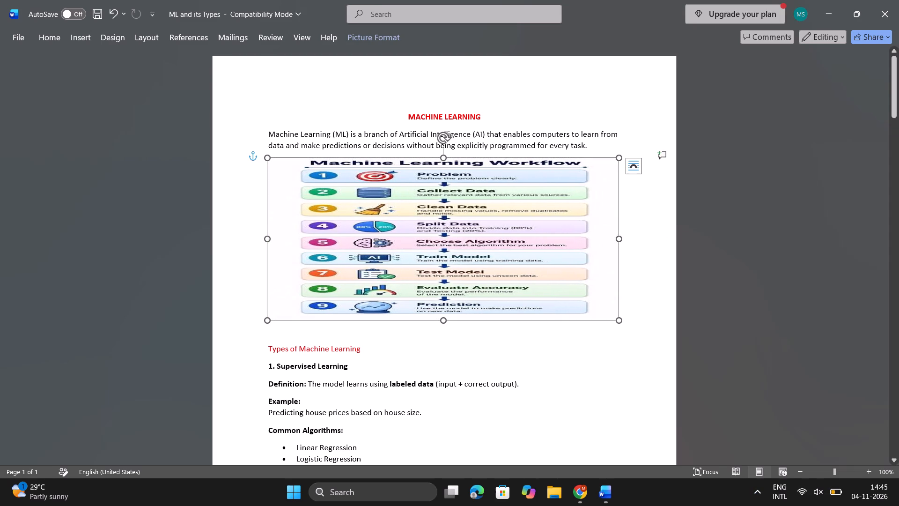
{"action": "scroll", "coordinate": [479, 346], "scroll_direction": "down", "scroll_amount": 1}
{"action": "scroll", "coordinate": [462, 304], "scroll_direction": "up", "scroll_amount": 2}
{"action": "left_click_drag", "start_coordinate": [443, 319], "coordinate": [442, 469]}
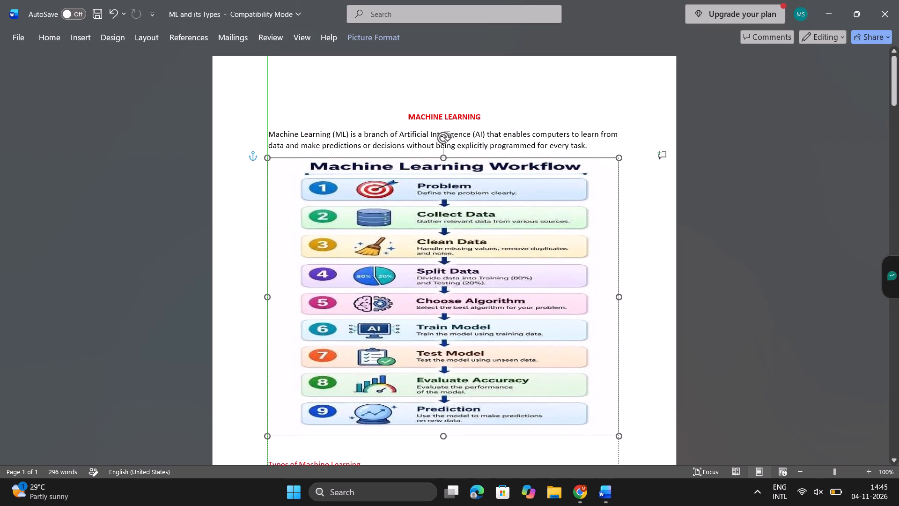
{"action": "left_click_drag", "start_coordinate": [442, 469], "coordinate": [454, 505]}
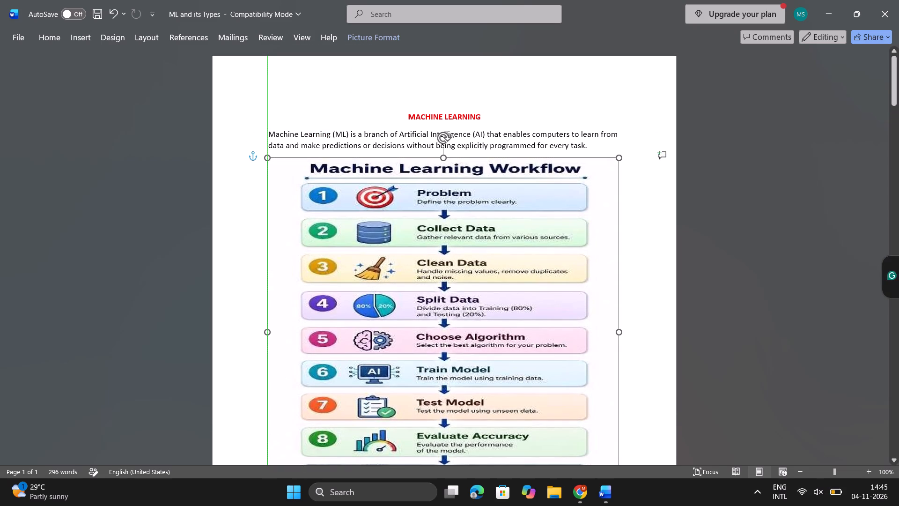
{"action": "left_click_drag", "start_coordinate": [454, 505], "coordinate": [456, 505]}
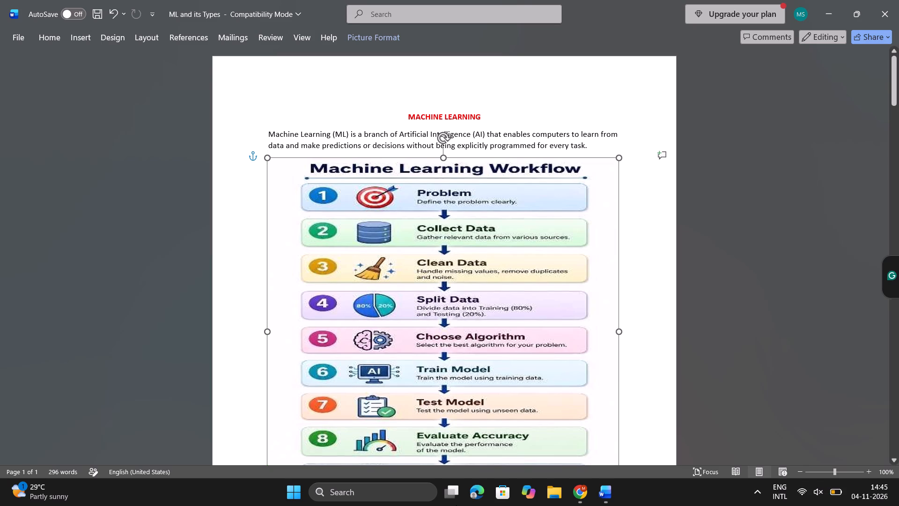
{"action": "left_click", "coordinate": [737, 331]}
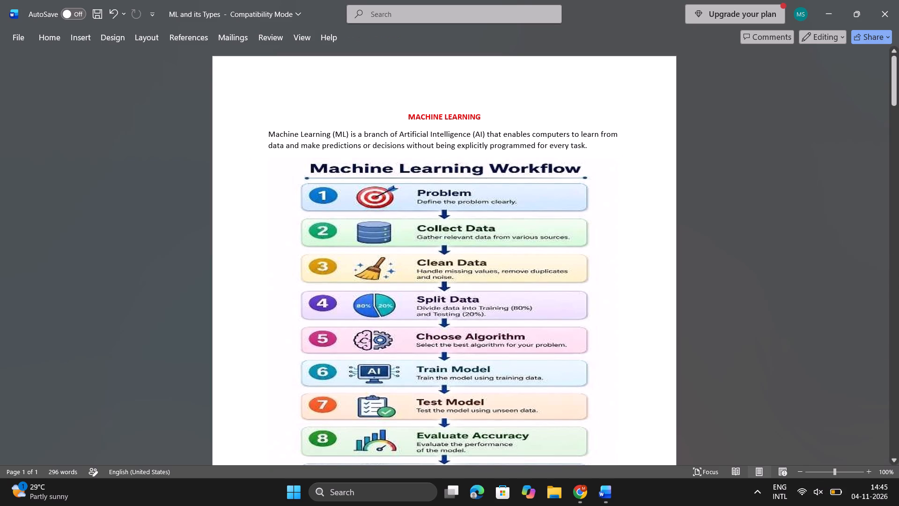
Examine the page layout from the enlarged workflow picture through the start of the Regression section.
{"action": "scroll", "coordinate": [646, 214], "scroll_direction": "down", "scroll_amount": 1}
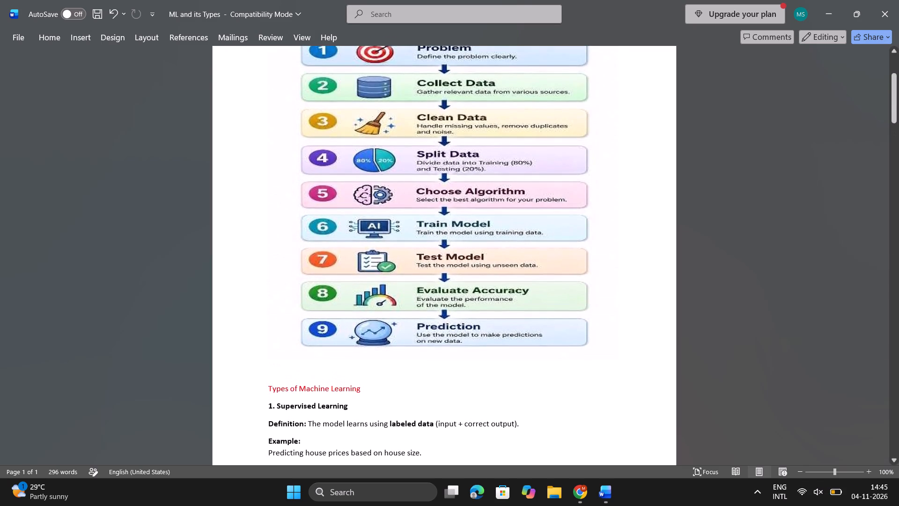
{"action": "scroll", "coordinate": [646, 214], "scroll_direction": "up", "scroll_amount": 1}
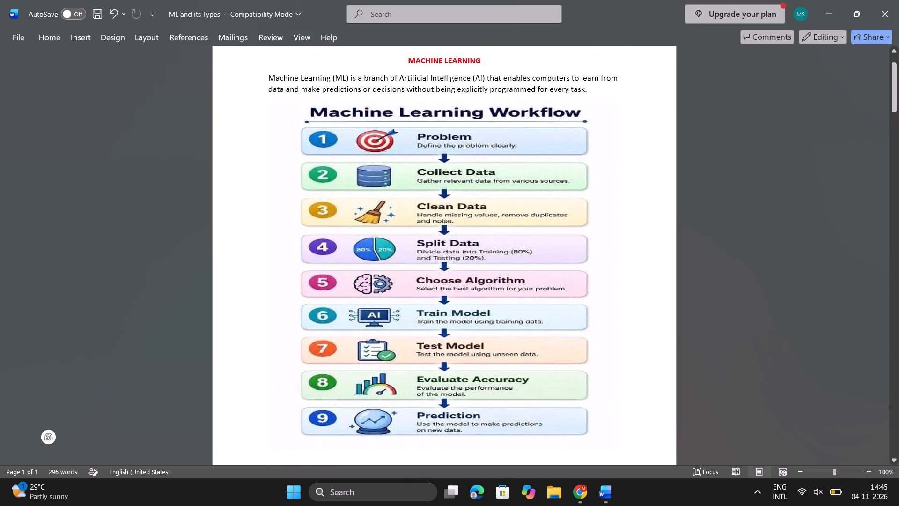
{"action": "scroll", "coordinate": [646, 214], "scroll_direction": "down", "scroll_amount": 1}
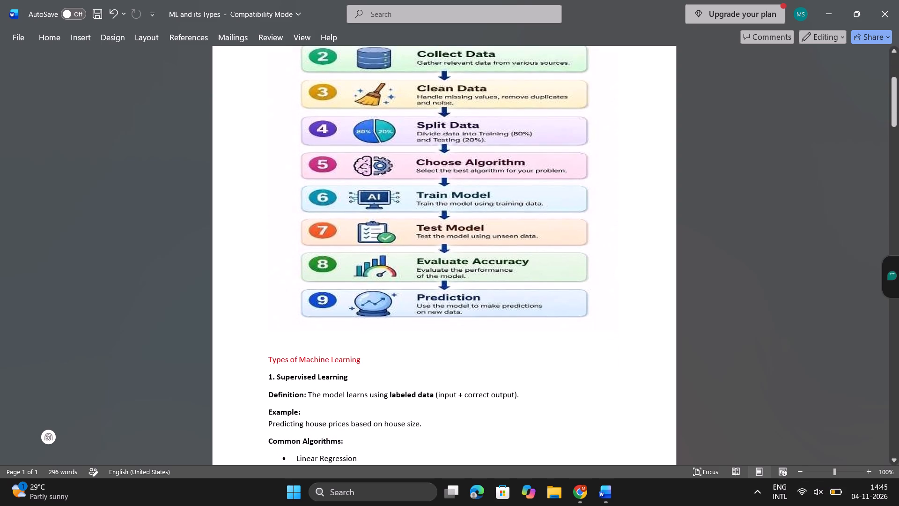
{"action": "scroll", "coordinate": [646, 214], "scroll_direction": "down", "scroll_amount": 1}
{"action": "scroll", "coordinate": [646, 214], "scroll_direction": "up", "scroll_amount": 1}
{"action": "scroll", "coordinate": [646, 214], "scroll_direction": "right", "scroll_amount": 2}
{"action": "scroll", "coordinate": [646, 214], "scroll_direction": "down", "scroll_amount": 1}
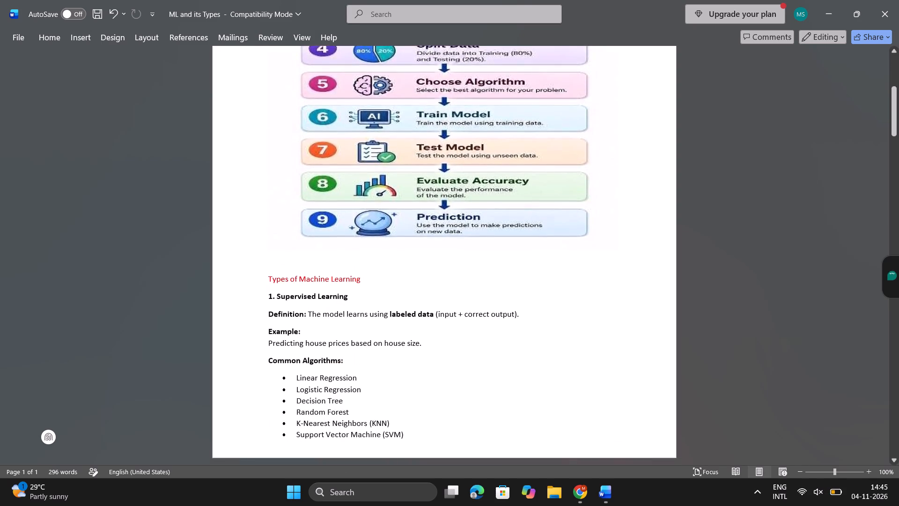
{"action": "scroll", "coordinate": [646, 214], "scroll_direction": "down", "scroll_amount": 2}
{"action": "scroll", "coordinate": [646, 214], "scroll_direction": "up", "scroll_amount": 1}
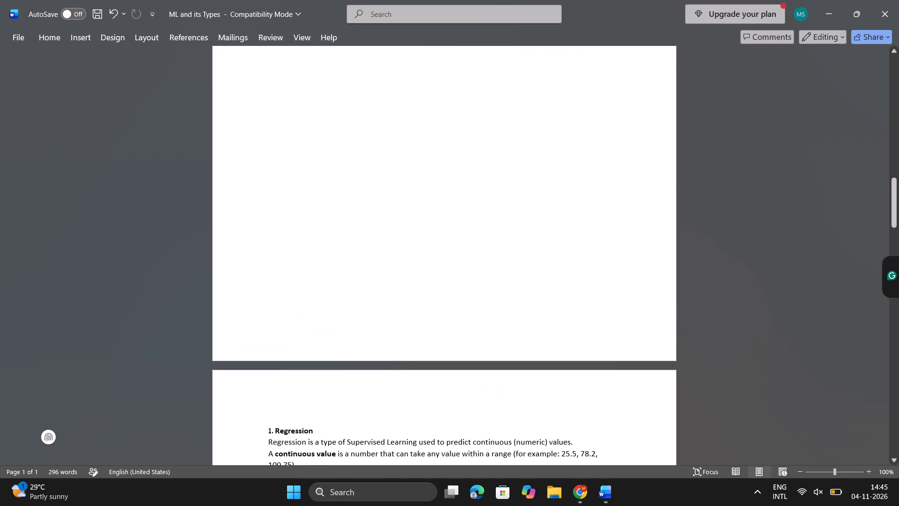
{"action": "scroll", "coordinate": [646, 214], "scroll_direction": "up", "scroll_amount": 2}
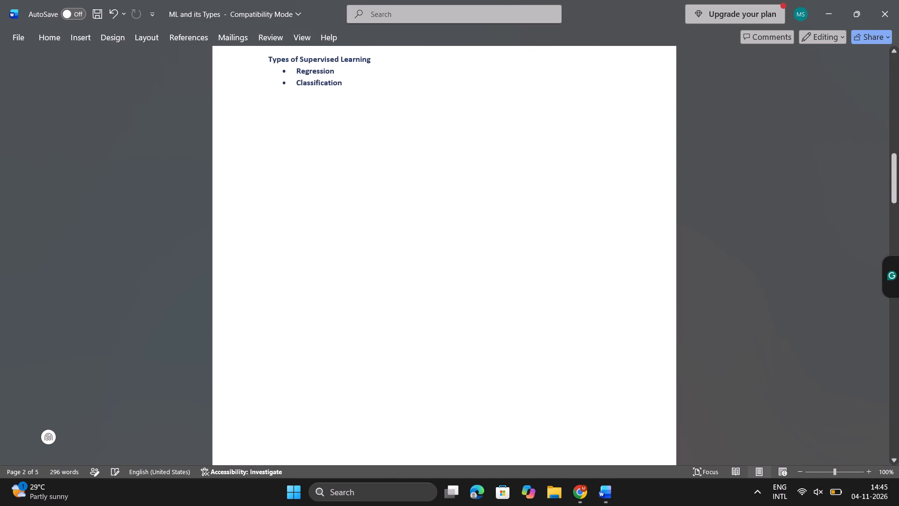
{"action": "scroll", "coordinate": [577, 172], "scroll_direction": "up", "scroll_amount": 4}
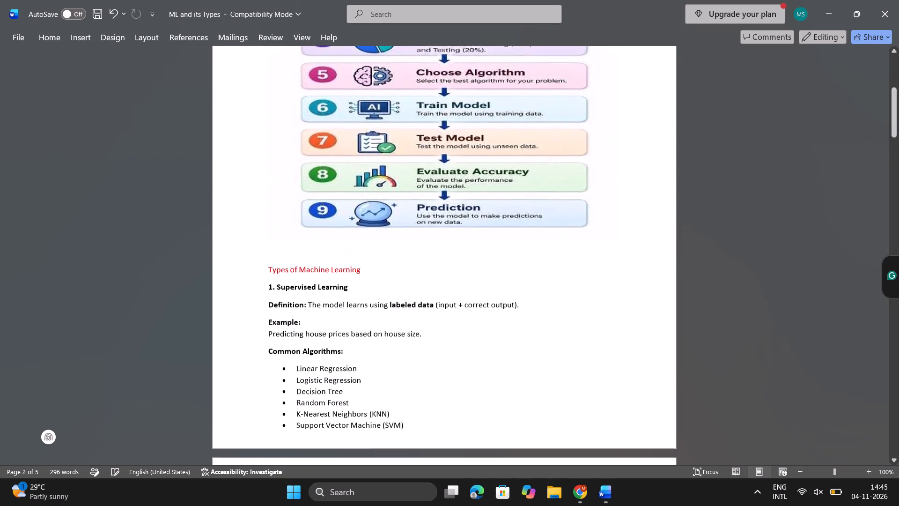
Move the Machine Learning Workflow picture down the first page to just below the "Linear Regression" bullet.
{"action": "left_click", "coordinate": [480, 190]}
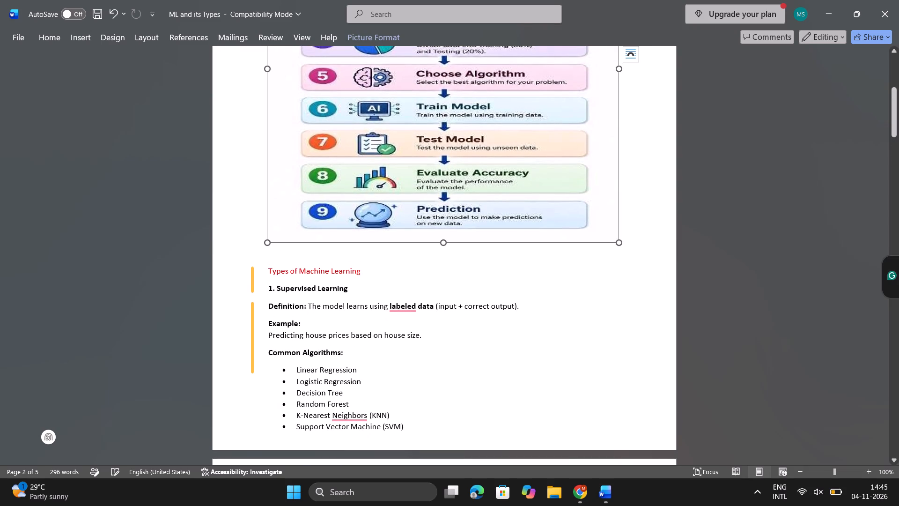
{"action": "left_click", "coordinate": [480, 190]}
{"action": "left_click_drag", "start_coordinate": [480, 190], "coordinate": [481, 238]}
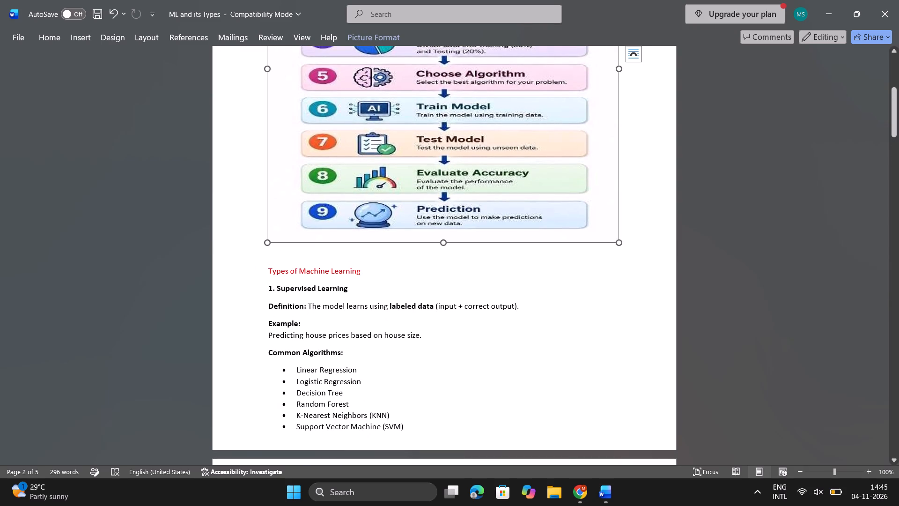
{"action": "key", "text": "Down"}
{"action": "key", "text": "Down"}
{"action": "key", "text": "Down"}
{"action": "key", "text": "Down"}
{"action": "key", "text": "Down"}
{"action": "key", "text": "Down"}
{"action": "key", "text": "Down"}
{"action": "key", "text": "Down"}
{"action": "key", "text": "Down"}
{"action": "key", "text": "Down"}
{"action": "key", "text": "Down"}
{"action": "key", "text": "Down"}
{"action": "key", "text": "Down"}
{"action": "key", "text": "Down"}
{"action": "key", "text": "Down"}
{"action": "key", "text": "Down"}
{"action": "key", "text": "Down"}
{"action": "key", "text": "Down"}
{"action": "key", "text": "Down"}
{"action": "key", "text": "Down"}
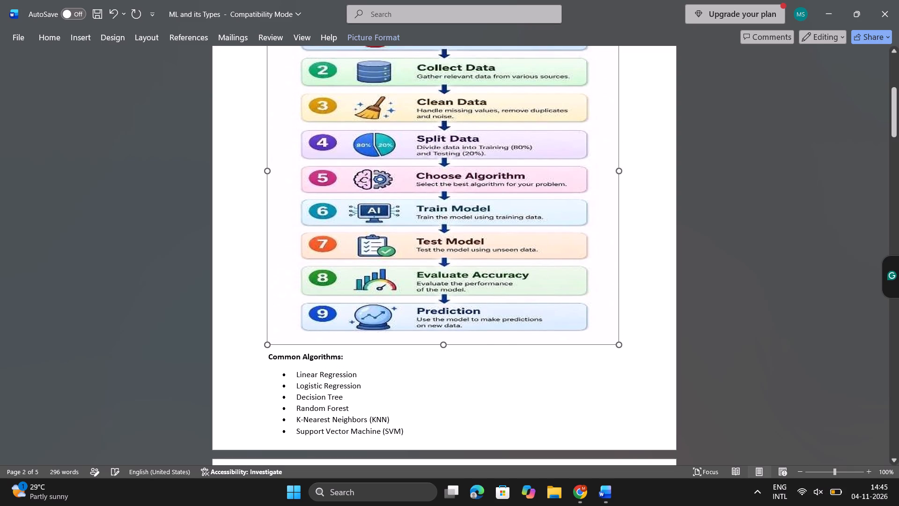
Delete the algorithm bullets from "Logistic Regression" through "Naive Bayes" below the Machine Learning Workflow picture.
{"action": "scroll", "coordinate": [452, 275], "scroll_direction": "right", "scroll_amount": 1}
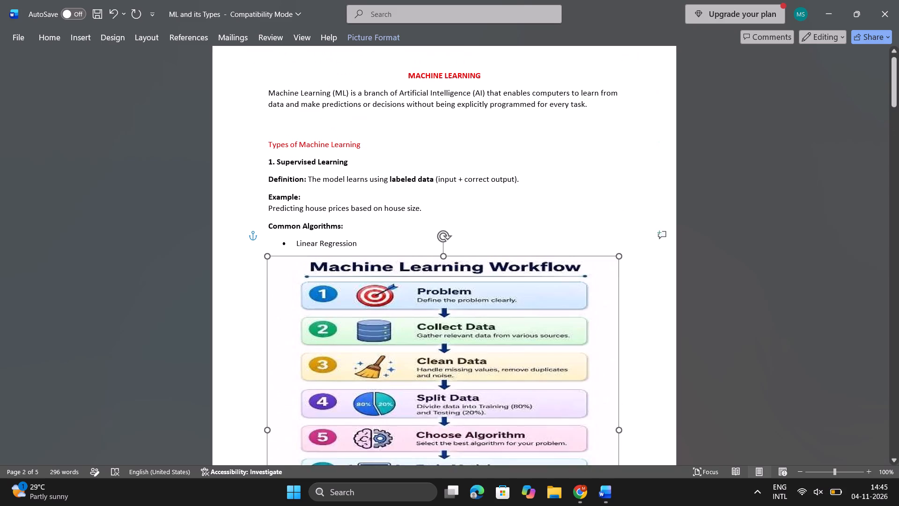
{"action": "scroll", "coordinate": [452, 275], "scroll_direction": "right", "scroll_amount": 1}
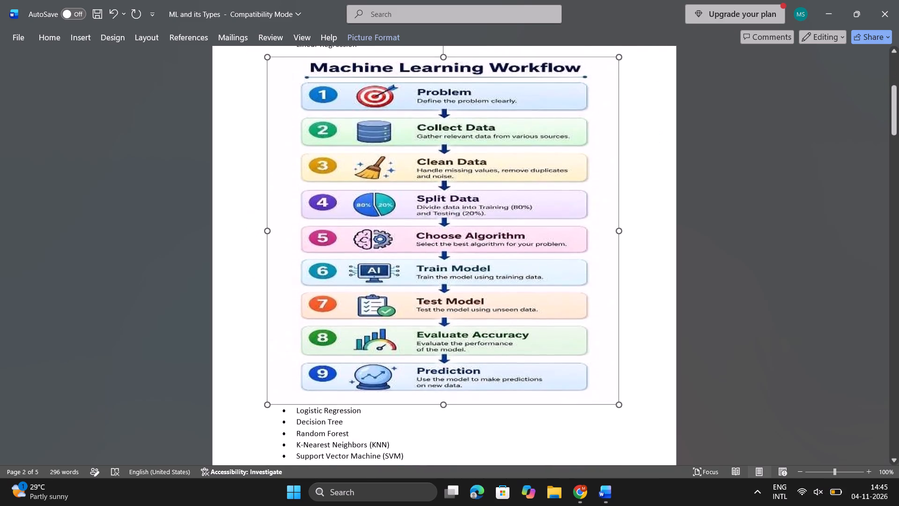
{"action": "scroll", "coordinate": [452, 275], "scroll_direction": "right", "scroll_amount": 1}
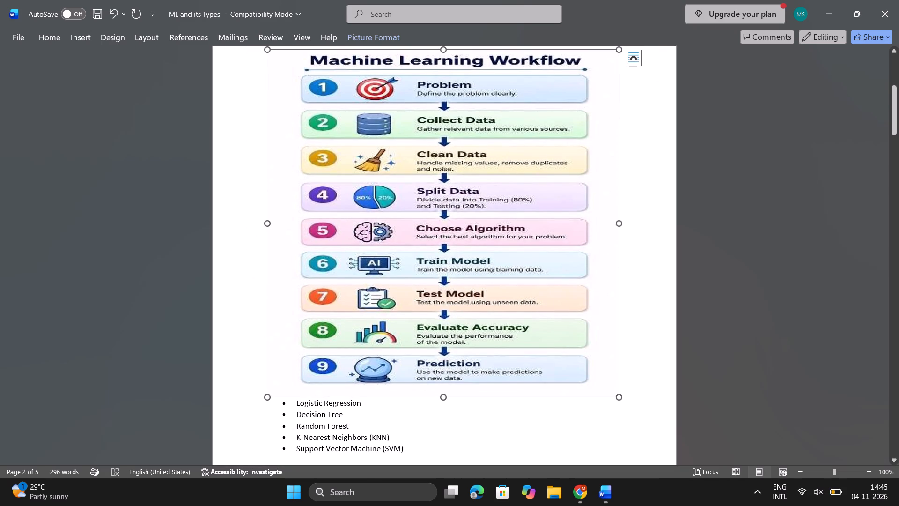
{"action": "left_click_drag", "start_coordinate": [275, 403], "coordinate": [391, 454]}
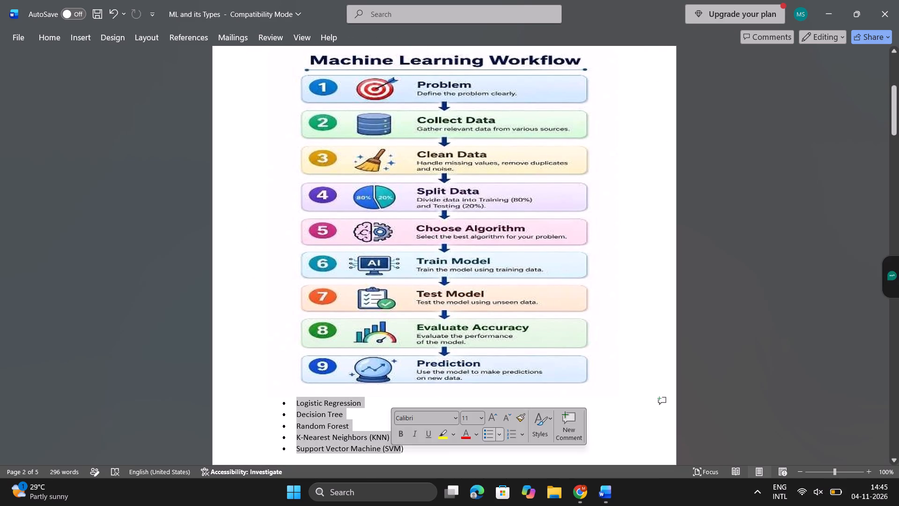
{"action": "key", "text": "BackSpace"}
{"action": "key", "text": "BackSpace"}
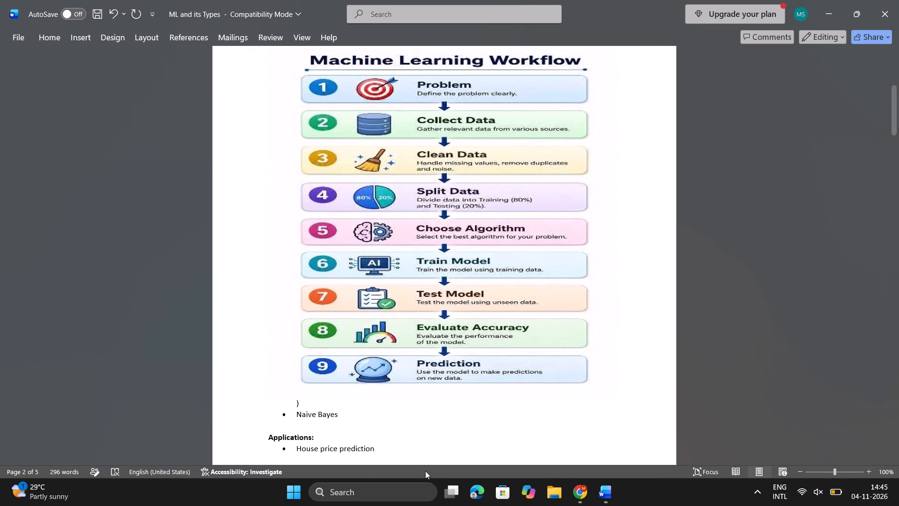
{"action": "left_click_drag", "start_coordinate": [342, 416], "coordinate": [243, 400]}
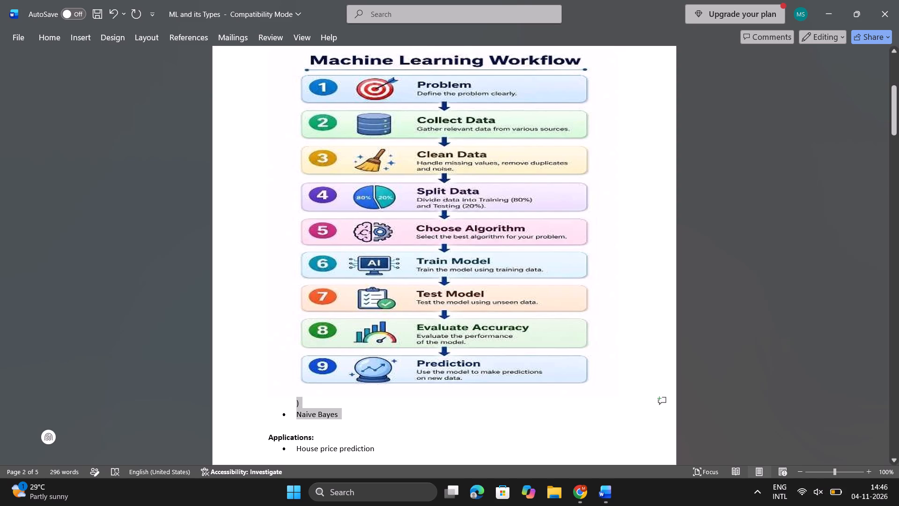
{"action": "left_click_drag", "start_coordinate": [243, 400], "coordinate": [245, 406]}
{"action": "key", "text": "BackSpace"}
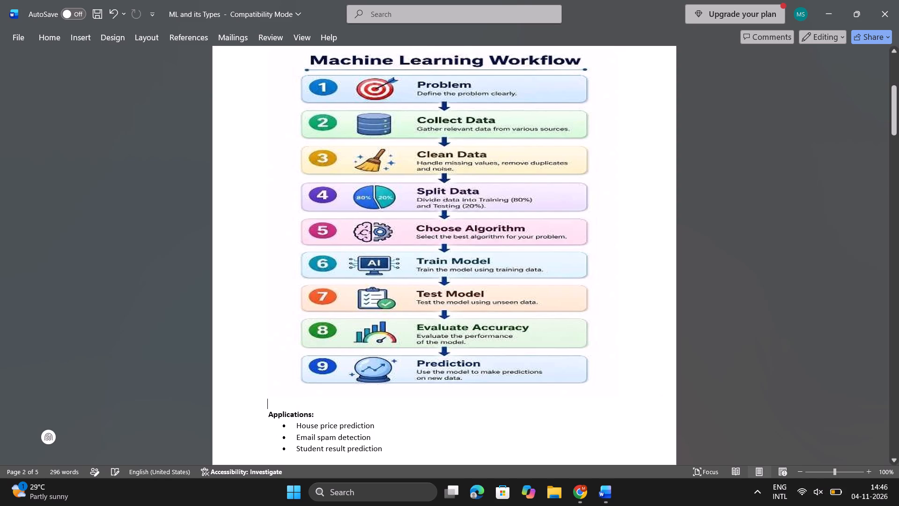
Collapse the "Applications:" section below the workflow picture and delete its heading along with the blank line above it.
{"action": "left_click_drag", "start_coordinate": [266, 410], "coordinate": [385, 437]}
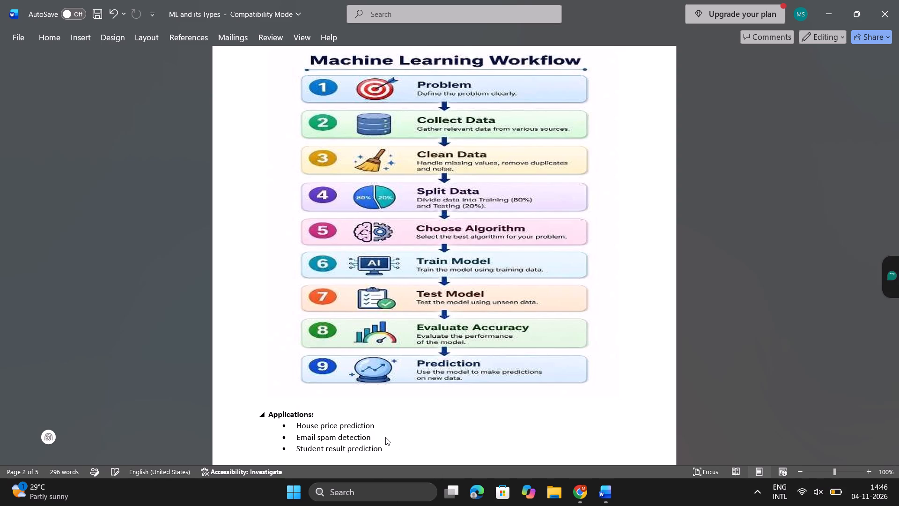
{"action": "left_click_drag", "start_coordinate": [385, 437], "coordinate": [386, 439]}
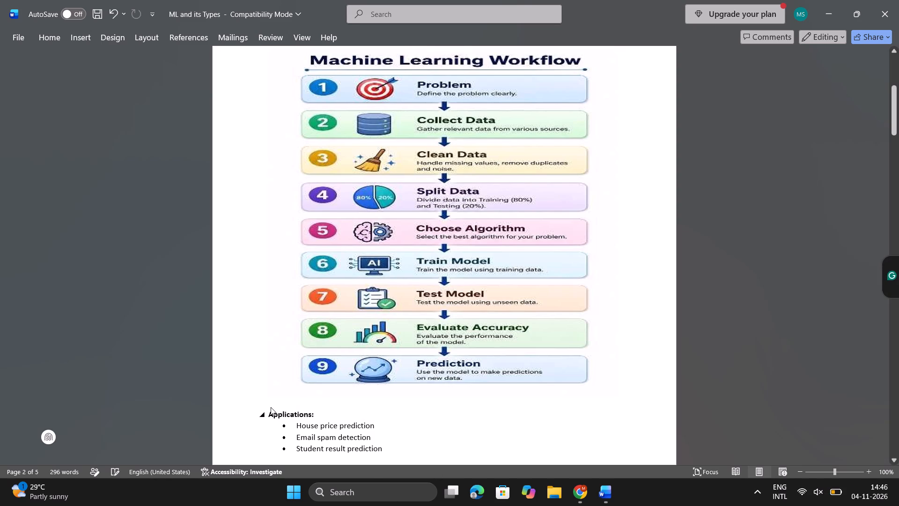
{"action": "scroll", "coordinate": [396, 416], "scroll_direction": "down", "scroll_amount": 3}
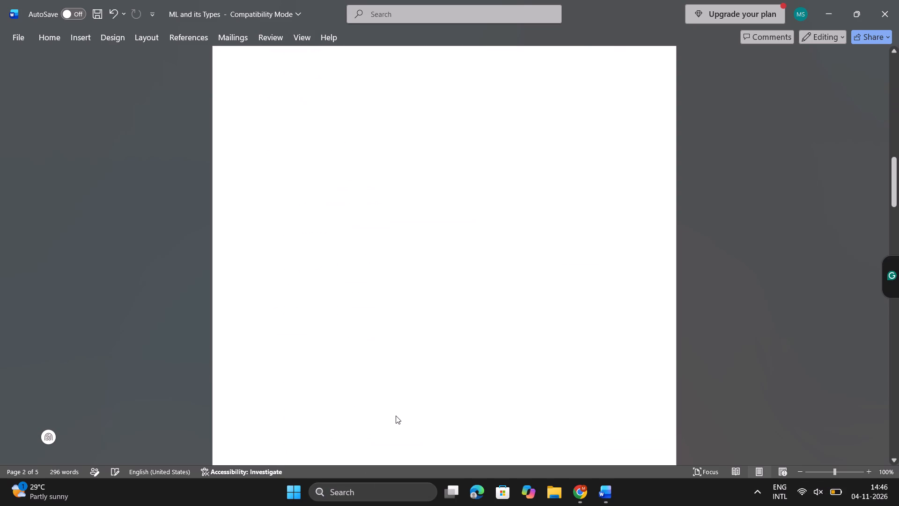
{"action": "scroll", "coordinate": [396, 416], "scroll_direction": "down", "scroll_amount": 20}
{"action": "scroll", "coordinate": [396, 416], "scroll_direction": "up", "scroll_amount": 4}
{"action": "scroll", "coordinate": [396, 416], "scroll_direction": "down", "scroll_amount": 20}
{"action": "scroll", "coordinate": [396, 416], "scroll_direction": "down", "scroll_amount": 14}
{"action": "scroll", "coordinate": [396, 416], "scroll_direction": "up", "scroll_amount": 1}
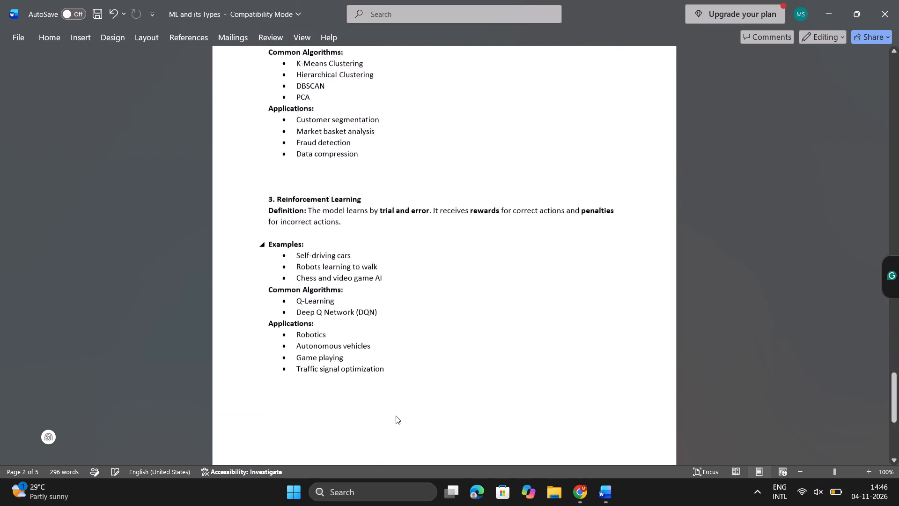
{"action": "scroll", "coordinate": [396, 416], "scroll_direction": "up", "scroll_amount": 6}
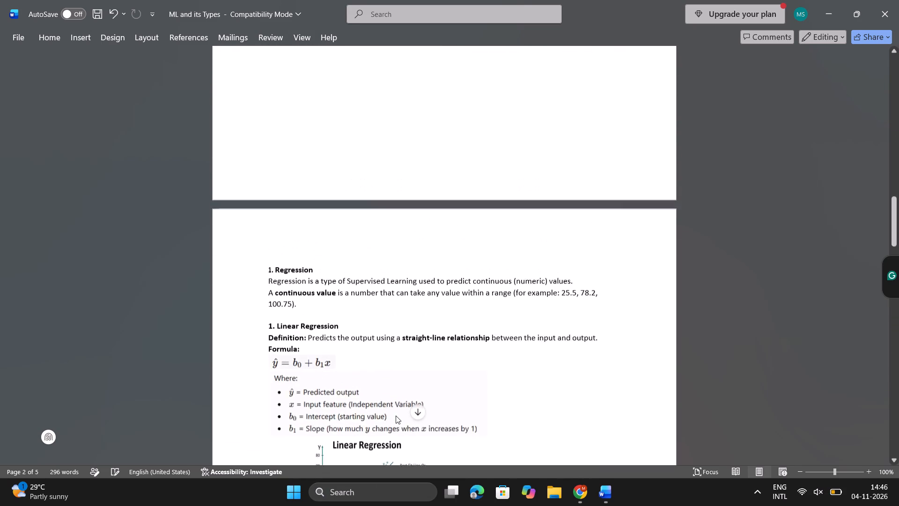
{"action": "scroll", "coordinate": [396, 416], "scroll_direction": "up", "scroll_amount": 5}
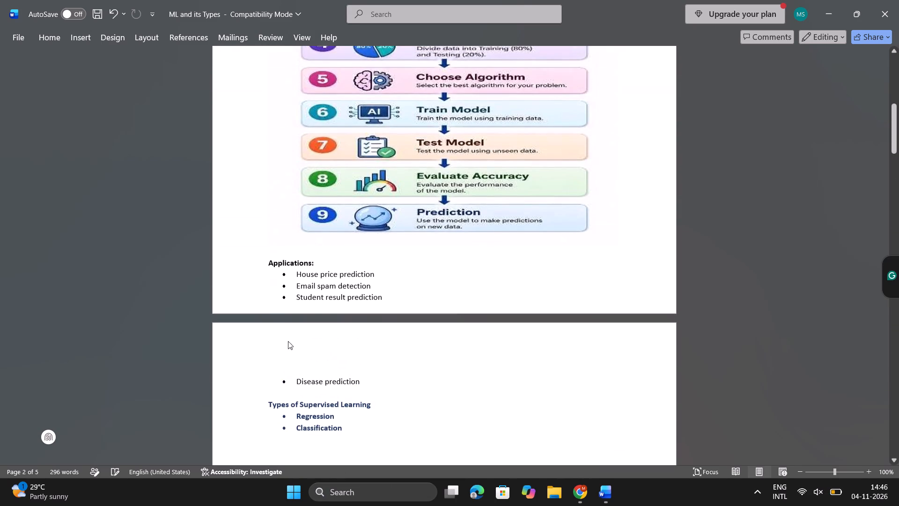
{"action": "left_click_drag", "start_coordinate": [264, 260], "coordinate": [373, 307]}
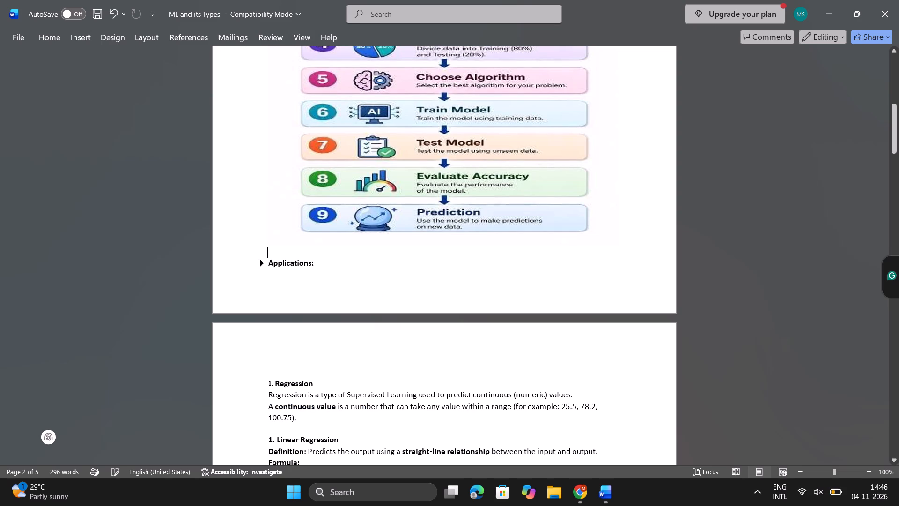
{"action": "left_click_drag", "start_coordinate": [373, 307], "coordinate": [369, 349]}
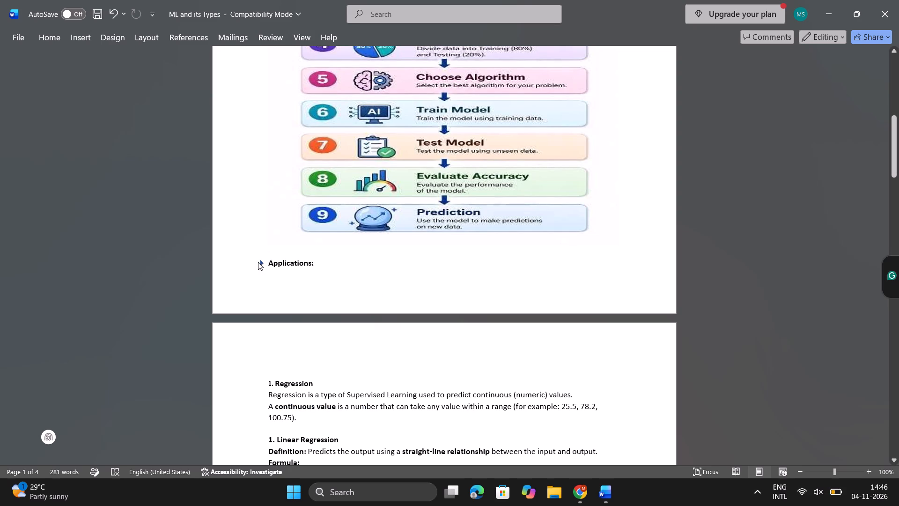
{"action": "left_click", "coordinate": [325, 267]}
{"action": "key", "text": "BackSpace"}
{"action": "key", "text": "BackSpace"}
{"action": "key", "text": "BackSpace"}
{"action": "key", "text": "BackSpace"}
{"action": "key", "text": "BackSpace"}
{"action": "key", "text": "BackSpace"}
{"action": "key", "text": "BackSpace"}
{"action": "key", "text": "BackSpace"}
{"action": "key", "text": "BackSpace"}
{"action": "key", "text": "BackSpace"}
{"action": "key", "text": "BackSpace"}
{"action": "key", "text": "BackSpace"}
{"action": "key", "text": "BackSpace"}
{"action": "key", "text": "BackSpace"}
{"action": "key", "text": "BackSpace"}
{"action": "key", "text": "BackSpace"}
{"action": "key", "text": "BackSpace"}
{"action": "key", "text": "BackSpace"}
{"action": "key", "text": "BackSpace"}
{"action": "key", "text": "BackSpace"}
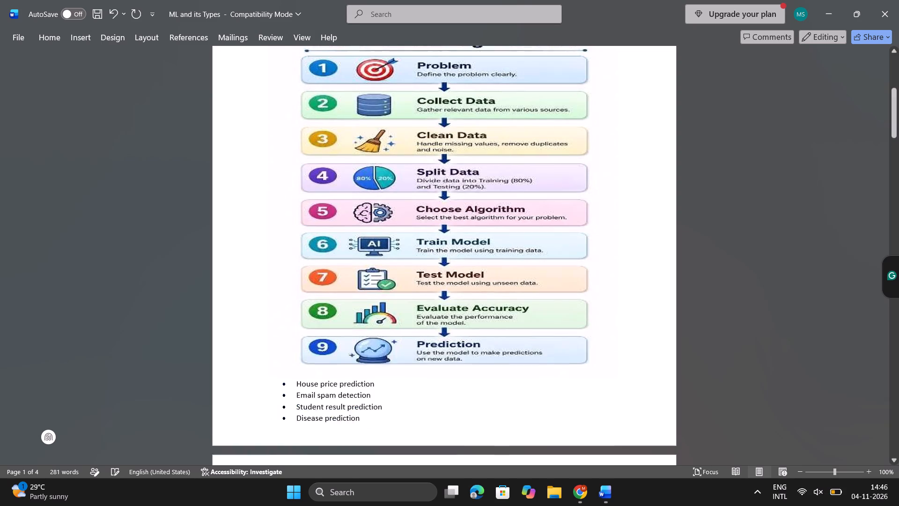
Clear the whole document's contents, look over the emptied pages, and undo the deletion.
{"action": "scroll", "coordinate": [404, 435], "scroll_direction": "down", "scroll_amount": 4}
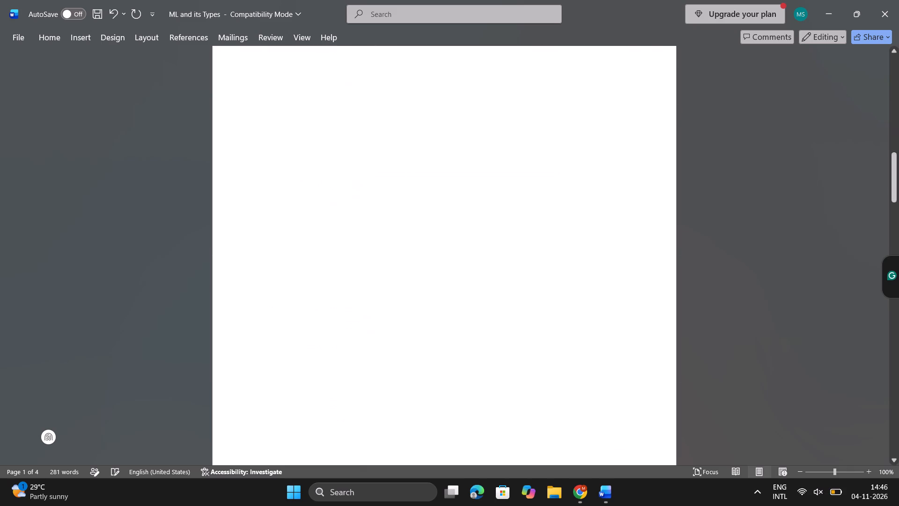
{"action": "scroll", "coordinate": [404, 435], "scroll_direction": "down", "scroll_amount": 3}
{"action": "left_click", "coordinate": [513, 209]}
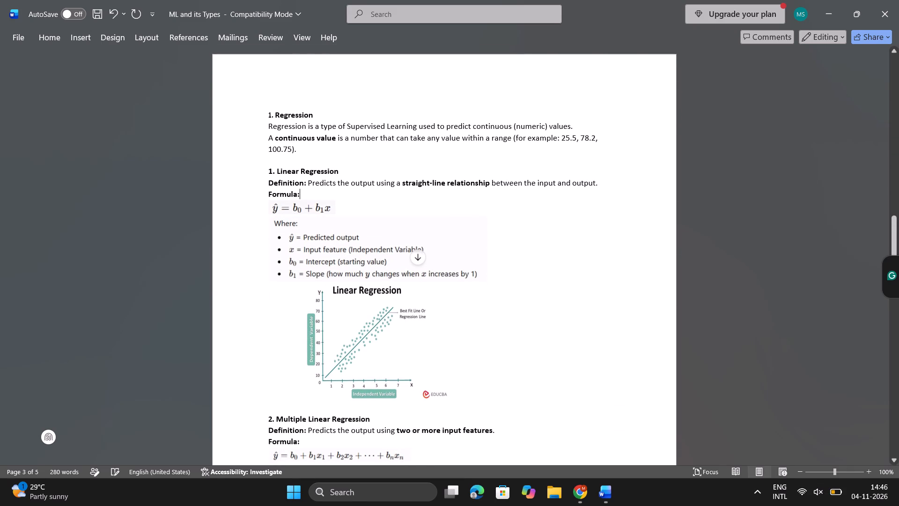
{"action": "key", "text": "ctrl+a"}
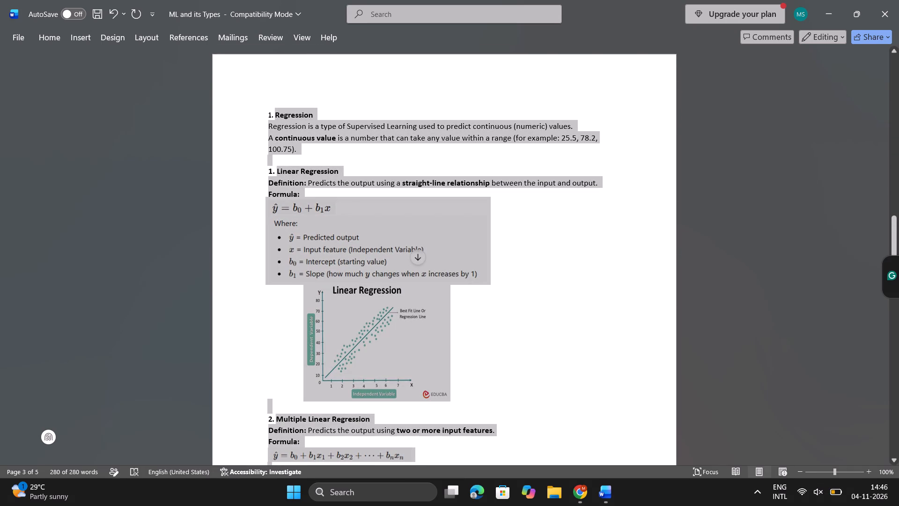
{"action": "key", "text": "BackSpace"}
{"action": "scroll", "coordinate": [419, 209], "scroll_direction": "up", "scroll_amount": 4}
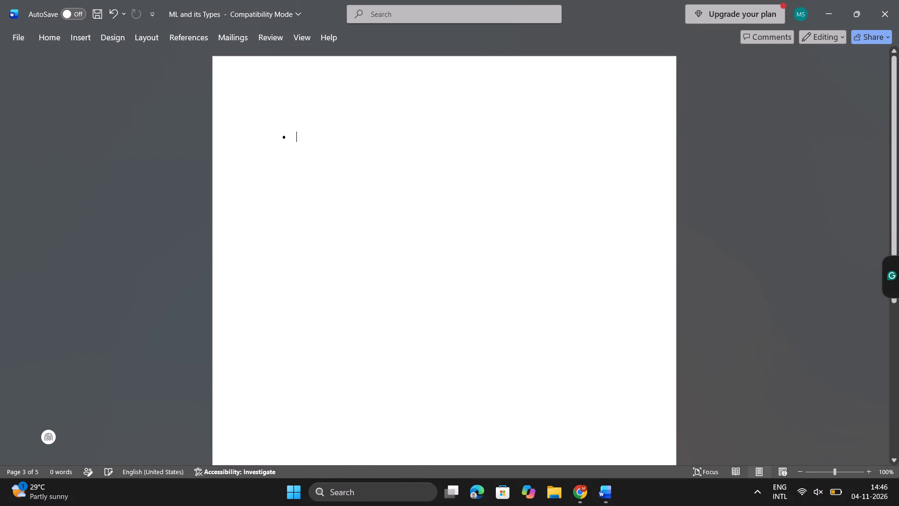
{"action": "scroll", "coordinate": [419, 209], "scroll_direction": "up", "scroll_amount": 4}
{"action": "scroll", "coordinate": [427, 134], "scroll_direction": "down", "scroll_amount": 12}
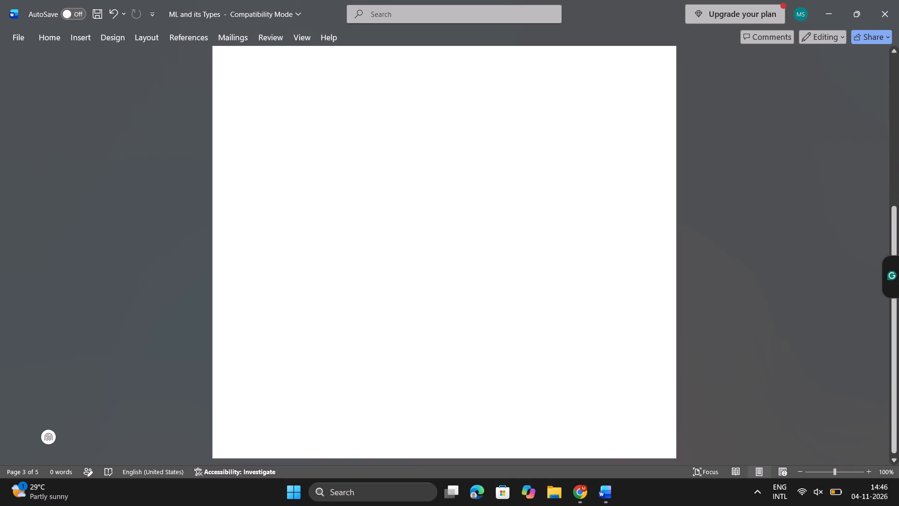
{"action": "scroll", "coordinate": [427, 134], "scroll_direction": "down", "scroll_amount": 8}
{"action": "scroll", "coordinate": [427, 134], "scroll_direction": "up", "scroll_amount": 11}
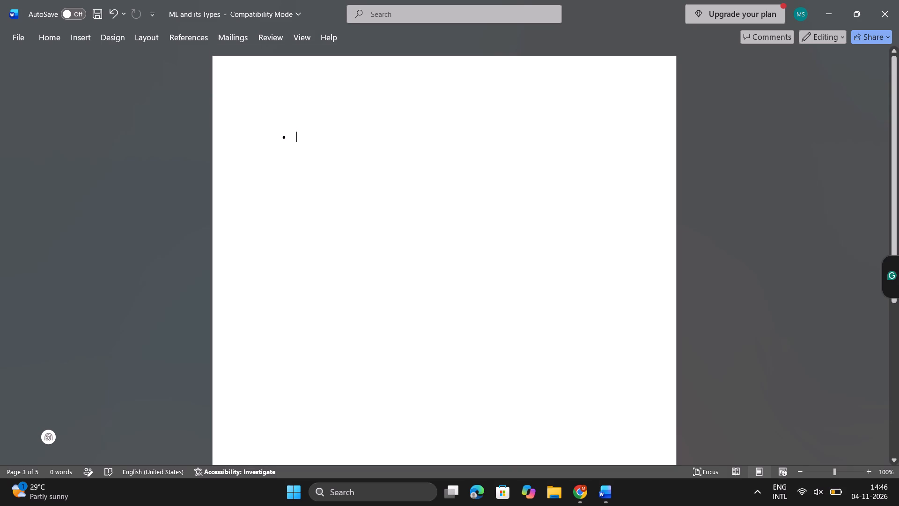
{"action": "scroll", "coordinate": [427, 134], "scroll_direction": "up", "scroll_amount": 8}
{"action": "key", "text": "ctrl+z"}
Copy the Machine Learning Workflow picture and replace the document's entire contents with that copy.
{"action": "right_click", "coordinate": [419, 372]}
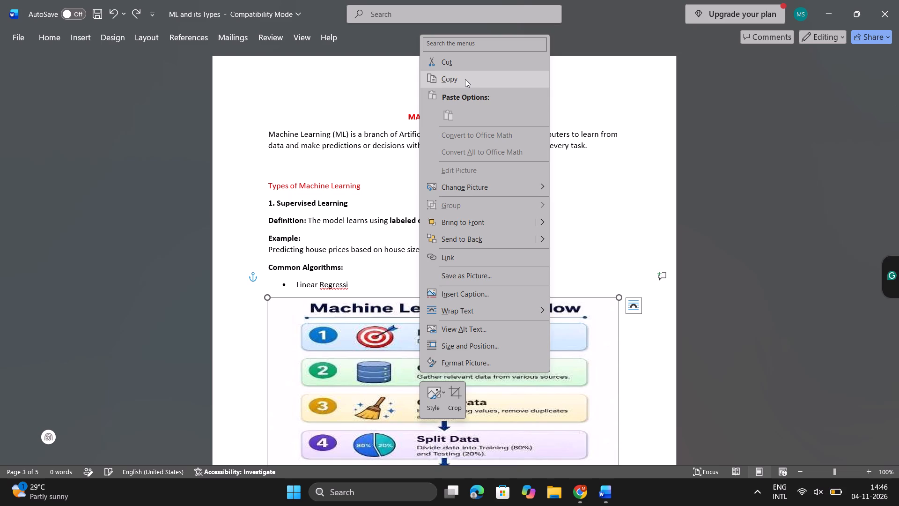
{"action": "left_click", "coordinate": [465, 79]}
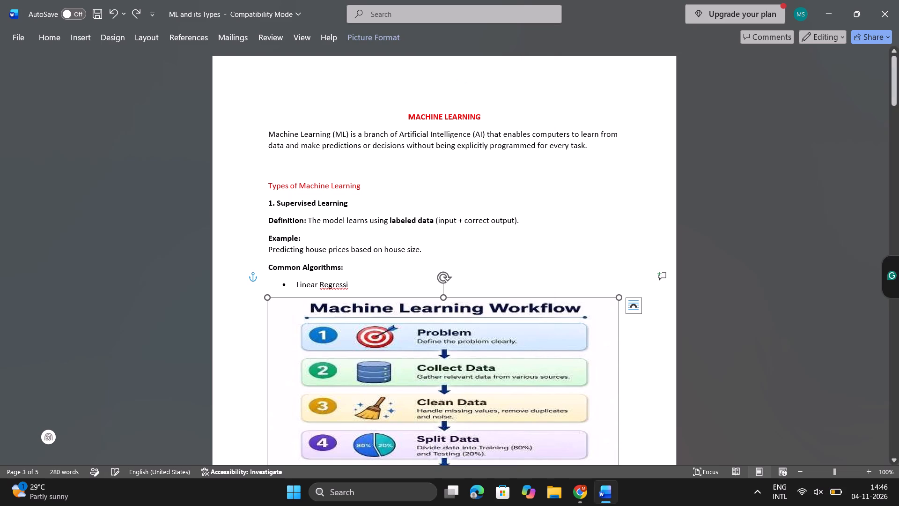
{"action": "left_click", "coordinate": [558, 210]}
{"action": "key", "text": "ctrl+z"}
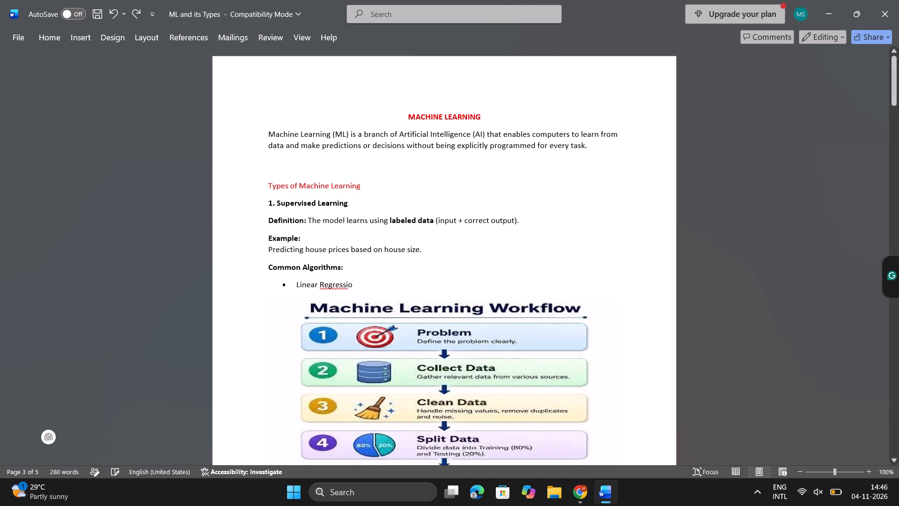
{"action": "key", "text": "ctrl+a"}
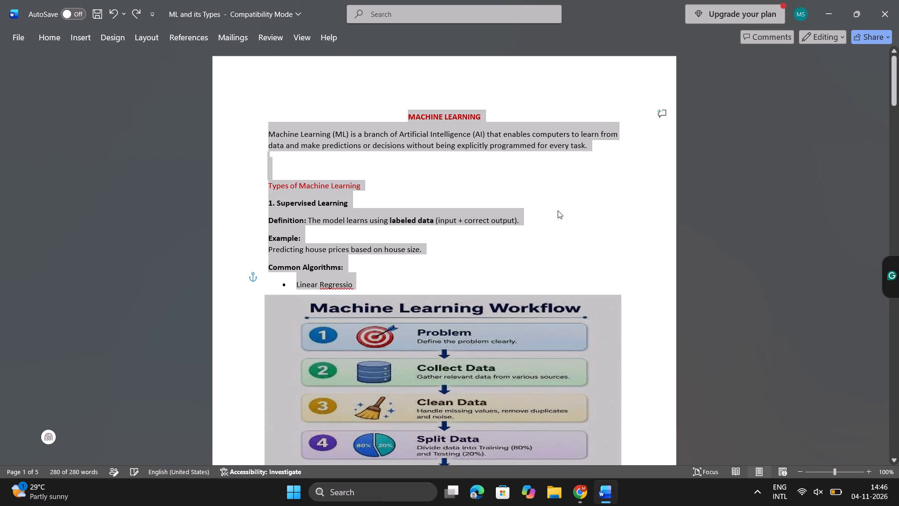
{"action": "key", "text": "BackSpace"}
{"action": "key", "text": "ctrl+v"}
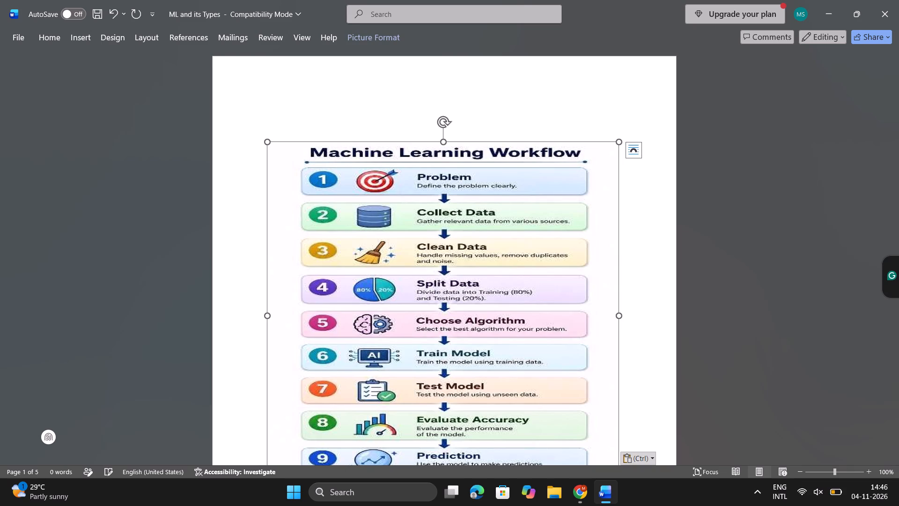
Remove the leftover empty bullet below the Machine Learning Workflow picture.
{"action": "scroll", "coordinate": [558, 210], "scroll_direction": "down", "scroll_amount": 3}
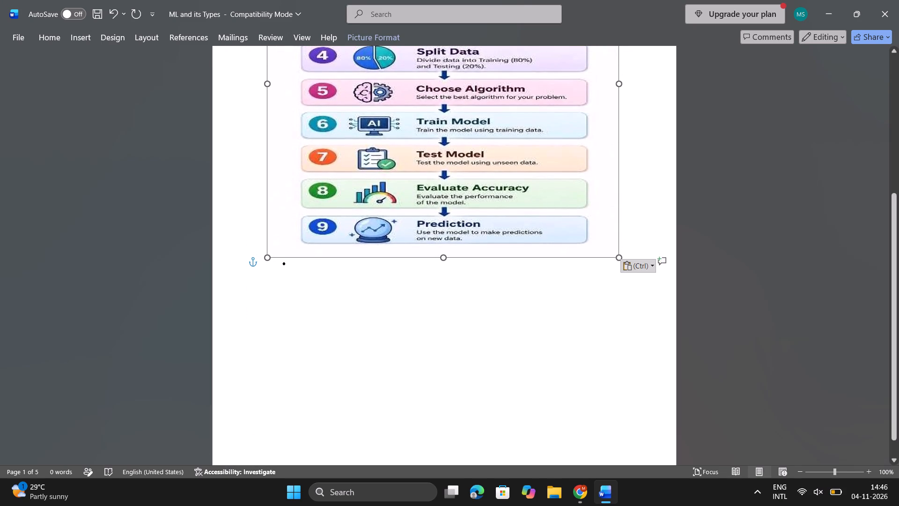
{"action": "left_click", "coordinate": [311, 268]}
{"action": "key", "text": "BackSpace"}
{"action": "key", "text": "BackSpace"}
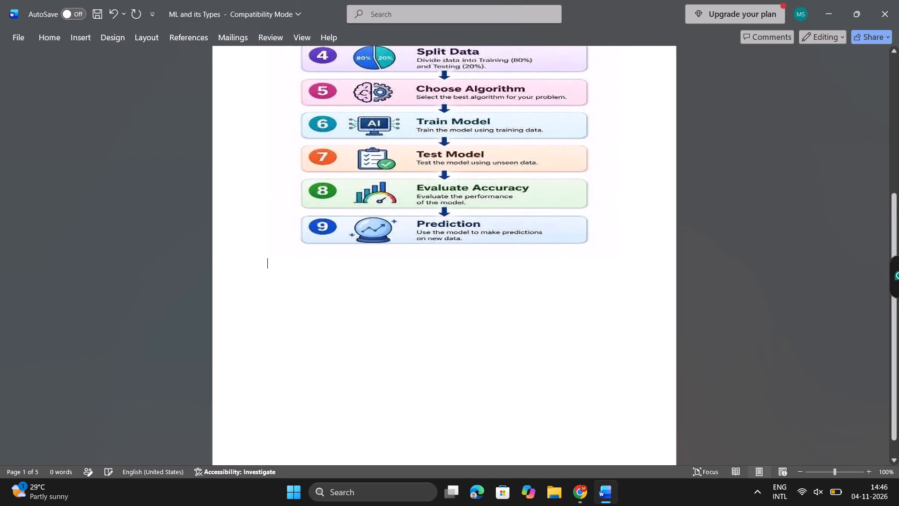
Move the Machine Learning Workflow picture straight down into the lower part of the page.
{"action": "left_click", "coordinate": [438, 149]}
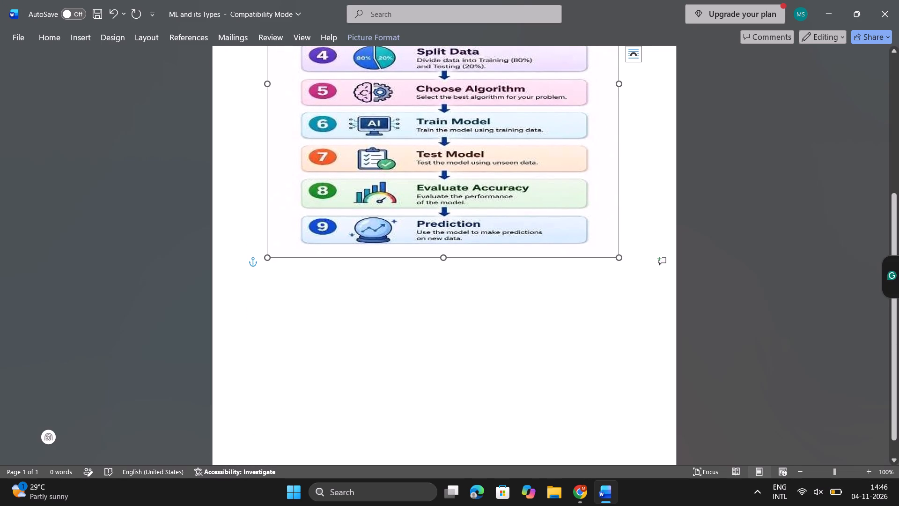
{"action": "key", "text": "Down"}
{"action": "key", "text": "Down"}
{"action": "key", "text": "Down"}
{"action": "key", "text": "Down"}
{"action": "key", "text": "Down"}
{"action": "key", "text": "Down"}
{"action": "key", "text": "Down"}
{"action": "key", "text": "Down"}
{"action": "key", "text": "Down"}
{"action": "key", "text": "Down"}
{"action": "key", "text": "Down"}
{"action": "key", "text": "Down"}
{"action": "key", "text": "Down"}
{"action": "key", "text": "Down"}
{"action": "key", "text": "Down"}
{"action": "key", "text": "Down"}
{"action": "key", "text": "Down"}
{"action": "key", "text": "Down"}
{"action": "key", "text": "Down"}
{"action": "key", "text": "Down"}
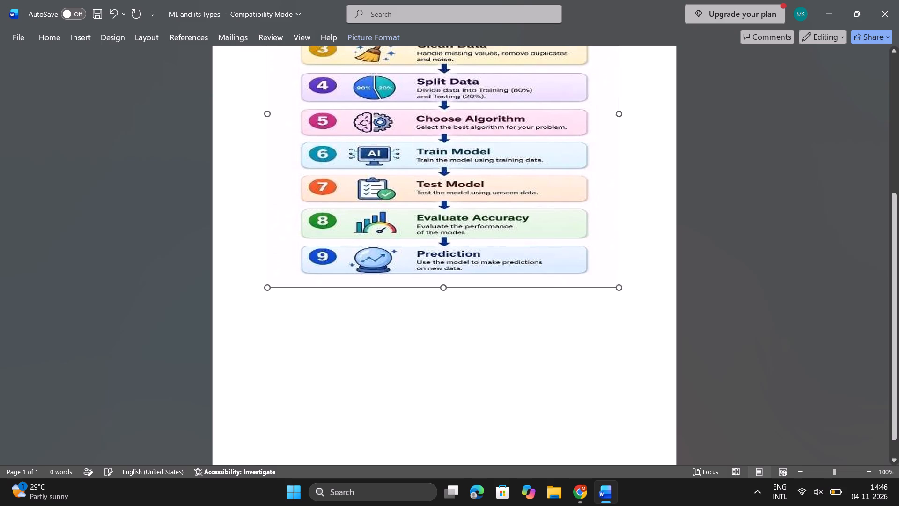
{"action": "key", "text": "Down"}
{"action": "key", "text": "Down"}
{"action": "key", "text": "Down"}
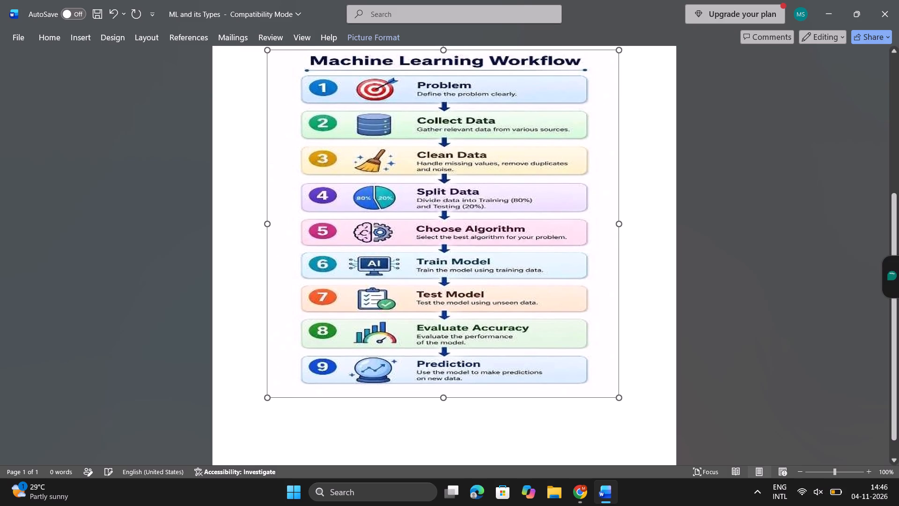
{"action": "key", "text": "Down"}
{"action": "key", "text": "Down"}
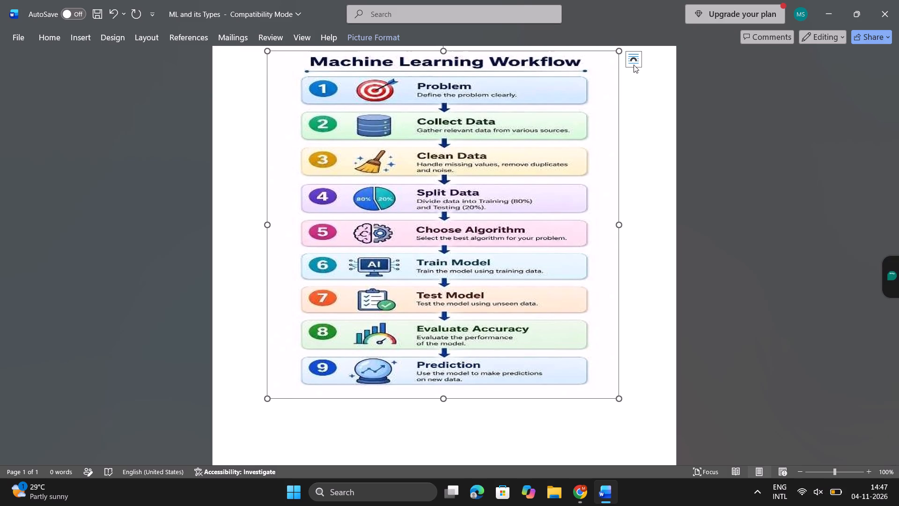
Place the text cursor in the blank area above the Machine Learning Workflow picture.
{"action": "scroll", "coordinate": [636, 108], "scroll_direction": "down", "scroll_amount": 9}
{"action": "scroll", "coordinate": [636, 108], "scroll_direction": "up", "scroll_amount": 8}
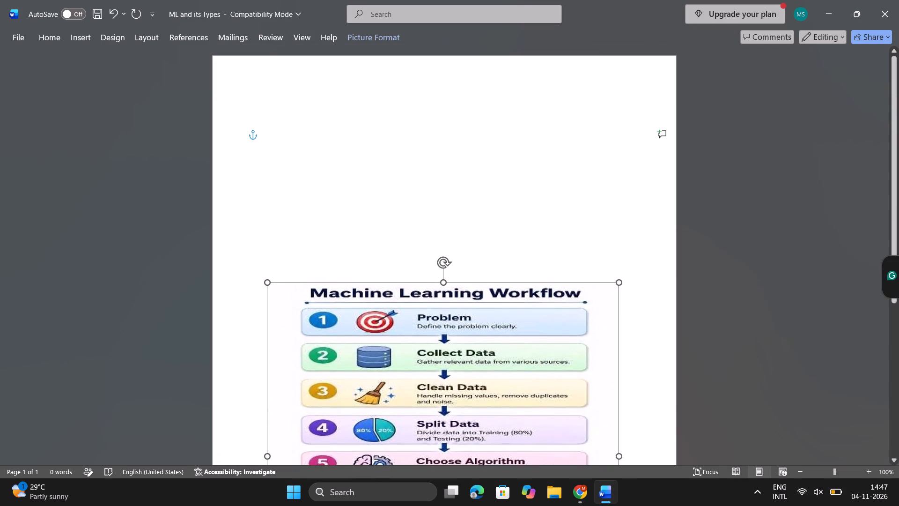
{"action": "left_click", "coordinate": [267, 141]}
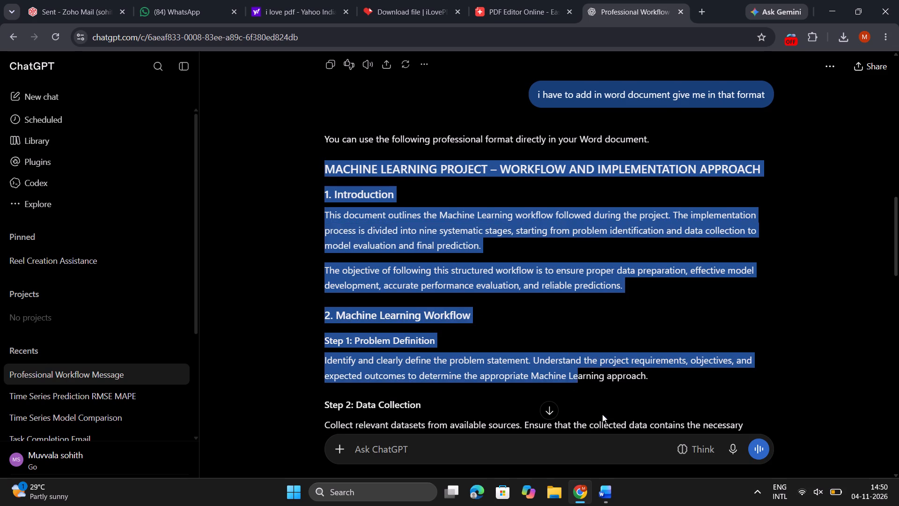
{"action": "left_click_drag", "start_coordinate": [602, 414], "coordinate": [567, 416]}
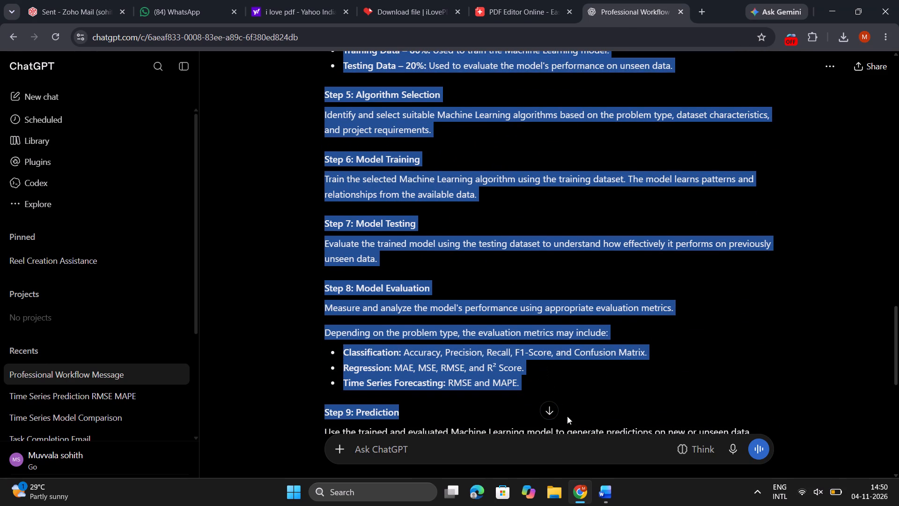
{"action": "left_click_drag", "start_coordinate": [567, 416], "coordinate": [492, 327]}
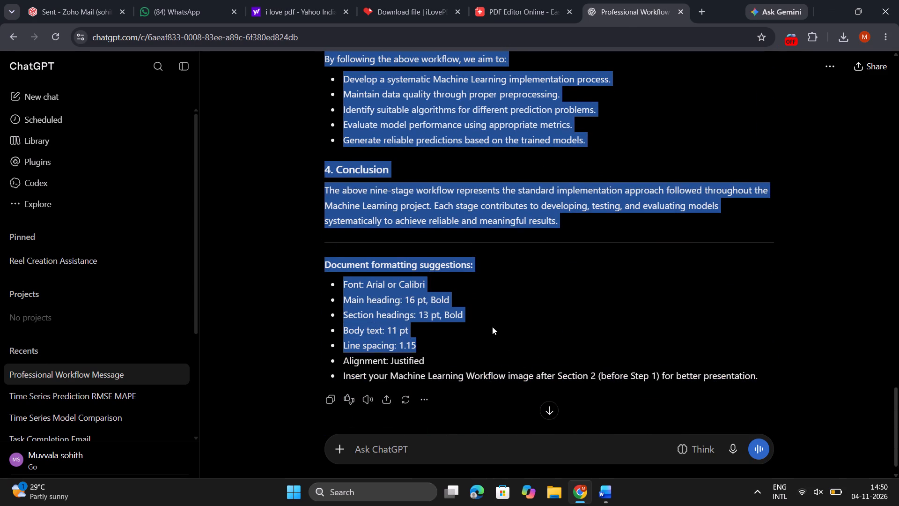
{"action": "left_click_drag", "start_coordinate": [492, 327], "coordinate": [606, 233]}
{"action": "key", "text": "ctrl+c"}
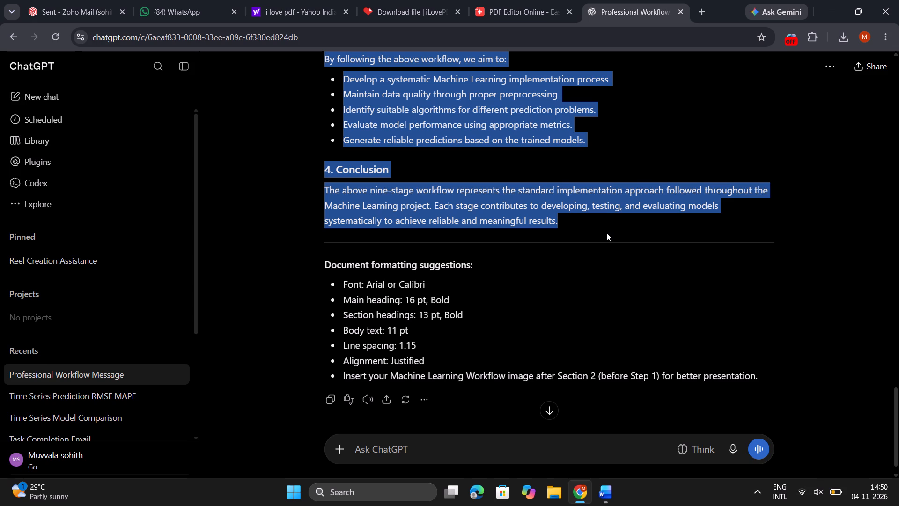
Switch to the "ML and its Types" Word document and paste the copied text at the start of the page, above the workflow picture.
{"action": "left_click", "coordinate": [636, 142]}
{"action": "scroll", "coordinate": [636, 142], "scroll_direction": "up", "scroll_amount": 3}
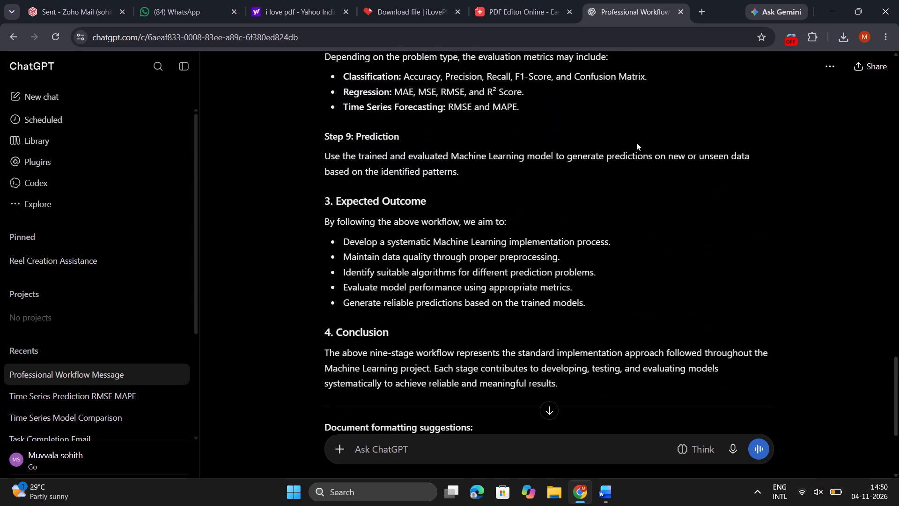
{"action": "scroll", "coordinate": [636, 142], "scroll_direction": "up", "scroll_amount": 3}
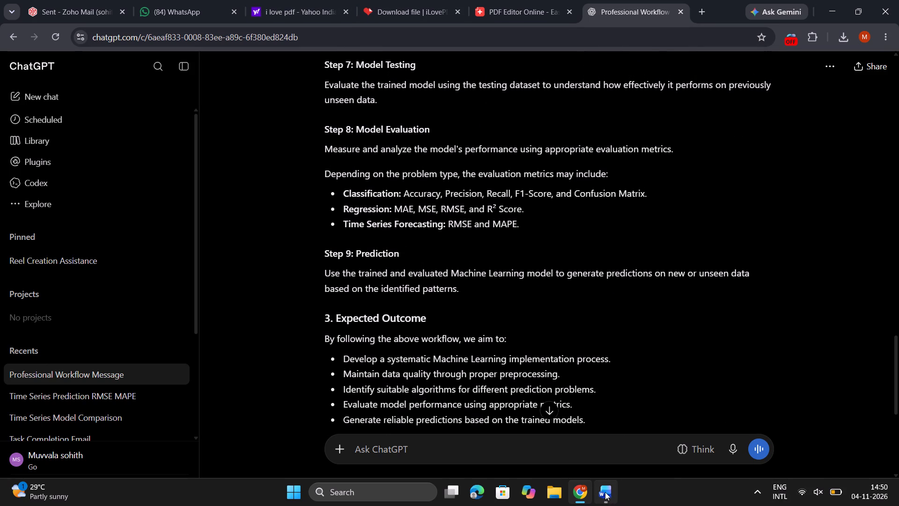
{"action": "left_click", "coordinate": [584, 417]}
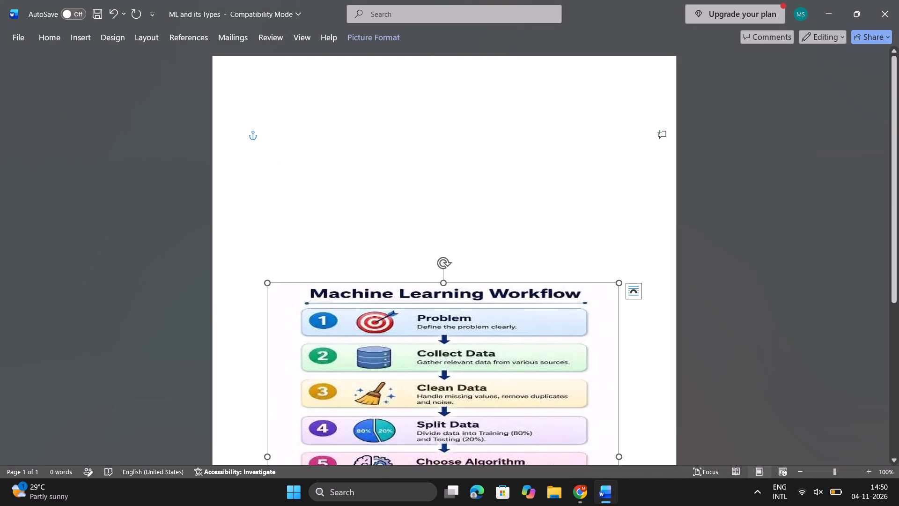
{"action": "left_click", "coordinate": [285, 131]}
{"action": "key", "text": "ctrl+v"}
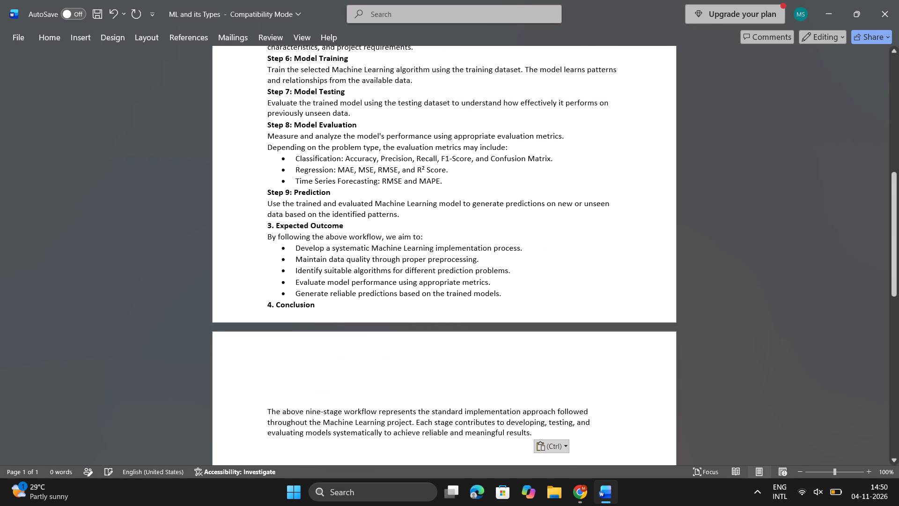
Insert an empty line without bullet or indent between the last Expected Outcome bullet and the "4. Conclusion" heading.
{"action": "scroll", "coordinate": [285, 131], "scroll_direction": "down", "scroll_amount": 2}
{"action": "scroll", "coordinate": [285, 131], "scroll_direction": "up", "scroll_amount": 2}
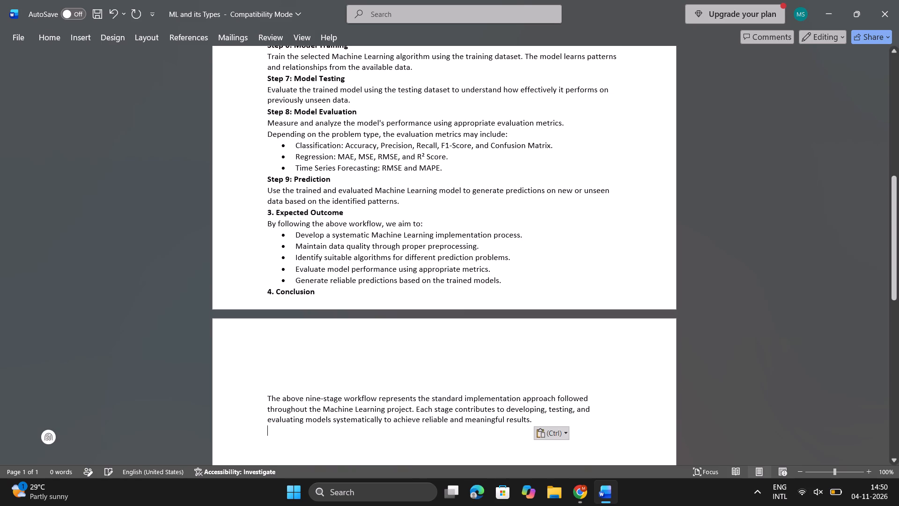
{"action": "left_click", "coordinate": [508, 280]}
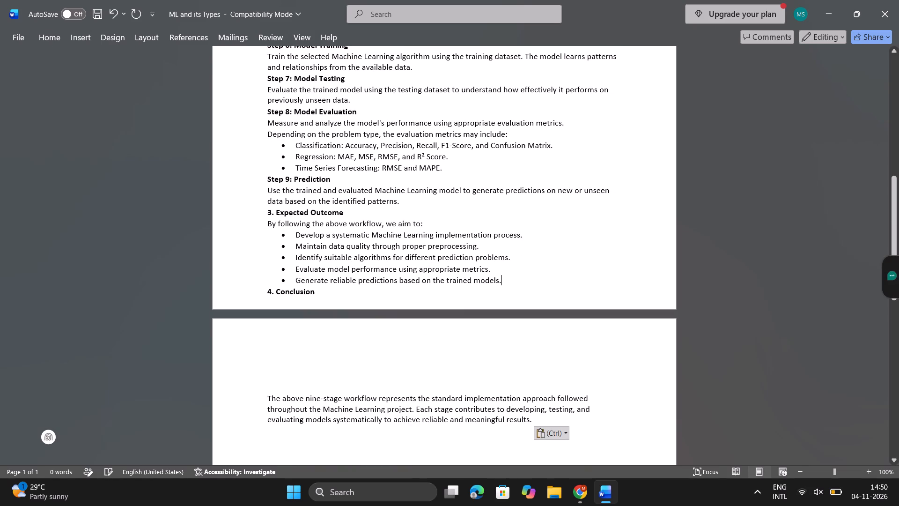
{"action": "key", "text": "Return"}
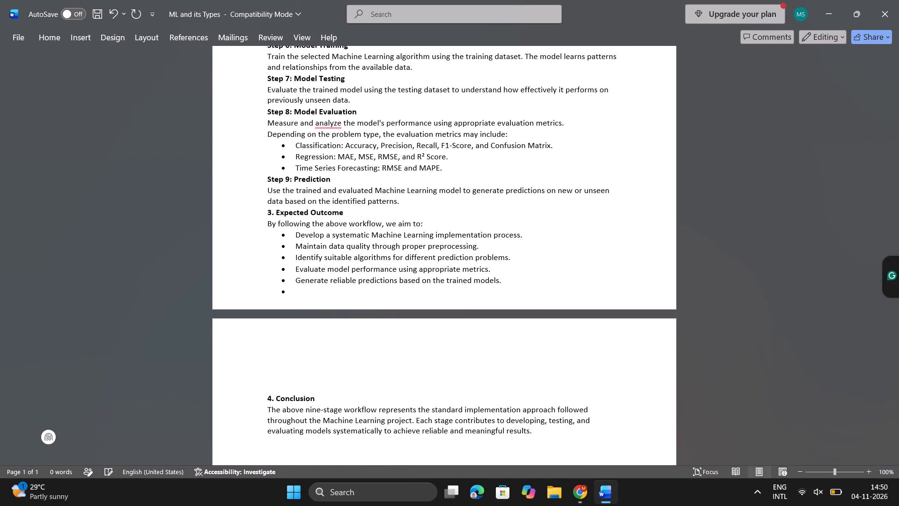
{"action": "key", "text": "BackSpace"}
{"action": "key", "text": "BackSpace"}
{"action": "key", "text": "BackSpace"}
{"action": "key", "text": "BackSpace"}
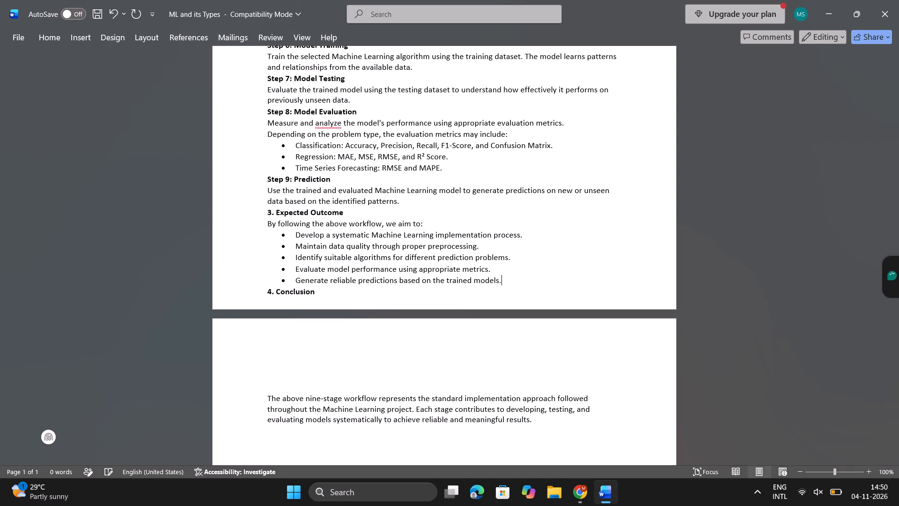
{"action": "key", "text": "Return"}
{"action": "key", "text": "BackSpace"}
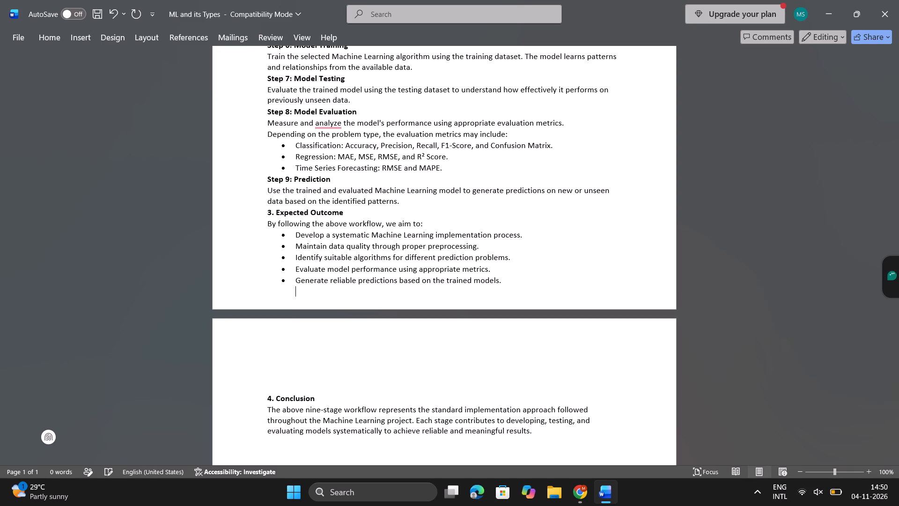
{"action": "key", "text": "BackSpace"}
{"action": "key", "text": "BackSpace"}
Replace "analyze" with the suggested spelling "analyse" in the Step 8: Model Evaluation text.
{"action": "scroll", "coordinate": [598, 256], "scroll_direction": "up", "scroll_amount": 1}
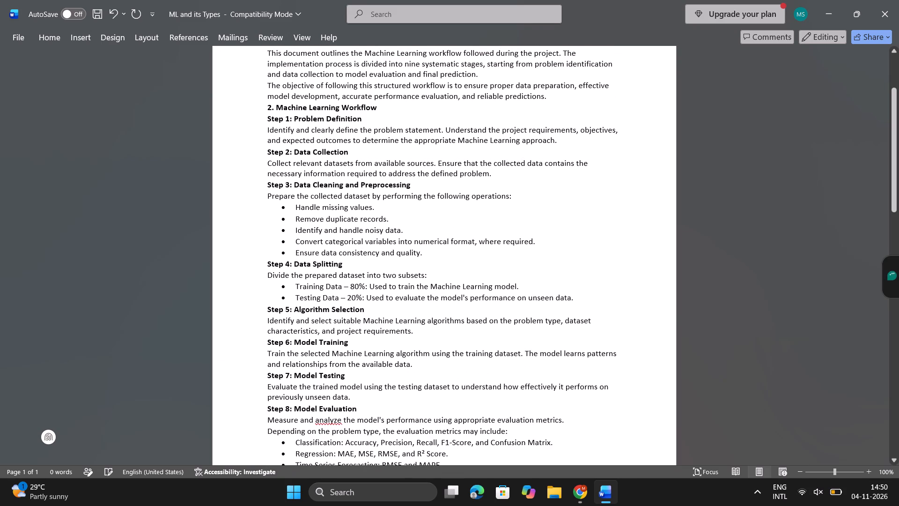
{"action": "left_click", "coordinate": [330, 423]}
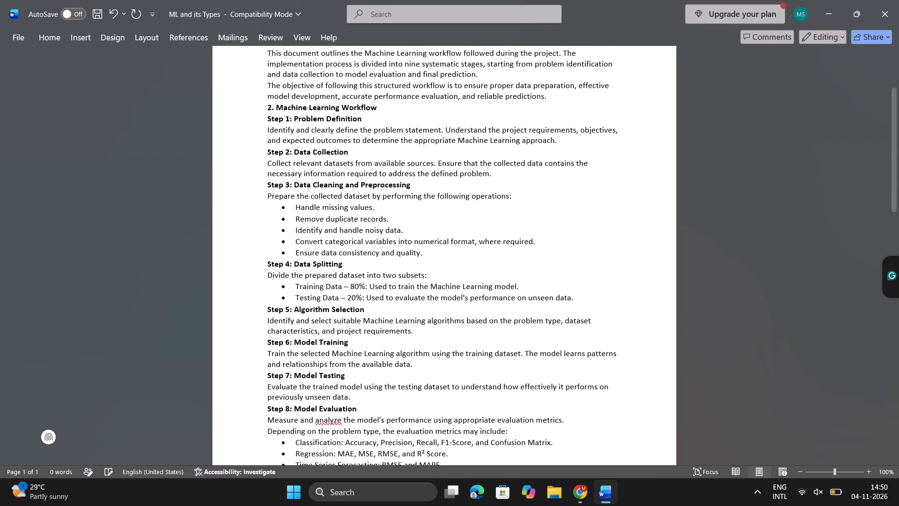
{"action": "left_click", "coordinate": [328, 421]}
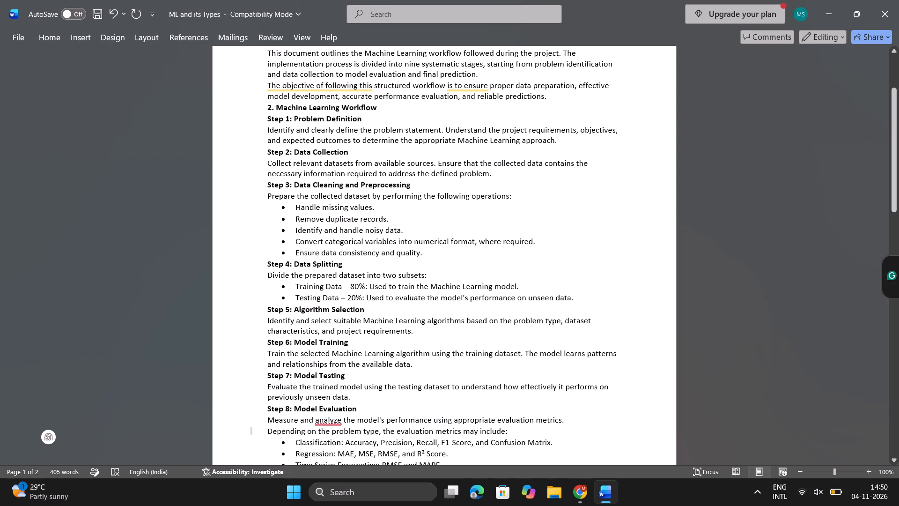
{"action": "left_click", "coordinate": [325, 425]}
{"action": "left_click", "coordinate": [332, 369]}
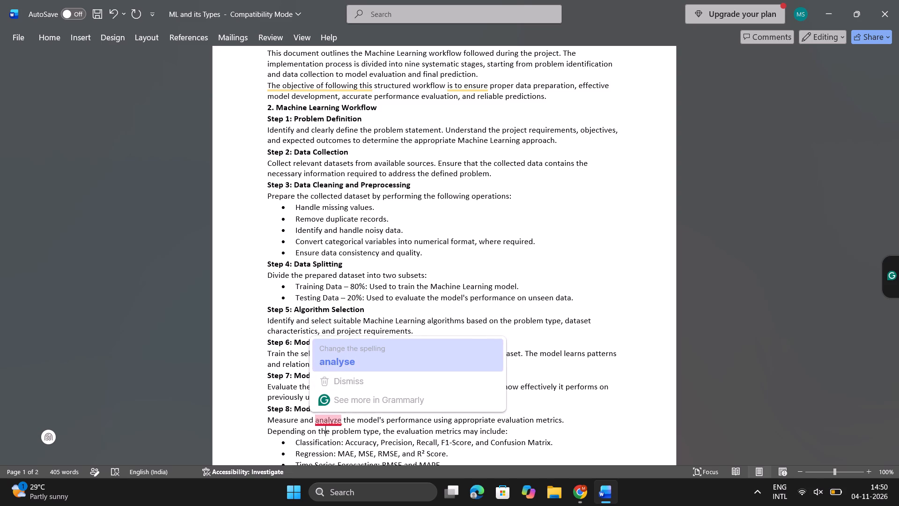
{"action": "left_click", "coordinate": [331, 424]}
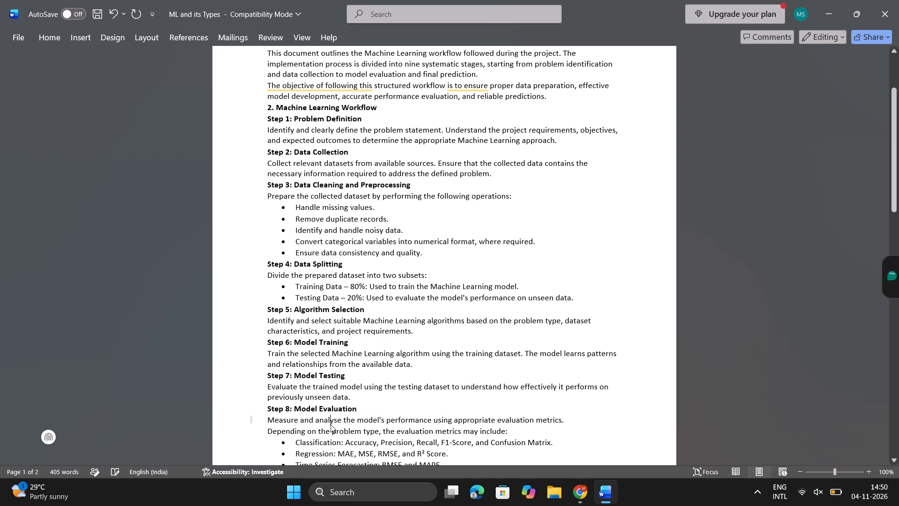
{"action": "left_click", "coordinate": [481, 389]}
Justify the two paragraphs under the "1. Introduction" heading.
{"action": "scroll", "coordinate": [458, 323], "scroll_direction": "up", "scroll_amount": 2}
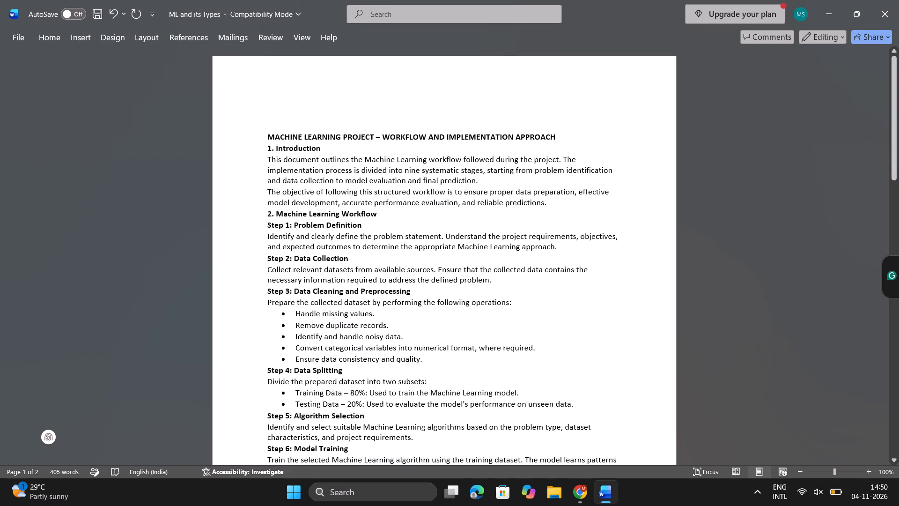
{"action": "left_click", "coordinate": [376, 196]}
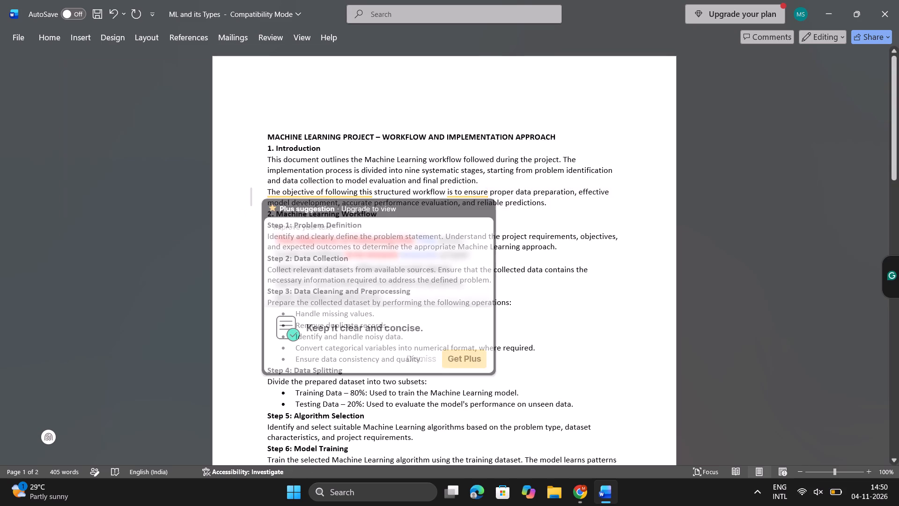
{"action": "left_click", "coordinate": [549, 207]}
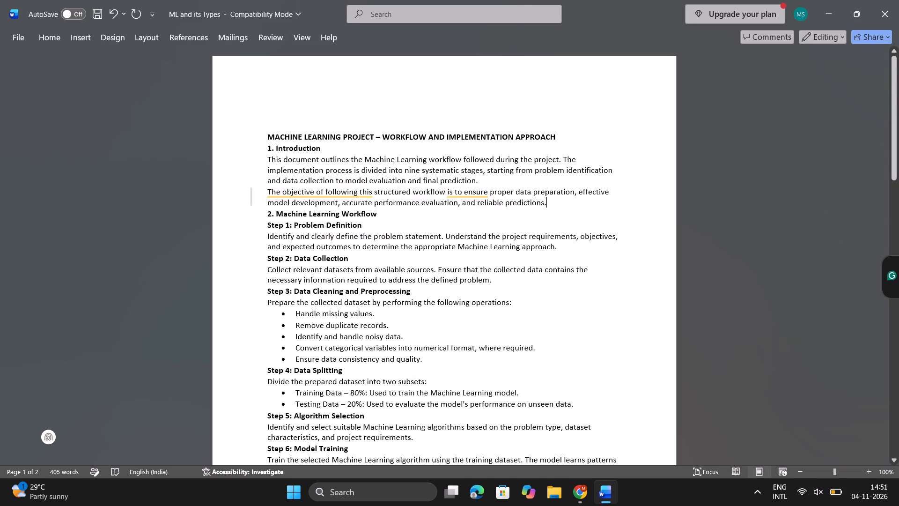
{"action": "left_click_drag", "start_coordinate": [549, 207], "coordinate": [221, 160]}
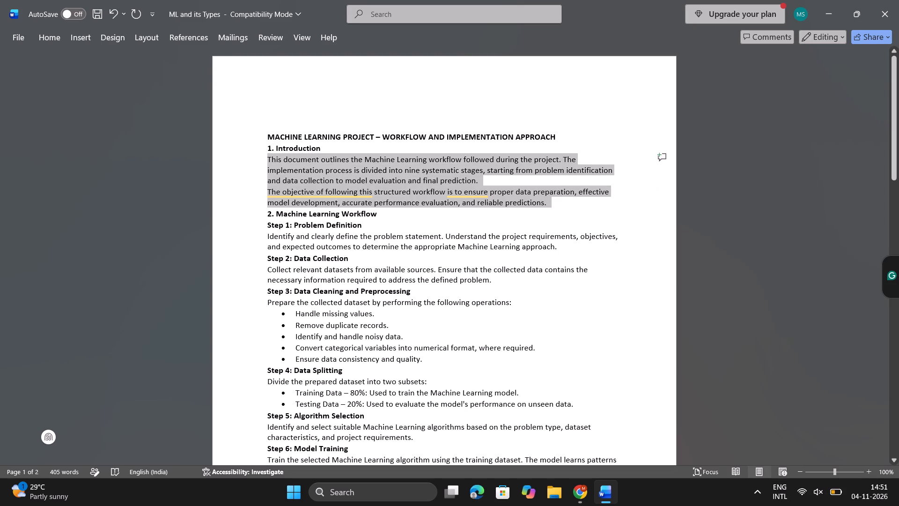
{"action": "left_click", "coordinate": [329, 142]}
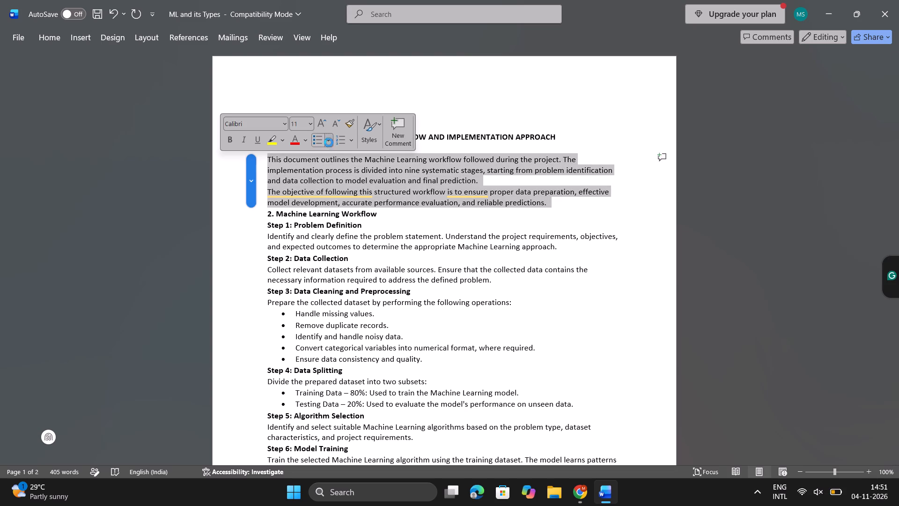
{"action": "left_click", "coordinate": [53, 38]}
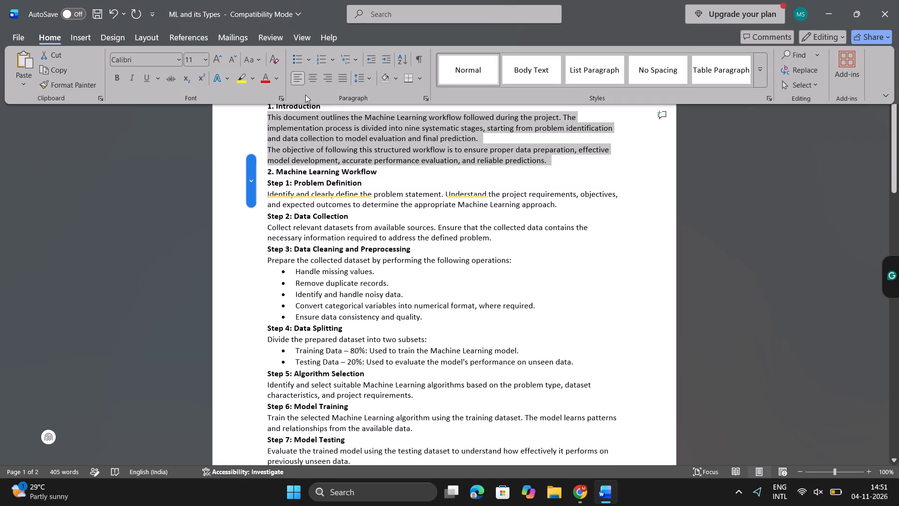
{"action": "left_click", "coordinate": [342, 76]}
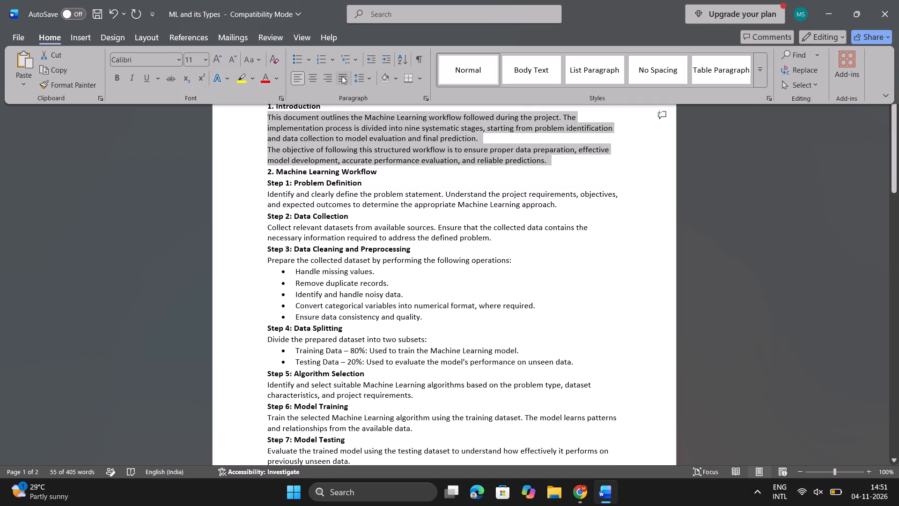
{"action": "left_click", "coordinate": [448, 174]}
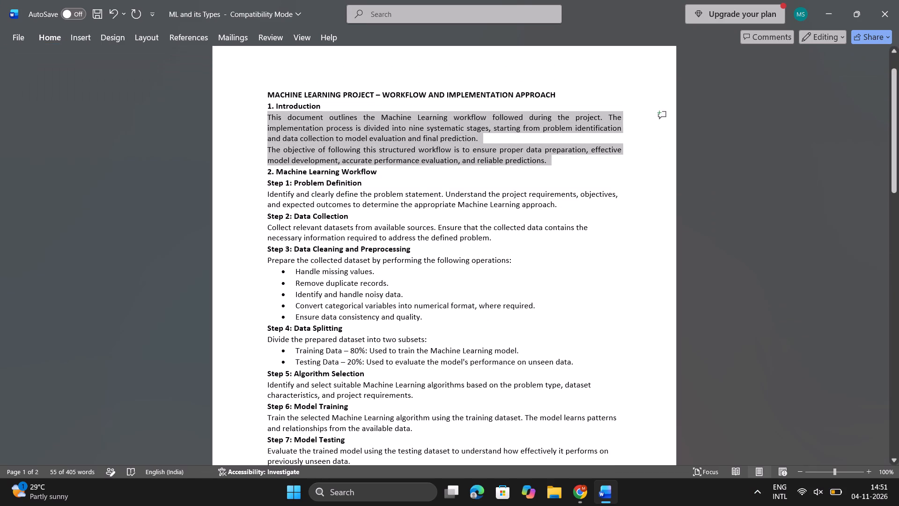
{"action": "left_click", "coordinate": [448, 174]}
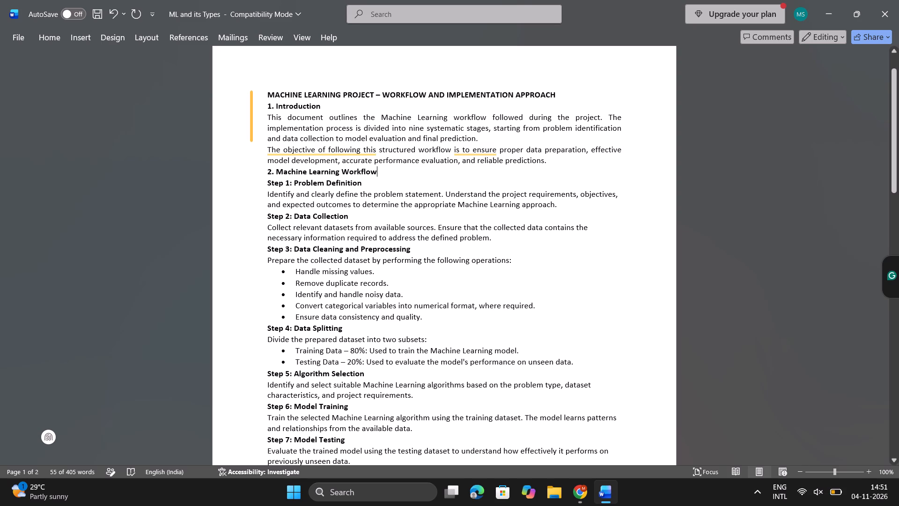
Insert an empty line above each of the headings "2. Machine Learning Workflow", "Step 2: Data Collection" and "Step 3: Data Cleaning and Preprocessing".
{"action": "left_click_drag", "start_coordinate": [561, 206], "coordinate": [234, 204]}
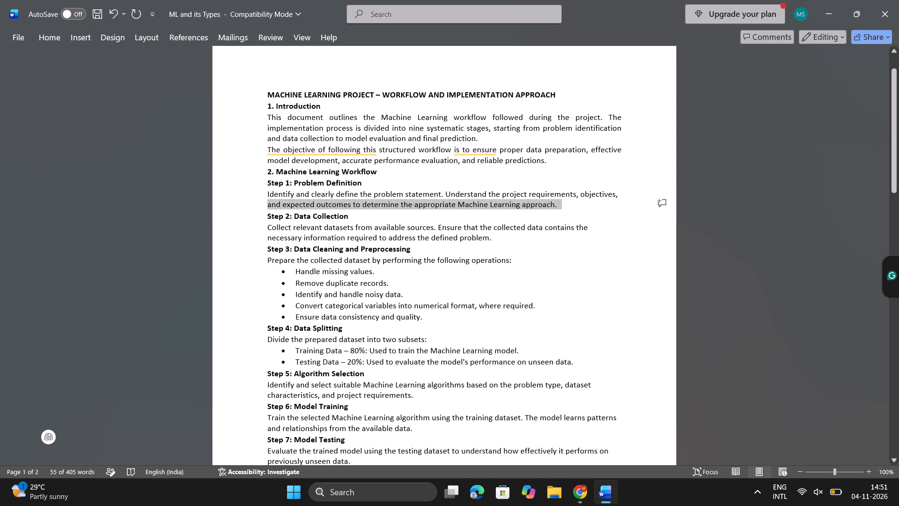
{"action": "left_click", "coordinate": [560, 164]}
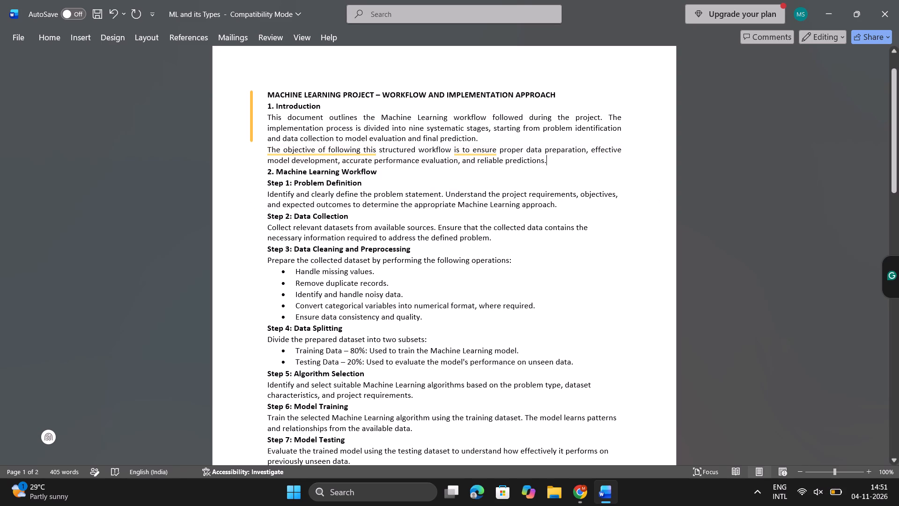
{"action": "key", "text": "Return"}
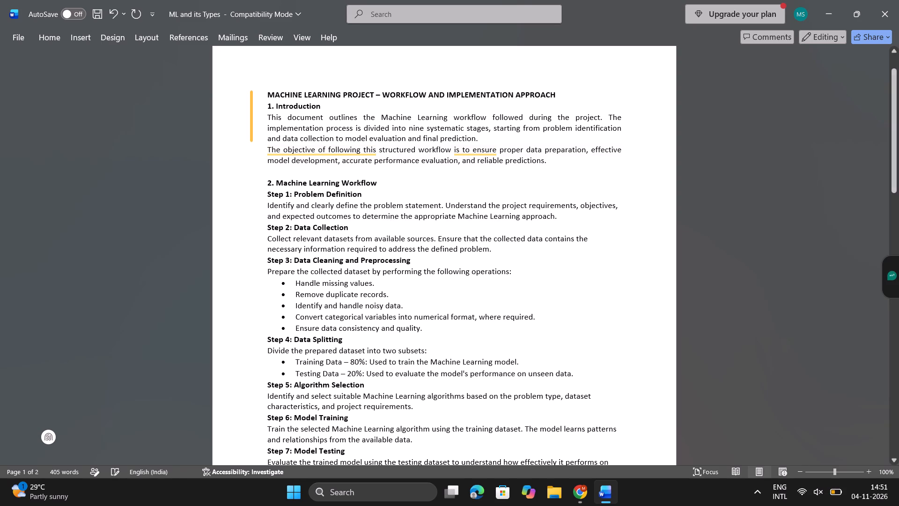
{"action": "left_click", "coordinate": [567, 217]}
{"action": "key", "text": "Return"}
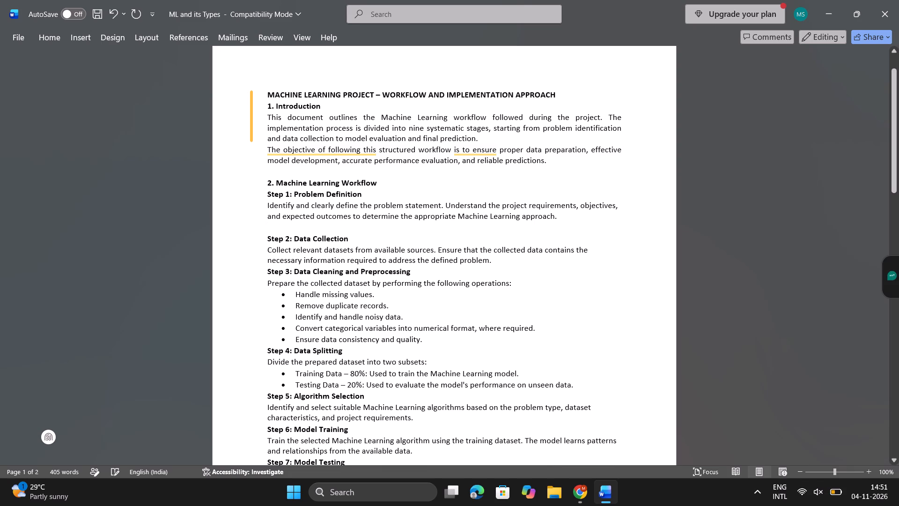
{"action": "left_click", "coordinate": [505, 262]}
{"action": "key", "text": "Return"}
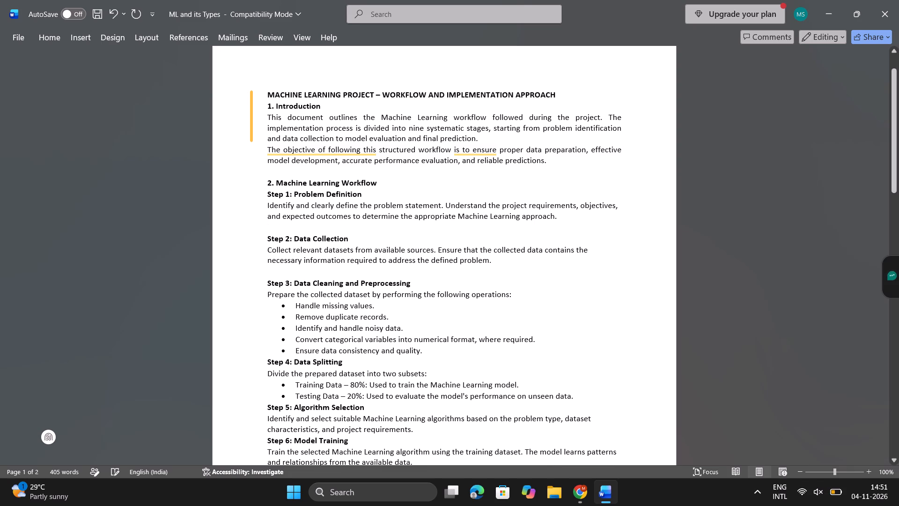
Insert an empty line without a bullet after the last bullet of Step 3 and after the last bullet of Step 4.
{"action": "left_click", "coordinate": [434, 348]}
{"action": "key", "text": "Return"}
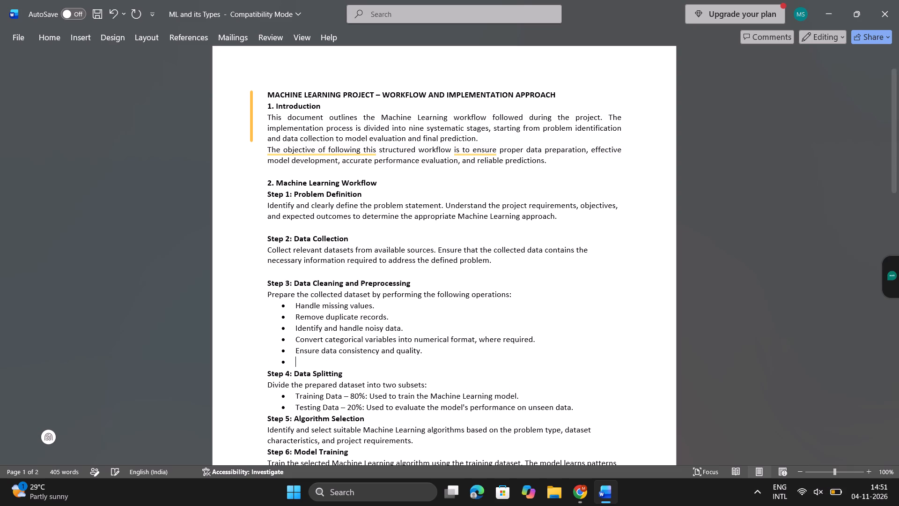
{"action": "key", "text": "BackSpace"}
{"action": "key", "text": "BackSpace"}
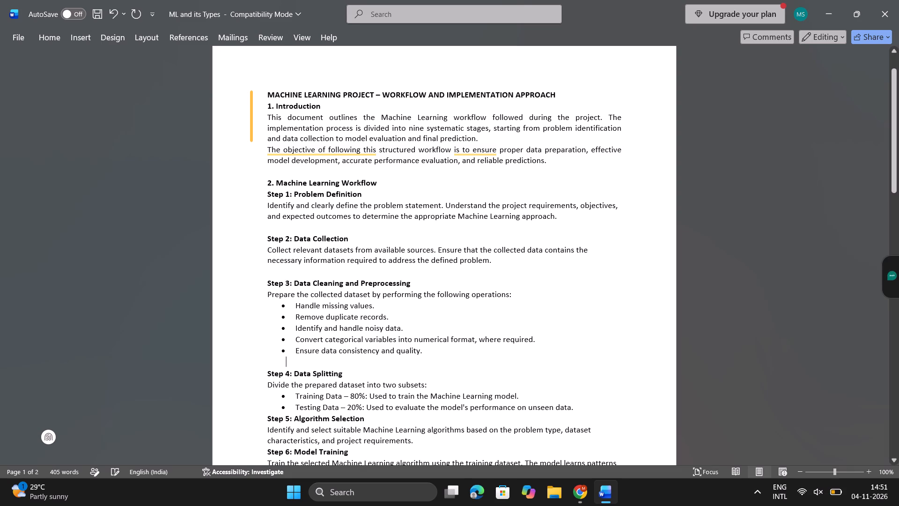
{"action": "key", "text": "BackSpace"}
{"action": "key", "text": "BackSpace"}
{"action": "key", "text": "Return"}
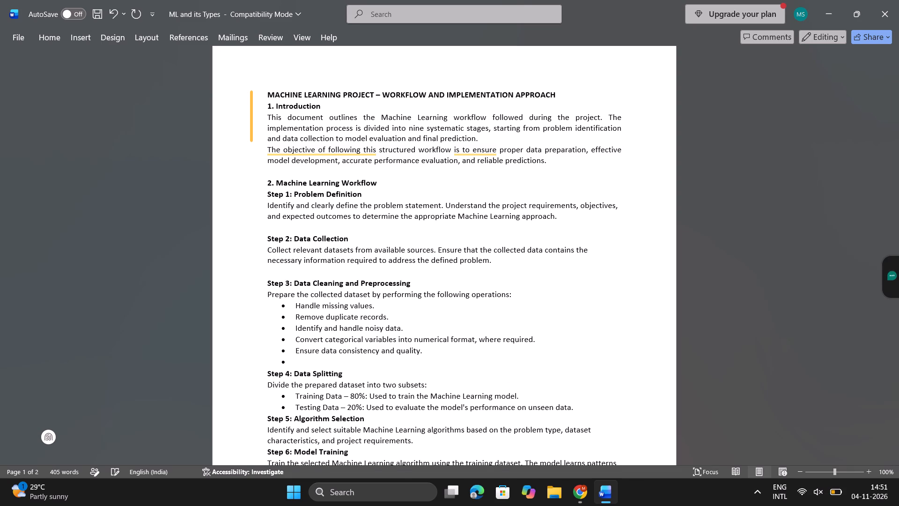
{"action": "key", "text": "BackSpace"}
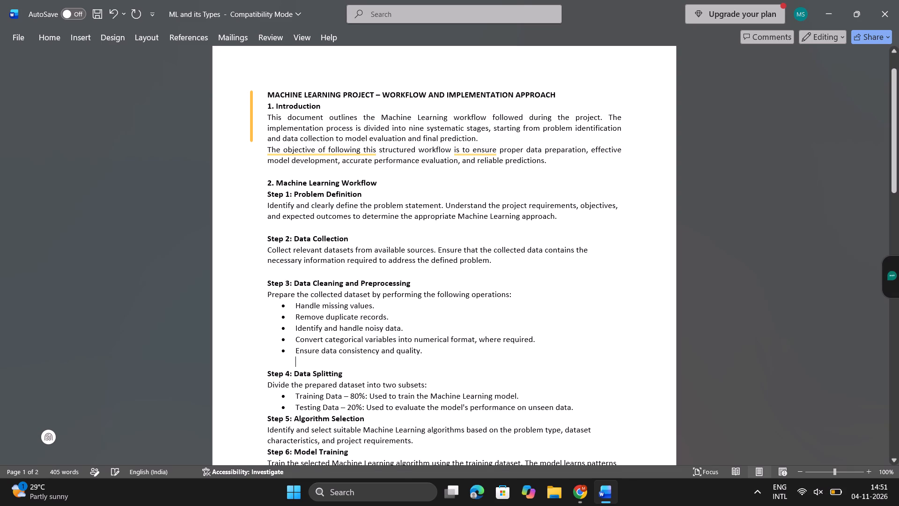
{"action": "scroll", "coordinate": [496, 372], "scroll_direction": "down", "scroll_amount": 1}
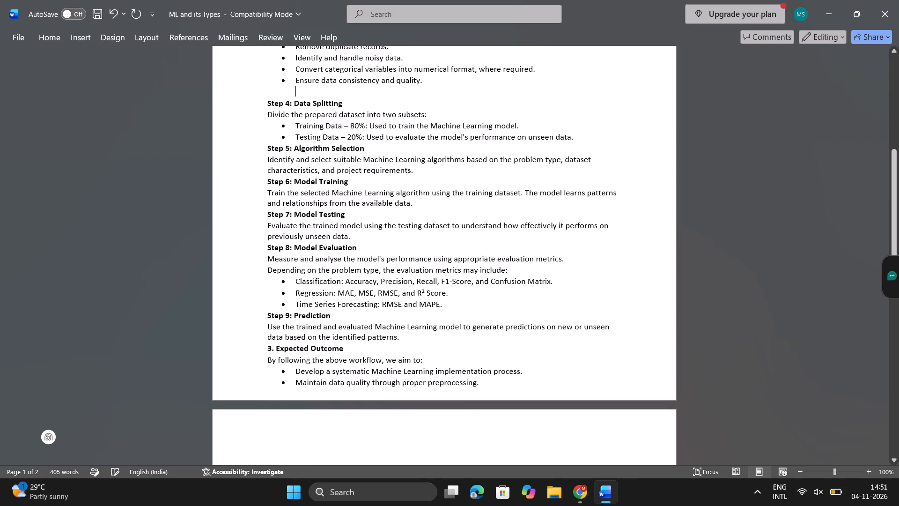
{"action": "left_click", "coordinate": [578, 135]}
{"action": "key", "text": "Return"}
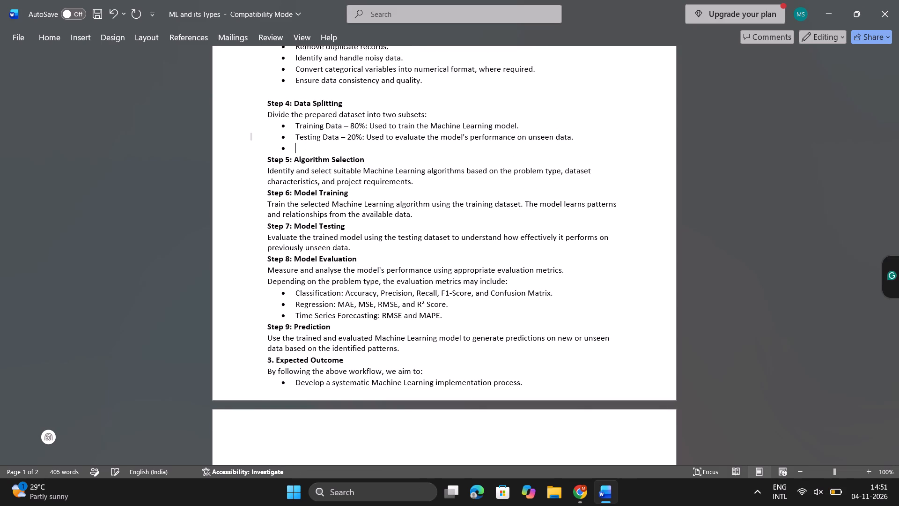
{"action": "key", "text": "BackSpace"}
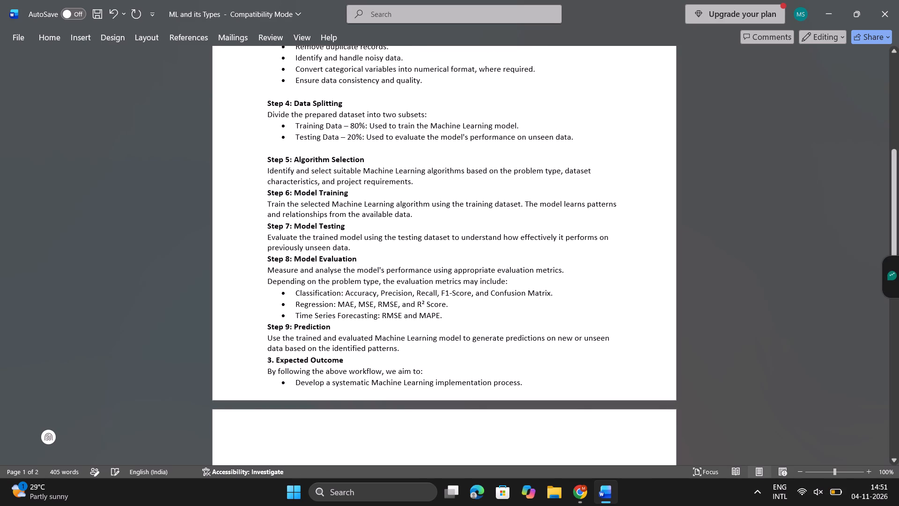
Insert an empty line above each of the headings "Step 6: Model Training", "Step 7: Model Testing" and "Step 8: Model Evaluation".
{"action": "left_click", "coordinate": [431, 180]}
{"action": "key", "text": "Return"}
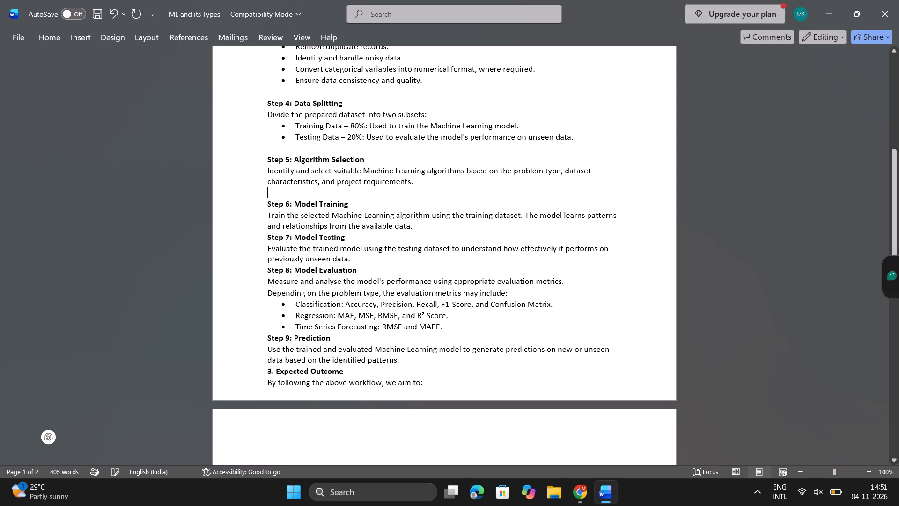
{"action": "left_click", "coordinate": [428, 225]}
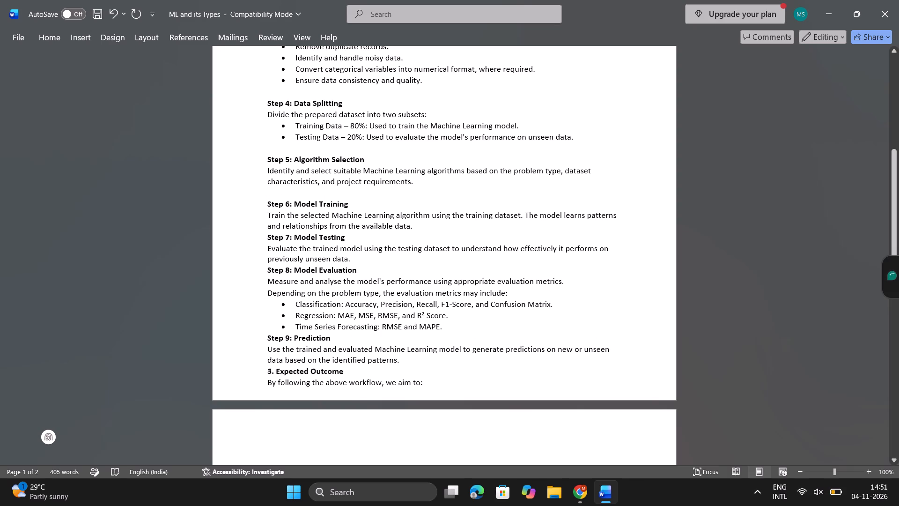
{"action": "key", "text": "Return"}
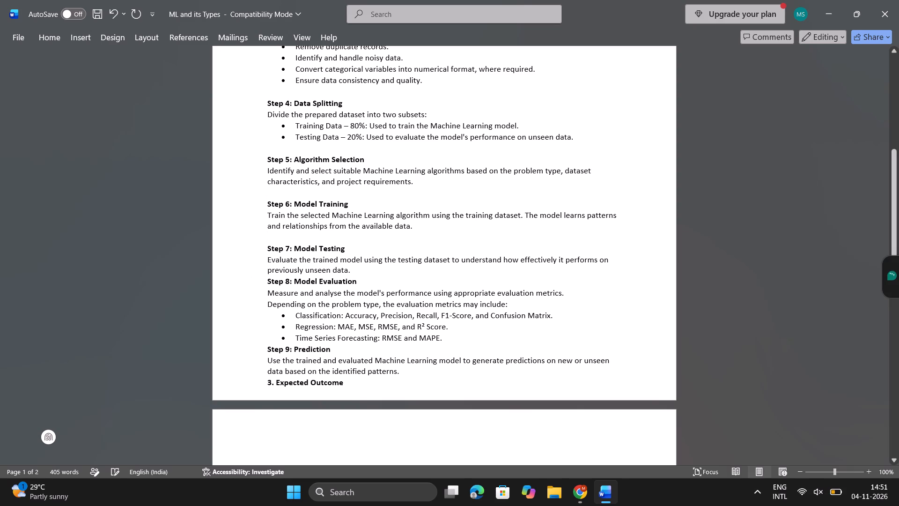
{"action": "left_click", "coordinate": [365, 269]}
{"action": "key", "text": "Return"}
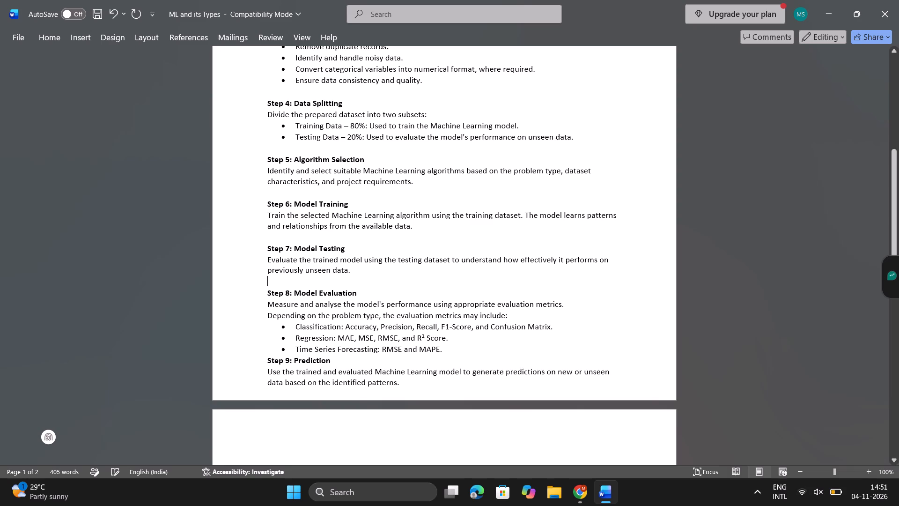
Insert three empty lines without bullets after the Step 8 bullet list to push the "Step 9: Prediction" heading onto the second page.
{"action": "left_click", "coordinate": [449, 350]}
{"action": "key", "text": "Return"}
{"action": "key", "text": "Return"}
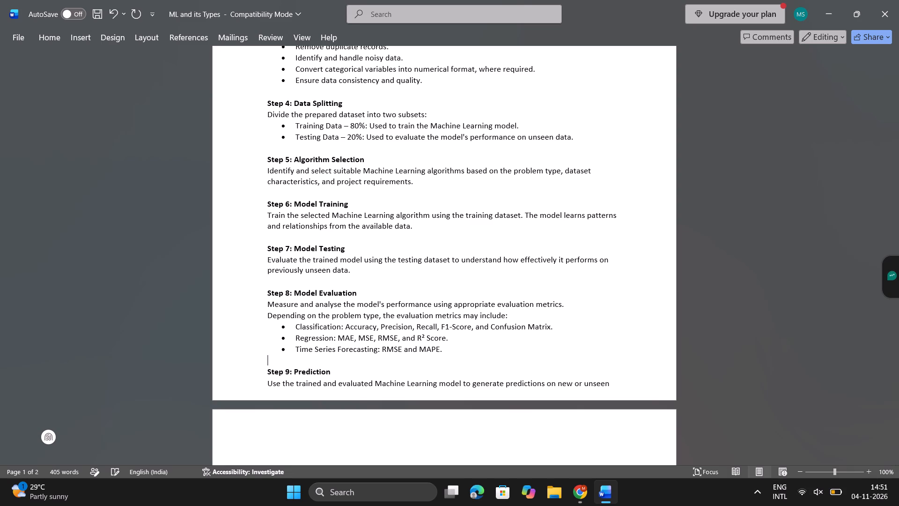
{"action": "key", "text": "Return"}
{"action": "key", "text": "Return"}
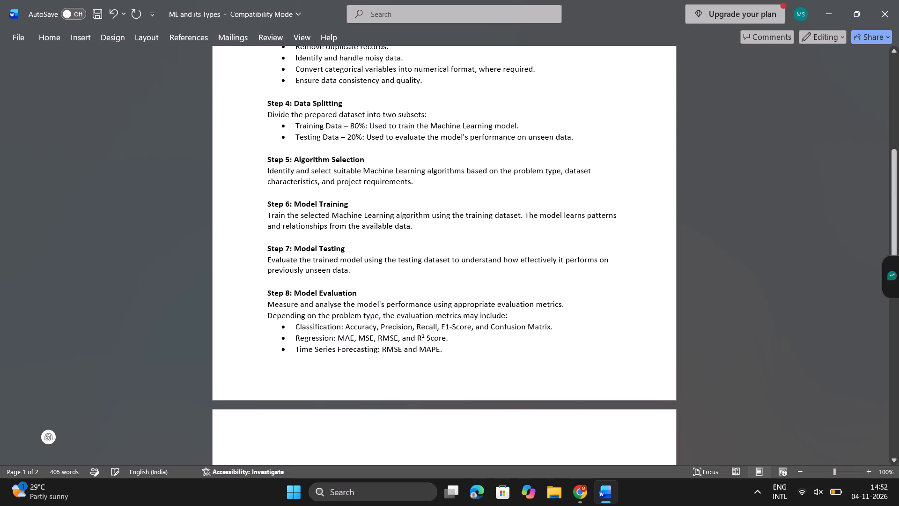
Insert an empty line between the Step 9: Prediction text and the "3. Expected Outcome" heading.
{"action": "scroll", "coordinate": [416, 376], "scroll_direction": "right", "scroll_amount": 1}
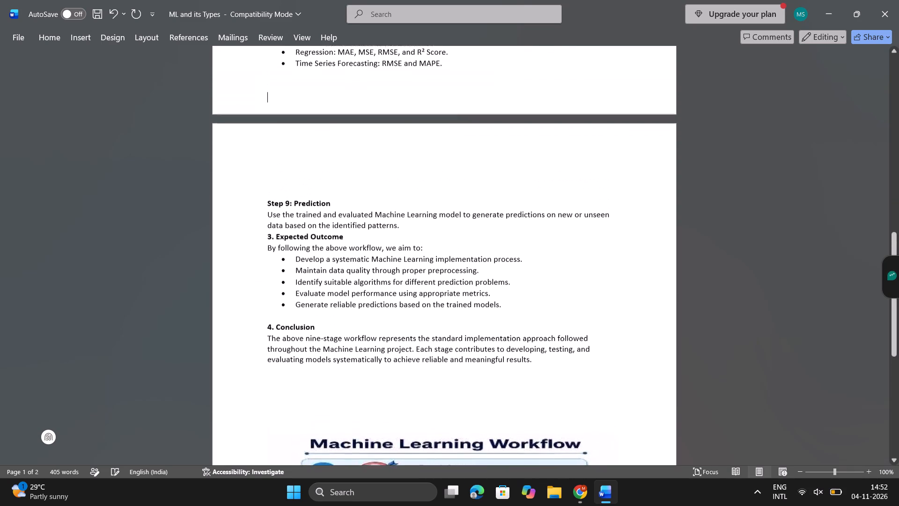
{"action": "scroll", "coordinate": [416, 376], "scroll_direction": "right", "scroll_amount": 1}
{"action": "left_click", "coordinate": [404, 235]}
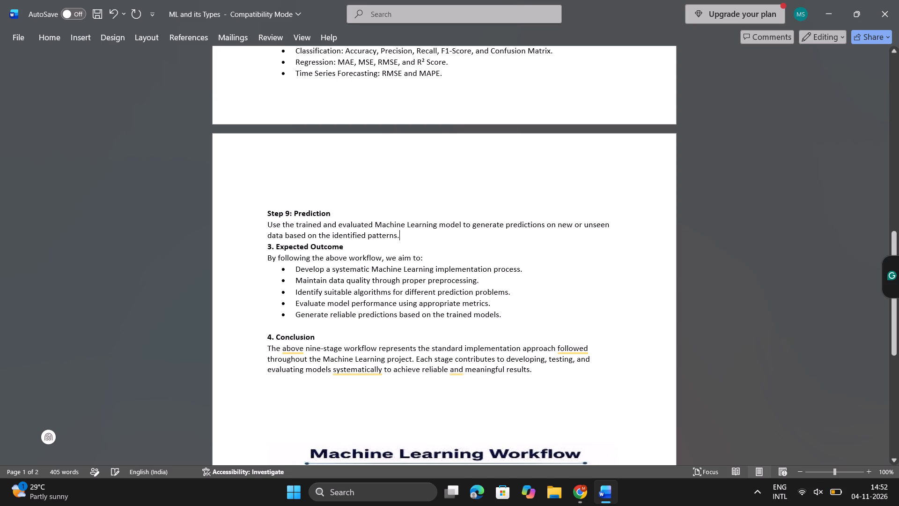
{"action": "key", "text": "Return"}
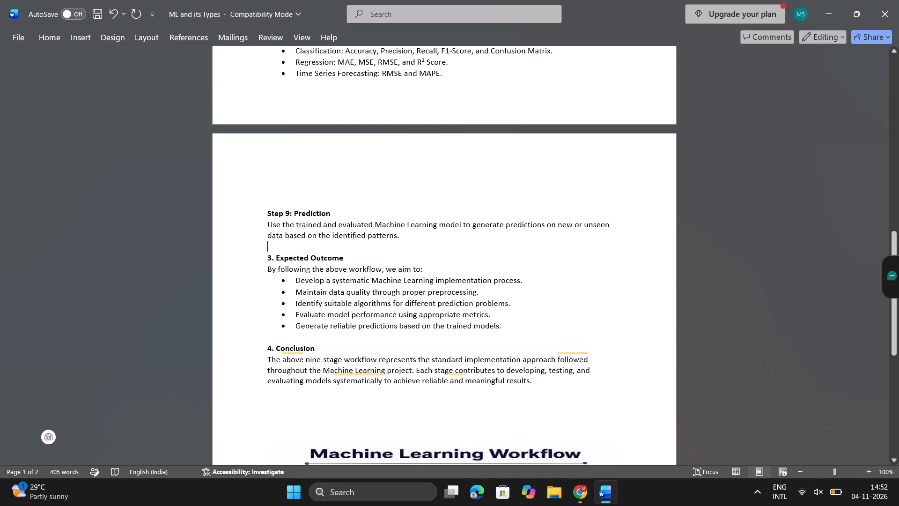
Nudge the Machine Learning Workflow picture upward so it sits closer below the Conclusion paragraph.
{"action": "scroll", "coordinate": [503, 369], "scroll_direction": "down", "scroll_amount": 2}
{"action": "scroll", "coordinate": [503, 369], "scroll_direction": "up", "scroll_amount": 1}
{"action": "scroll", "coordinate": [503, 369], "scroll_direction": "right", "scroll_amount": 1}
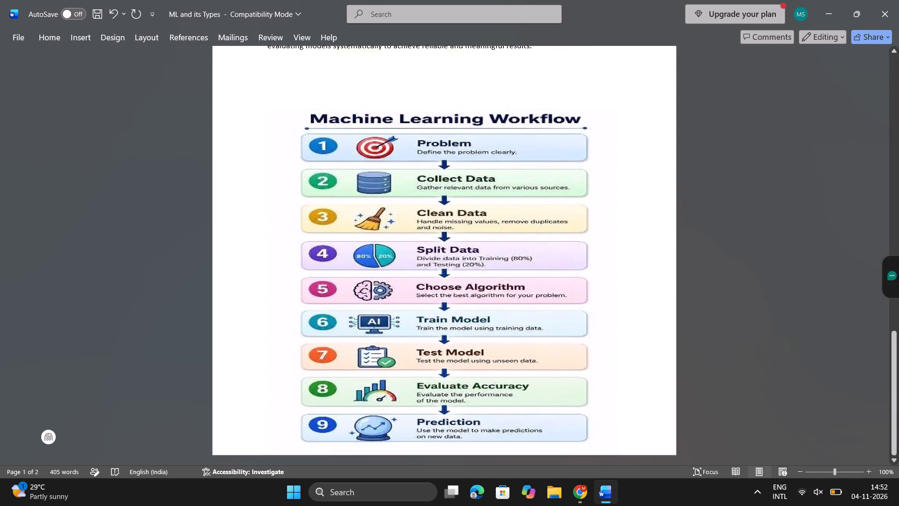
{"action": "scroll", "coordinate": [503, 369], "scroll_direction": "right", "scroll_amount": 1}
{"action": "scroll", "coordinate": [503, 369], "scroll_direction": "down", "scroll_amount": 5}
{"action": "left_click", "coordinate": [457, 283]}
{"action": "scroll", "coordinate": [457, 283], "scroll_direction": "up", "scroll_amount": 1}
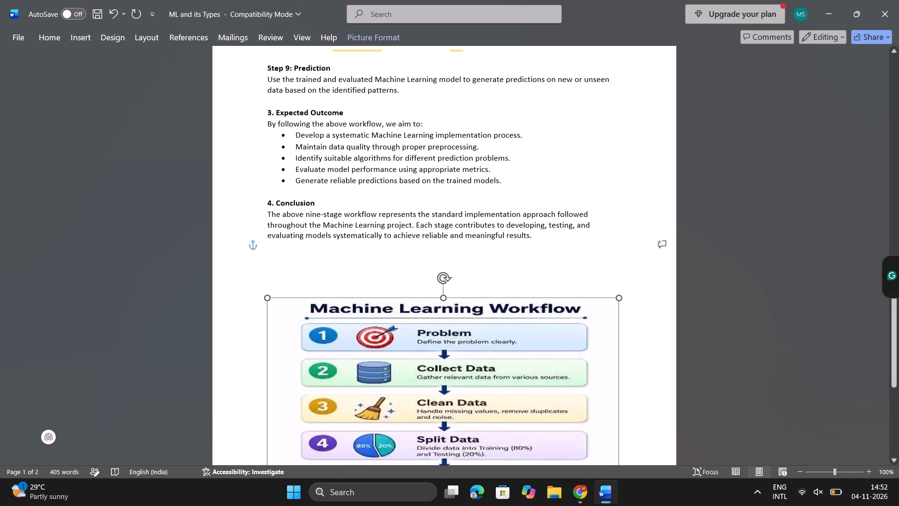
{"action": "scroll", "coordinate": [457, 283], "scroll_direction": "up", "scroll_amount": 1}
{"action": "key", "text": "Up"}
{"action": "key", "text": "Up"}
{"action": "key", "text": "Up"}
{"action": "key", "text": "Up"}
{"action": "key", "text": "Up"}
{"action": "key", "text": "Up"}
{"action": "key", "text": "Up"}
{"action": "key", "text": "Up"}
{"action": "key", "text": "Up"}
{"action": "key", "text": "Up"}
{"action": "key", "text": "Up"}
{"action": "key", "text": "Up"}
{"action": "key", "text": "Up"}
{"action": "key", "text": "Up"}
{"action": "key", "text": "Up"}
{"action": "key", "text": "Up"}
{"action": "key", "text": "Up"}
{"action": "key", "text": "Up"}
{"action": "key", "text": "Up"}
{"action": "key", "text": "Up"}
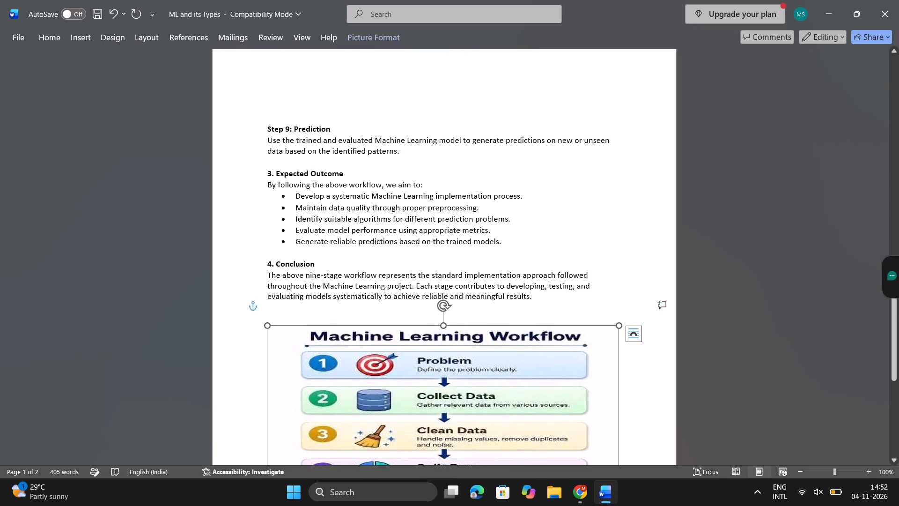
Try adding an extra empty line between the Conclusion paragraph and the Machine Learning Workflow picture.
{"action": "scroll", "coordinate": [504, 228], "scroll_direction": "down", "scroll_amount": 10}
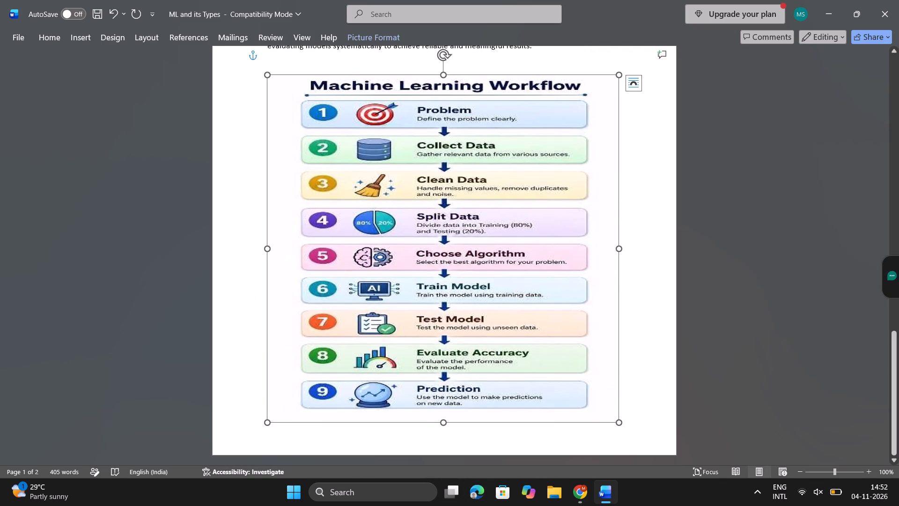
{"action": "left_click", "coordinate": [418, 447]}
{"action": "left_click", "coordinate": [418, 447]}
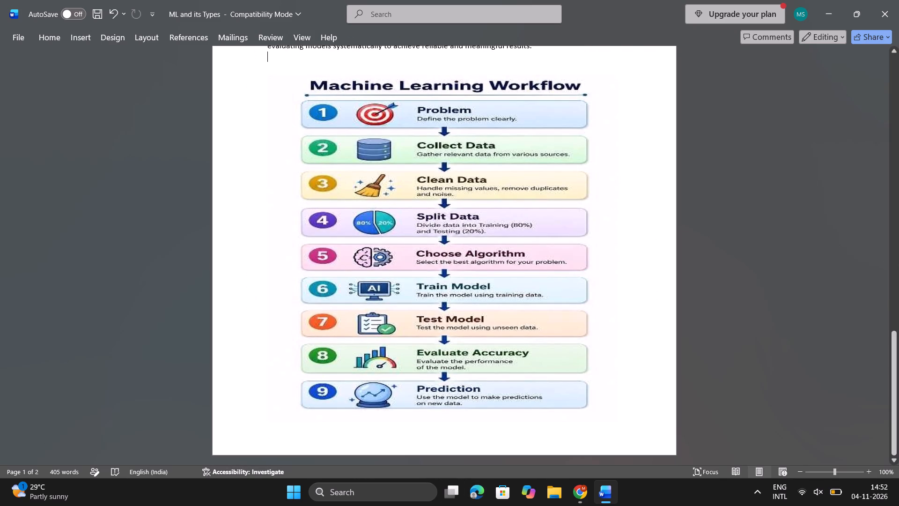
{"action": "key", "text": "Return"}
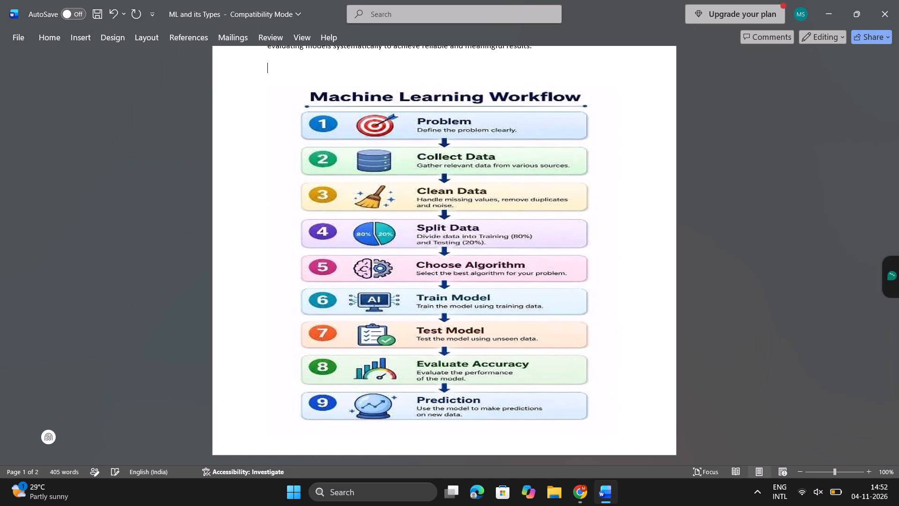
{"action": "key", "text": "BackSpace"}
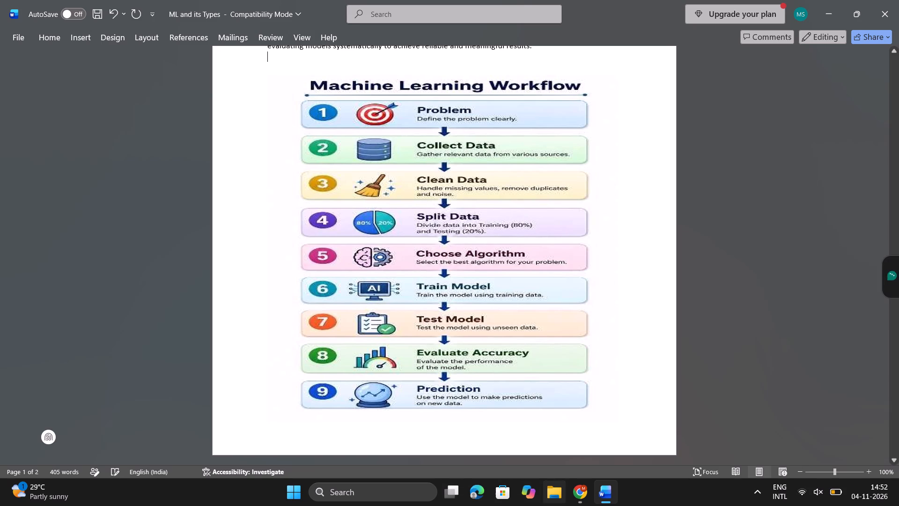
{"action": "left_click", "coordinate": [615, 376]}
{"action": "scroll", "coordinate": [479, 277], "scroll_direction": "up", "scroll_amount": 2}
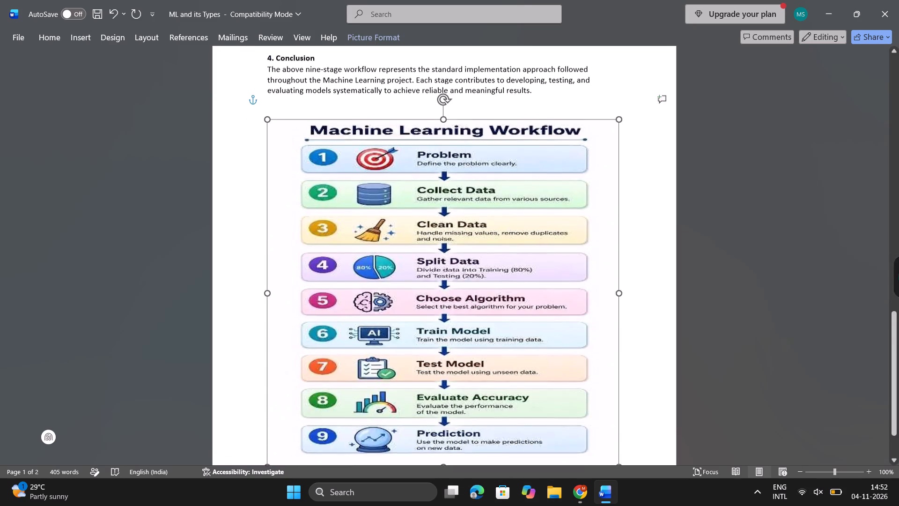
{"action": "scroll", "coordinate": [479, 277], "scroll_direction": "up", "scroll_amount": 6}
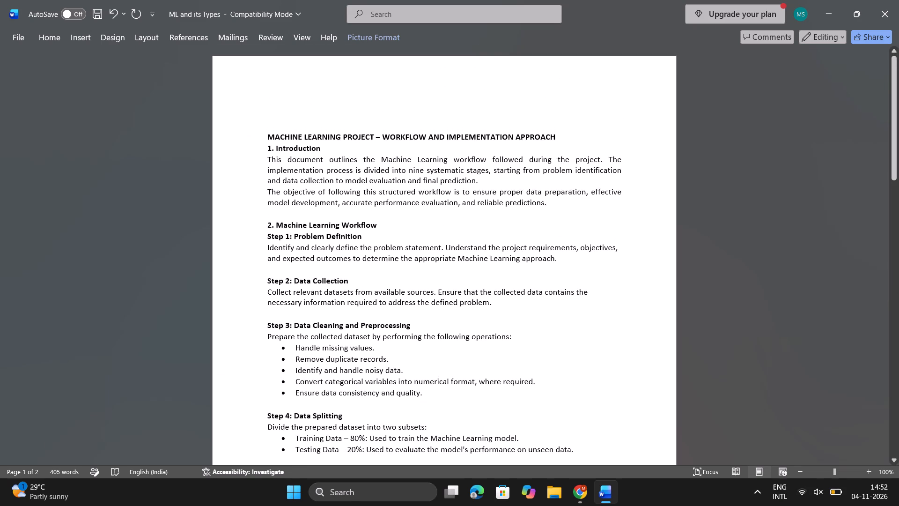
Centre the "MACHINE LEARNING PROJECT – WORKFLOW AND IMPLEMENTATION APPROACH" title and set its font size to 12.
{"action": "left_click_drag", "start_coordinate": [265, 137], "coordinate": [505, 136]}
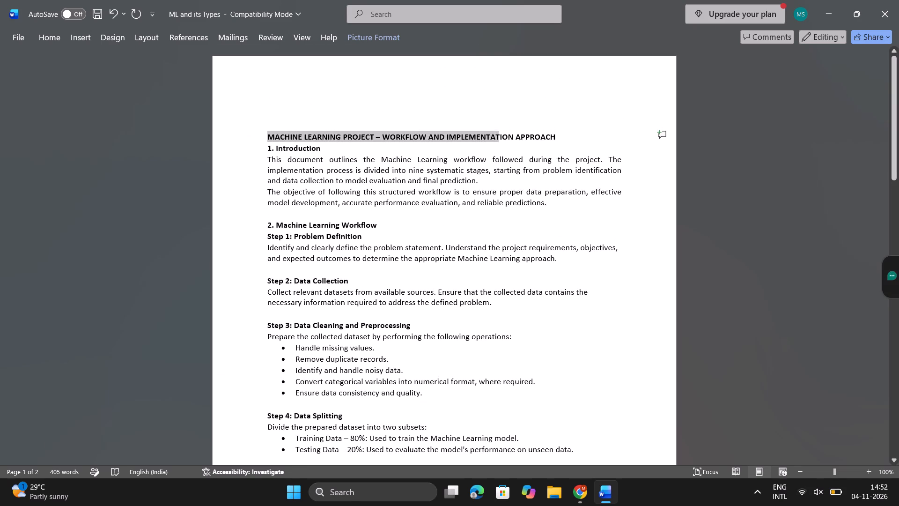
{"action": "left_click_drag", "start_coordinate": [505, 136], "coordinate": [573, 136]}
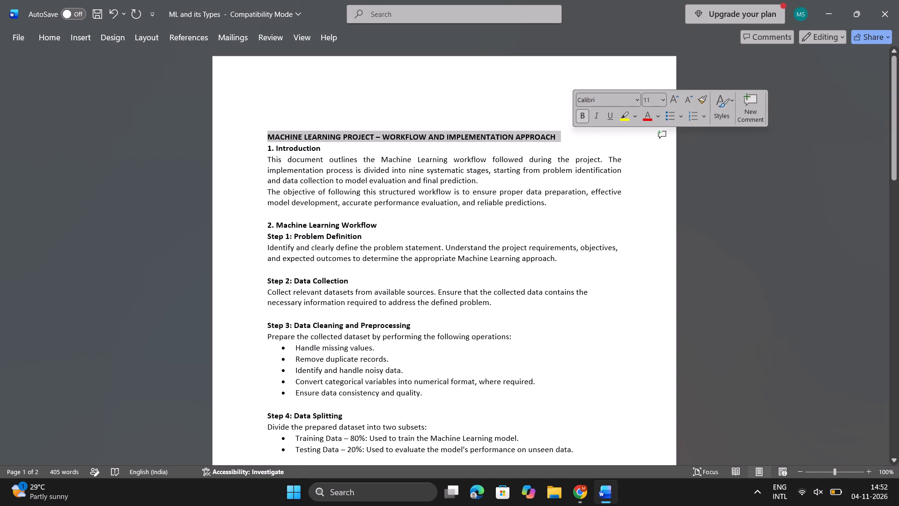
{"action": "left_click", "coordinate": [51, 39]}
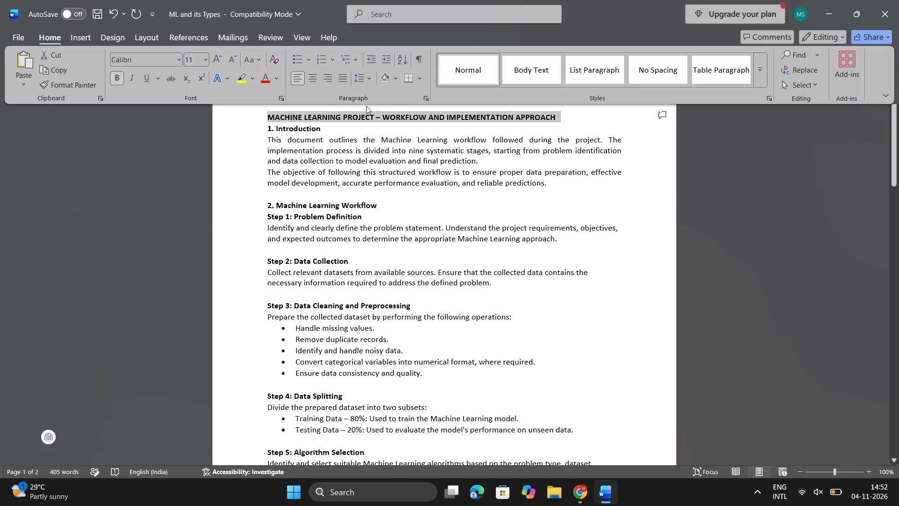
{"action": "left_click", "coordinate": [312, 78]}
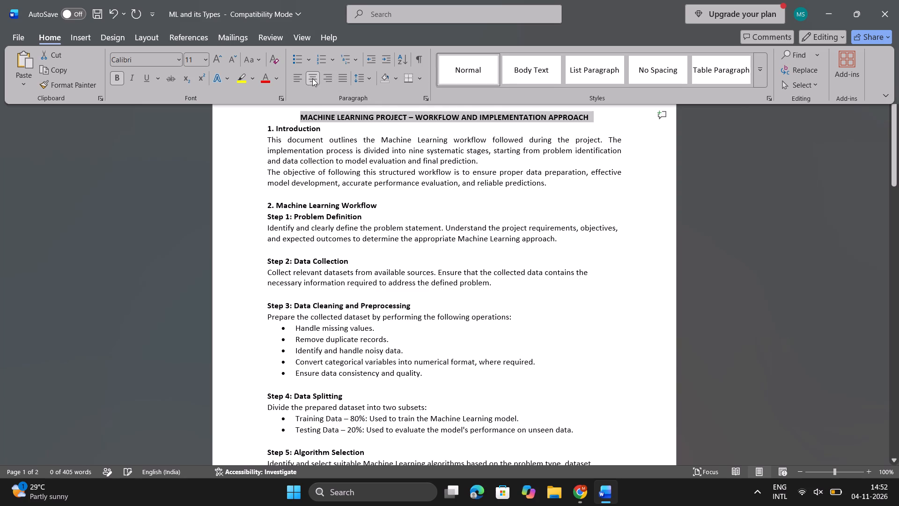
{"action": "left_click", "coordinate": [204, 60]}
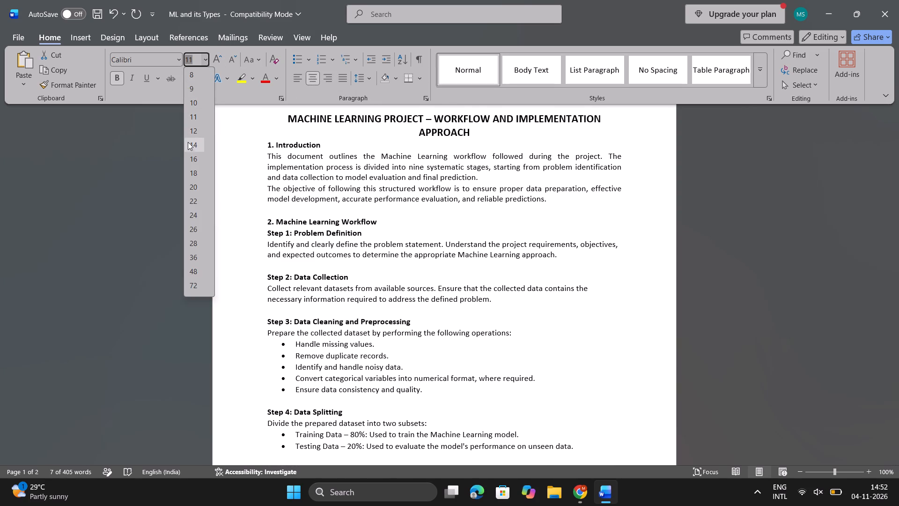
{"action": "left_click", "coordinate": [187, 136]}
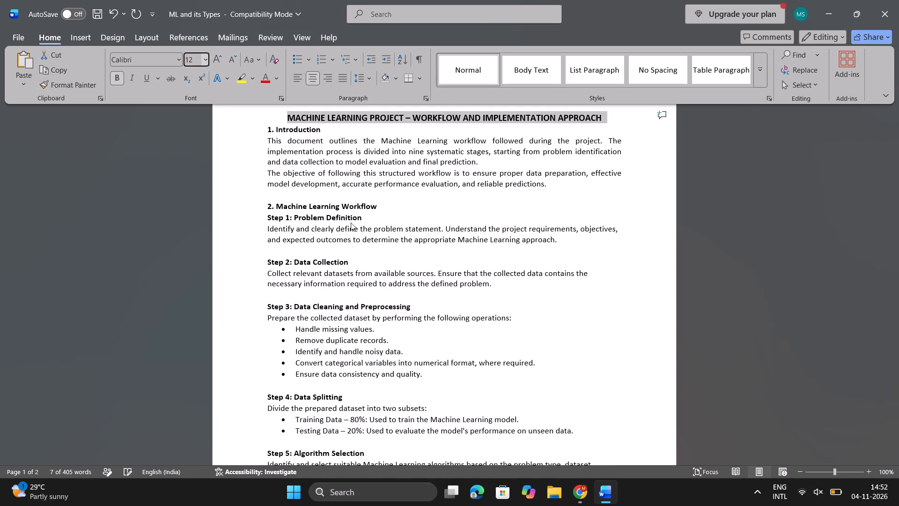
{"action": "left_click", "coordinate": [372, 244]}
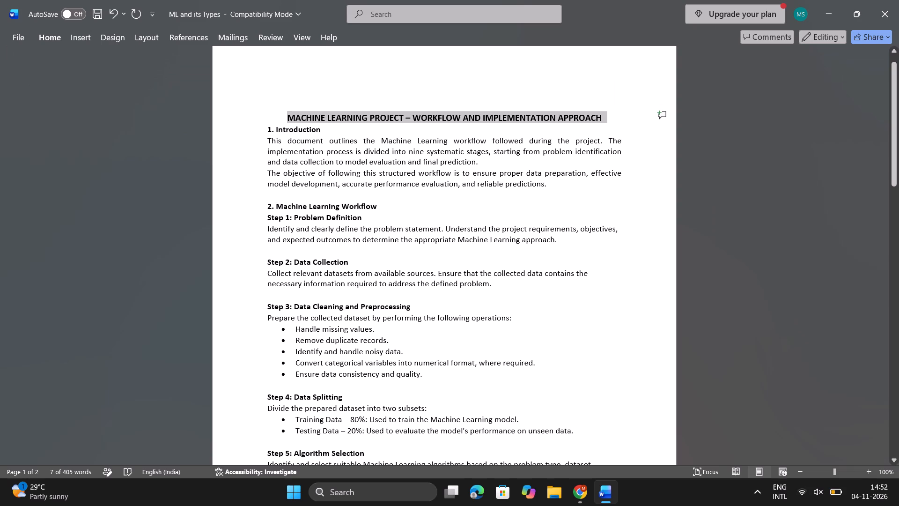
Justify the paragraph under the "Step 1: Problem Definition" heading.
{"action": "left_click_drag", "start_coordinate": [565, 245], "coordinate": [299, 227]}
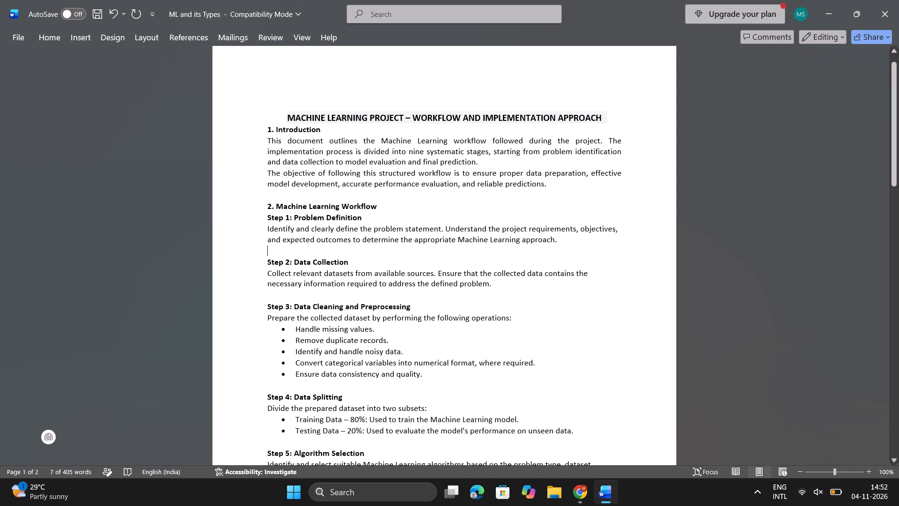
{"action": "left_click_drag", "start_coordinate": [299, 227], "coordinate": [254, 231]}
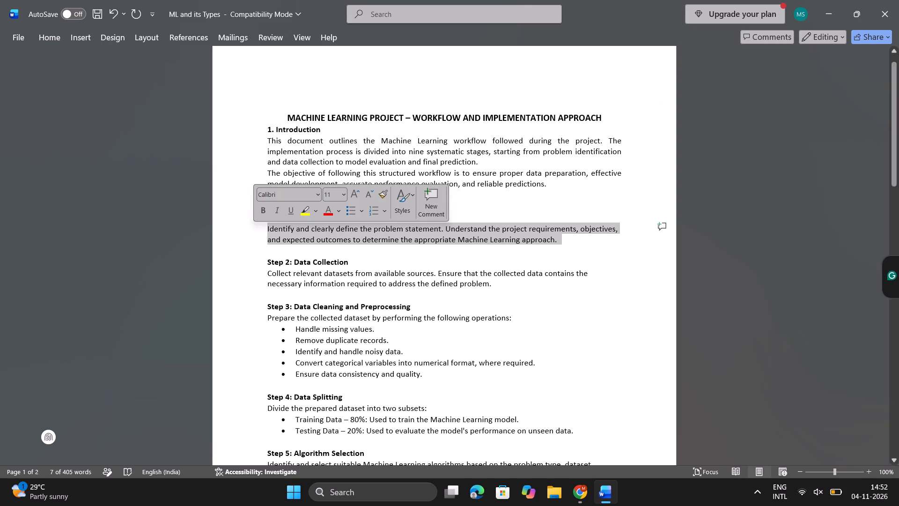
{"action": "left_click", "coordinate": [52, 35]}
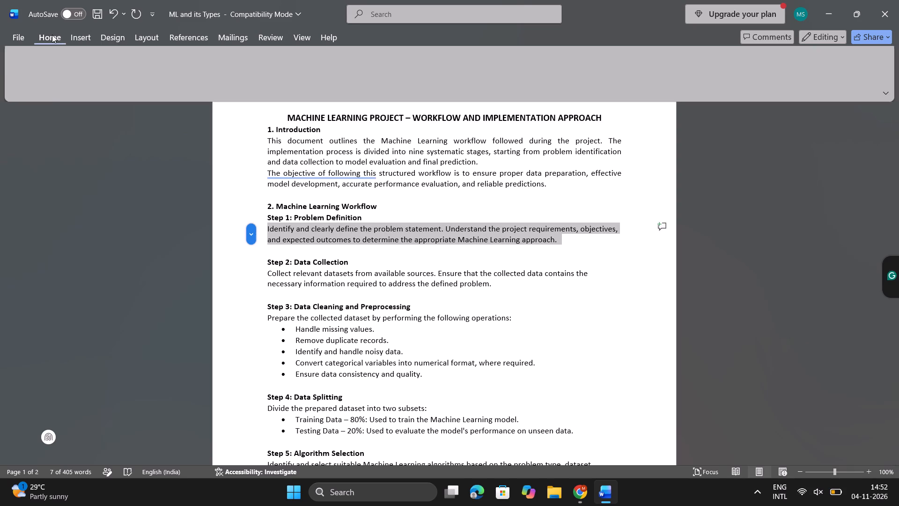
{"action": "left_click", "coordinate": [307, 77]}
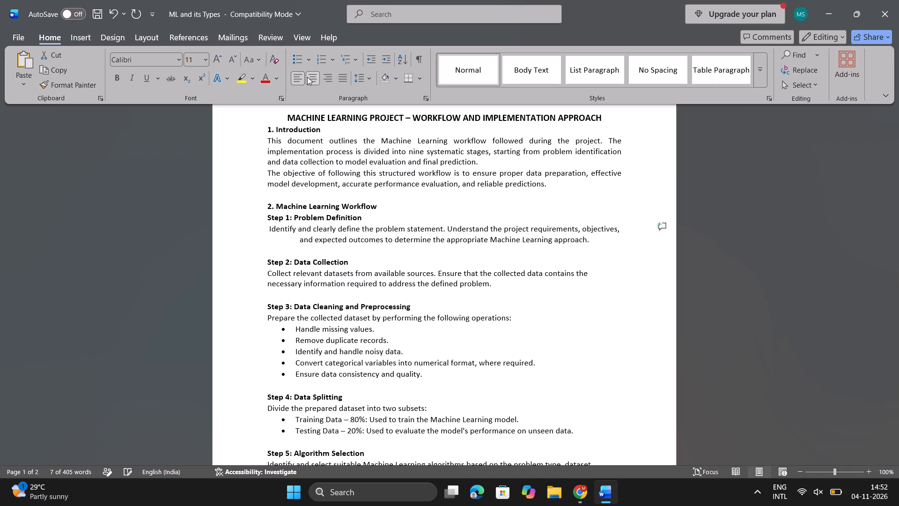
{"action": "left_click", "coordinate": [342, 73]}
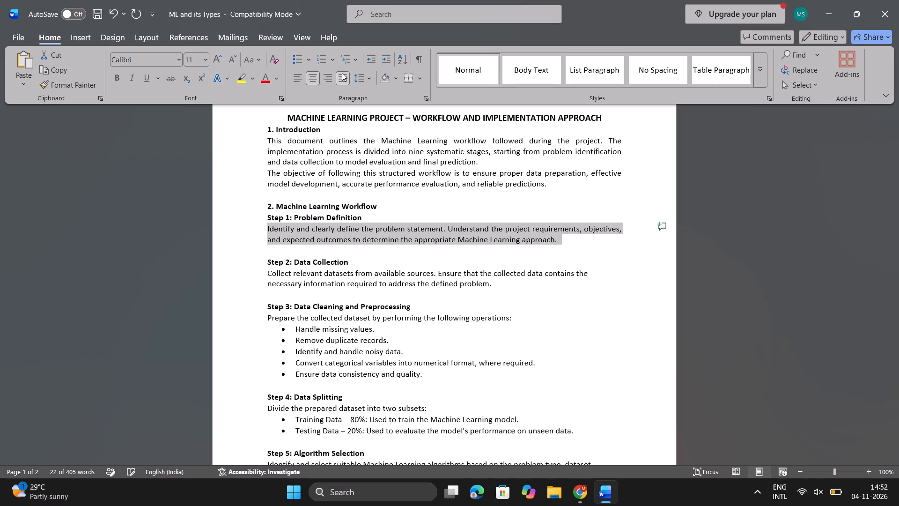
{"action": "left_click", "coordinate": [505, 316]}
Justify the paragraph under the "Step 2: Data Collection" heading.
{"action": "left_click_drag", "start_coordinate": [495, 287], "coordinate": [258, 271]}
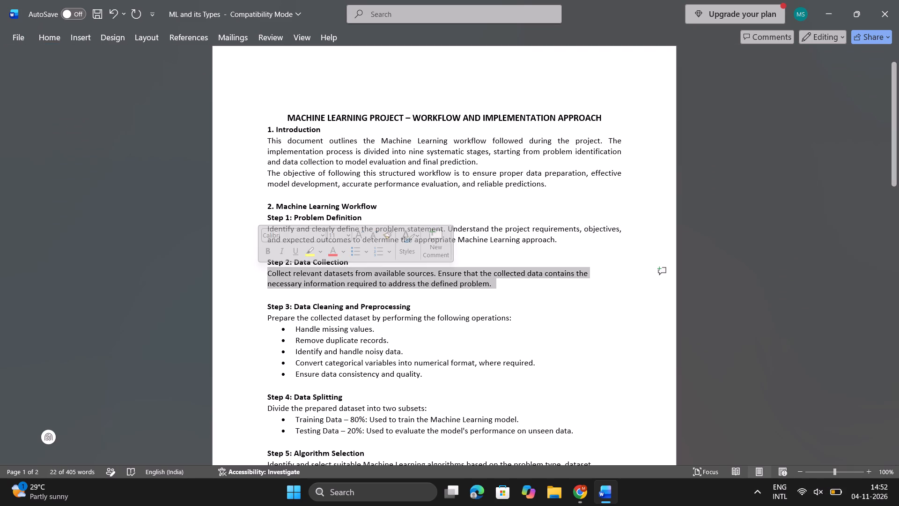
{"action": "left_click", "coordinate": [44, 34]}
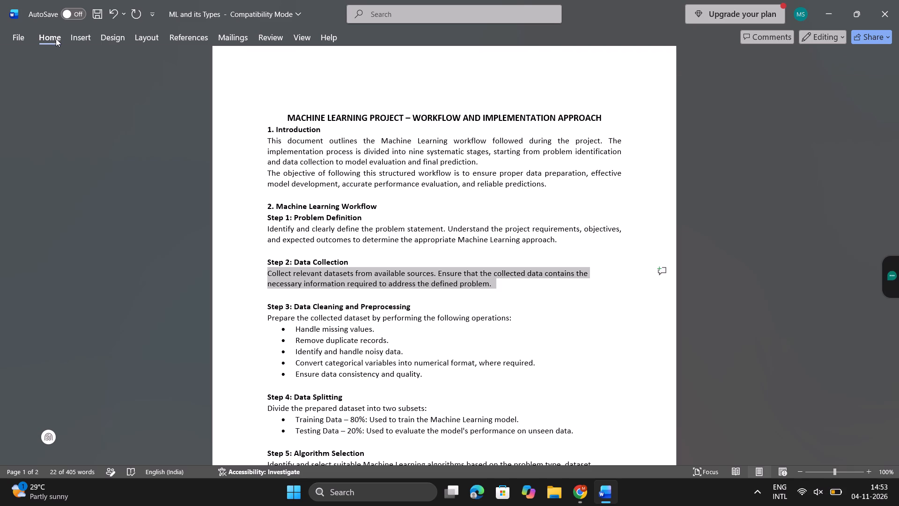
{"action": "double_click", "coordinate": [333, 72]}
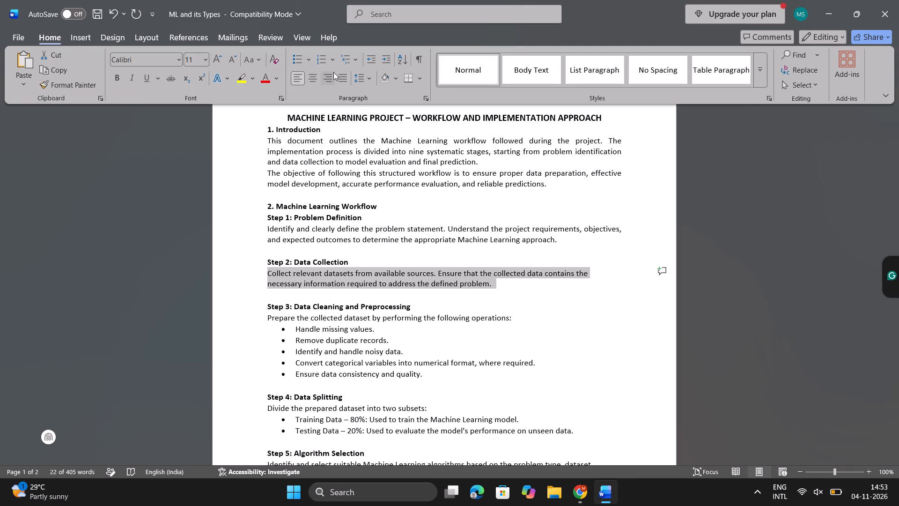
{"action": "left_click", "coordinate": [339, 74]}
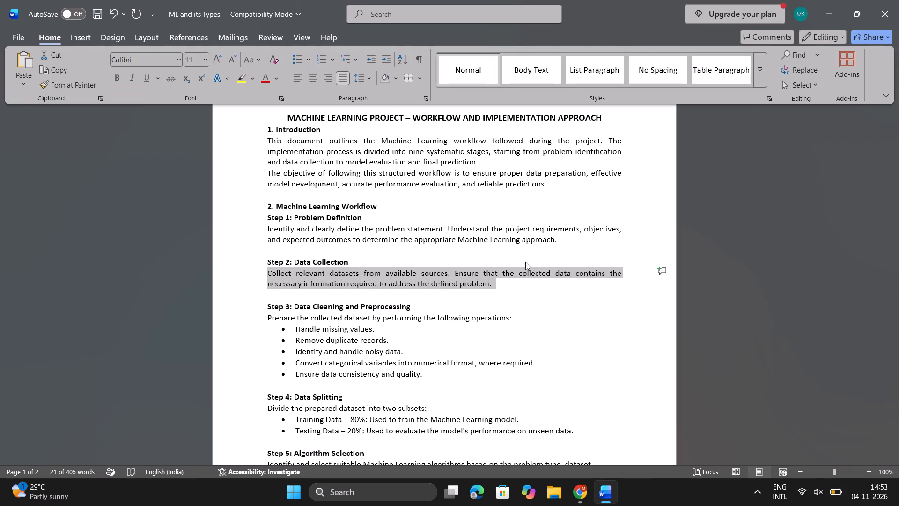
{"action": "left_click", "coordinate": [544, 309]}
Justify the introductory line and all five bullets under the "Step 3: Data Cleaning and Preprocessing" heading.
{"action": "scroll", "coordinate": [544, 309], "scroll_direction": "down", "scroll_amount": 1}
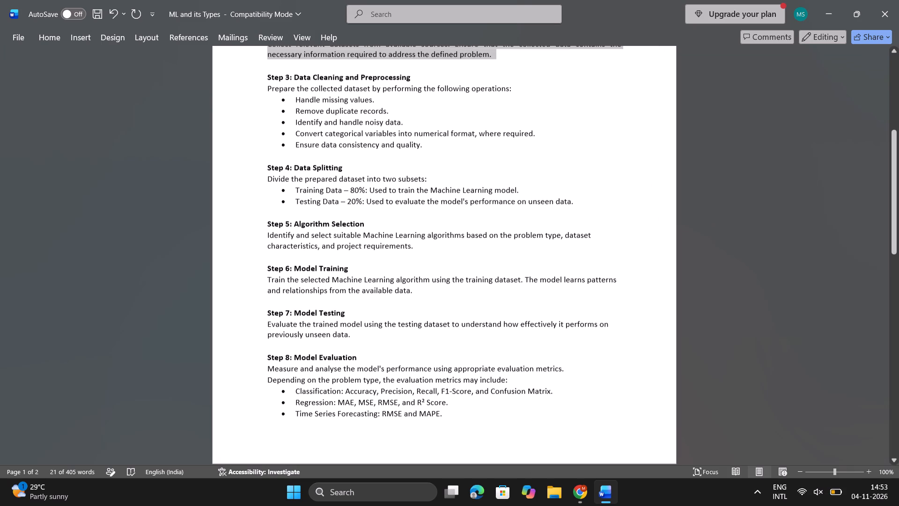
{"action": "left_click_drag", "start_coordinate": [426, 145], "coordinate": [253, 94]}
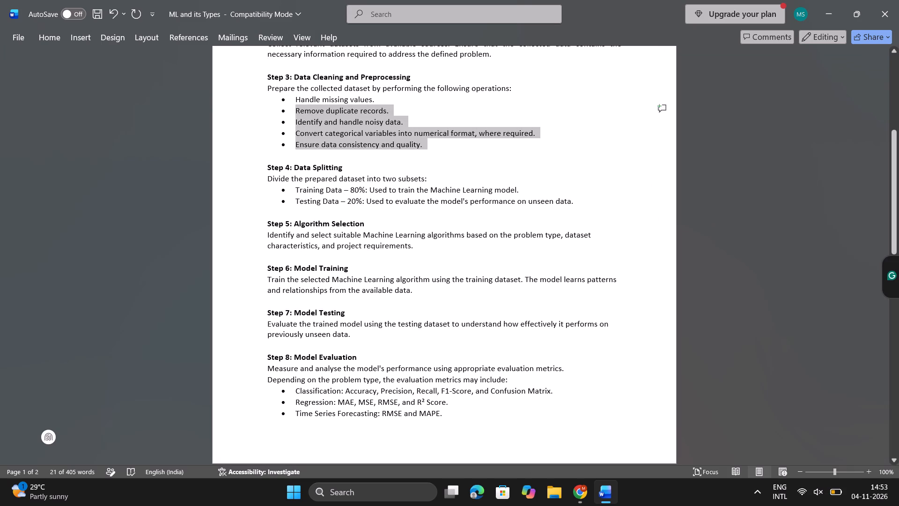
{"action": "left_click_drag", "start_coordinate": [253, 94], "coordinate": [245, 86]}
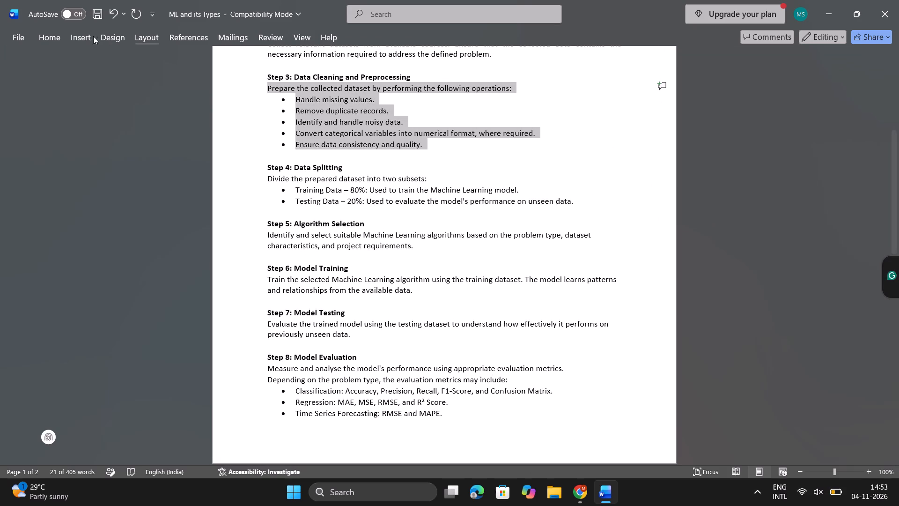
{"action": "left_click", "coordinate": [55, 35]}
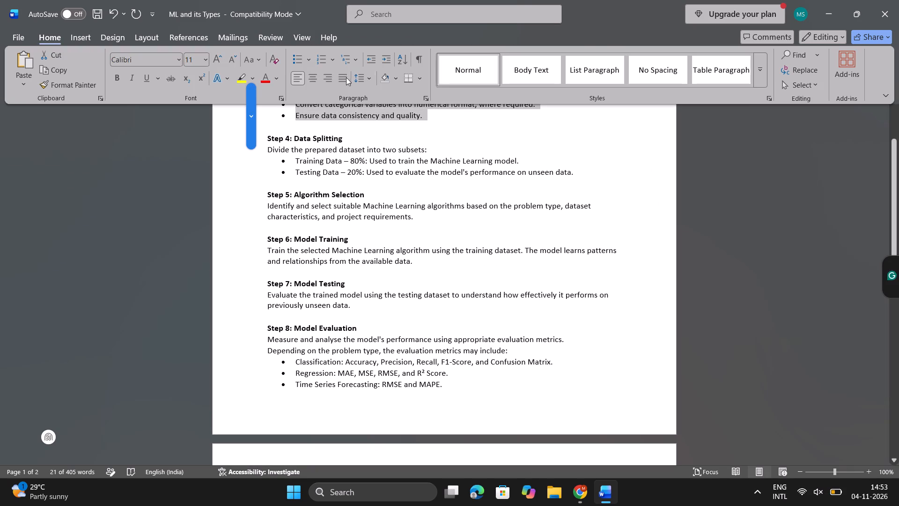
{"action": "left_click", "coordinate": [343, 75]}
{"action": "left_click", "coordinate": [414, 206]}
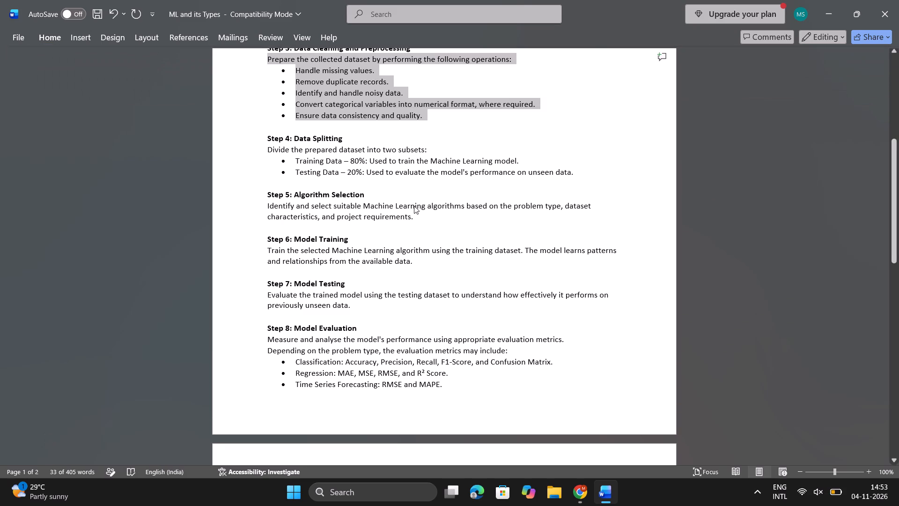
Justify the introductory line and both bullets under the "Step 4: Data Splitting" heading.
{"action": "left_click_drag", "start_coordinate": [585, 169], "coordinate": [259, 149]}
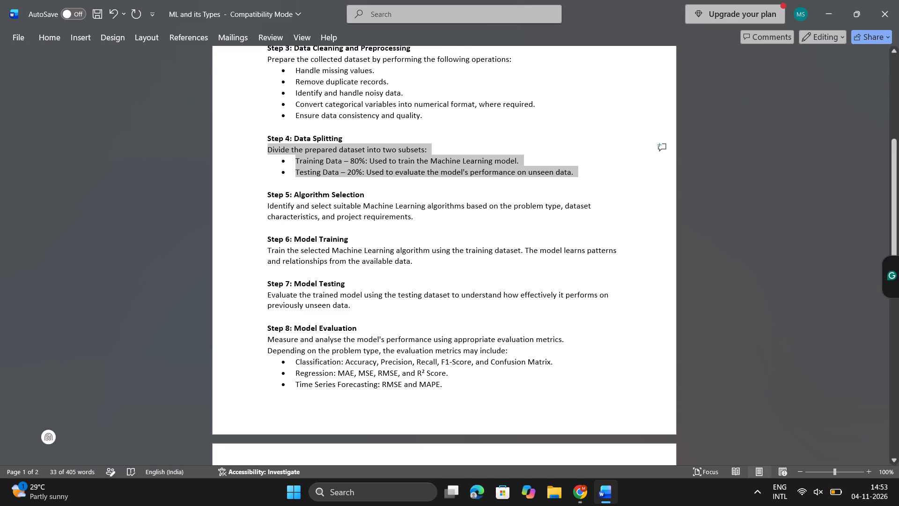
{"action": "left_click", "coordinate": [50, 37]}
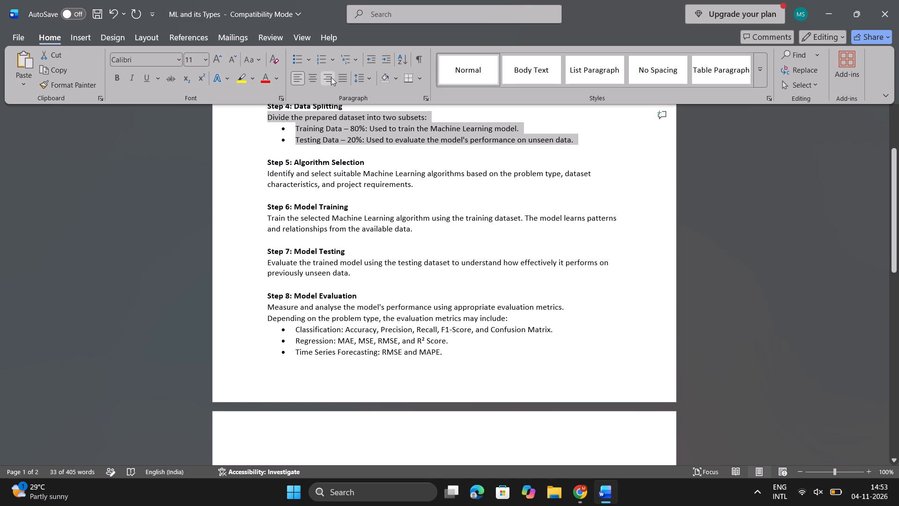
{"action": "left_click", "coordinate": [339, 81]}
{"action": "left_click", "coordinate": [420, 212]}
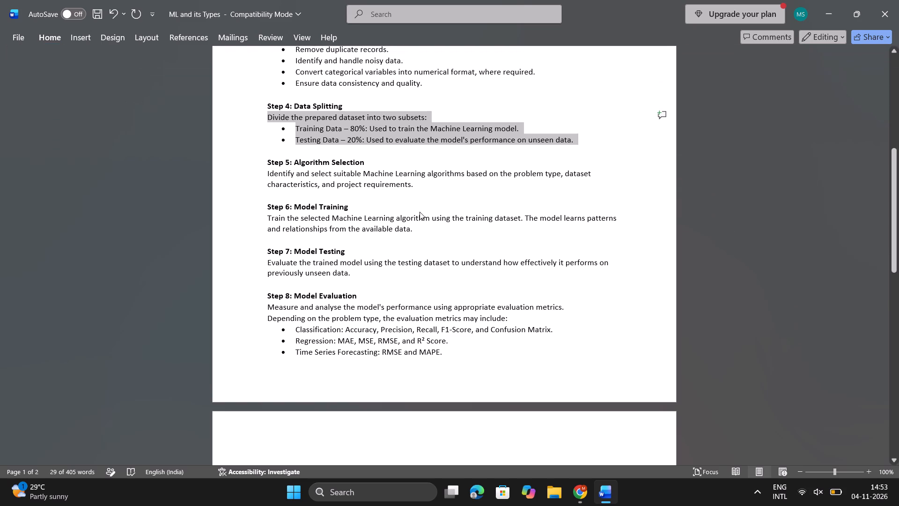
Justify the paragraph under the "Step 5: Algorithm Selection" heading.
{"action": "left_click_drag", "start_coordinate": [414, 183], "coordinate": [278, 169]}
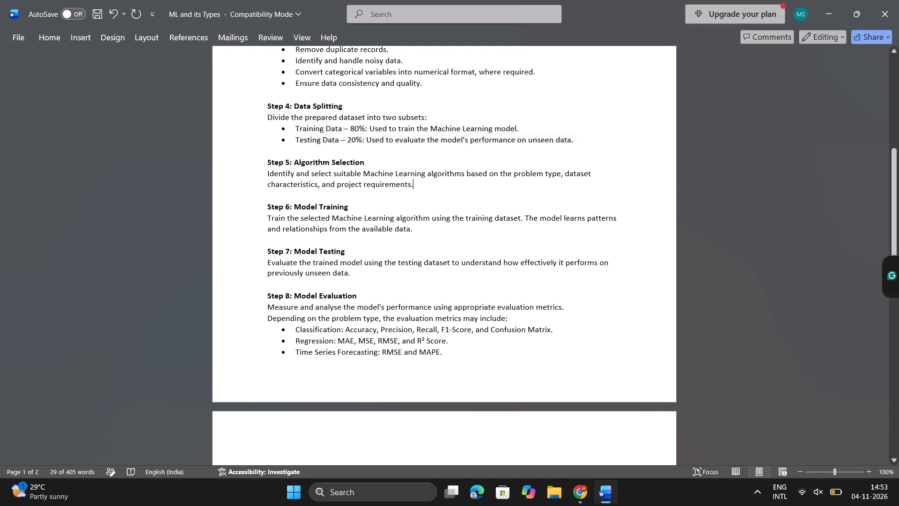
{"action": "left_click_drag", "start_coordinate": [278, 169], "coordinate": [258, 171]}
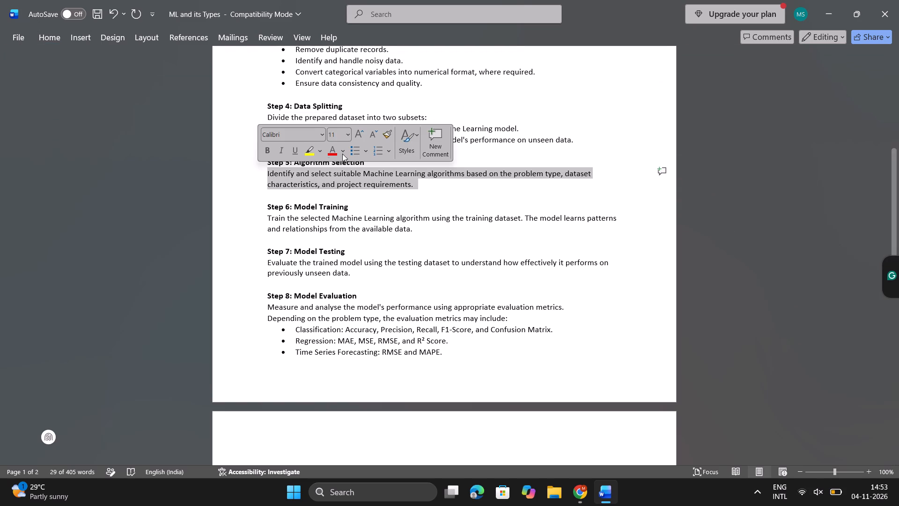
{"action": "left_click", "coordinate": [50, 38]}
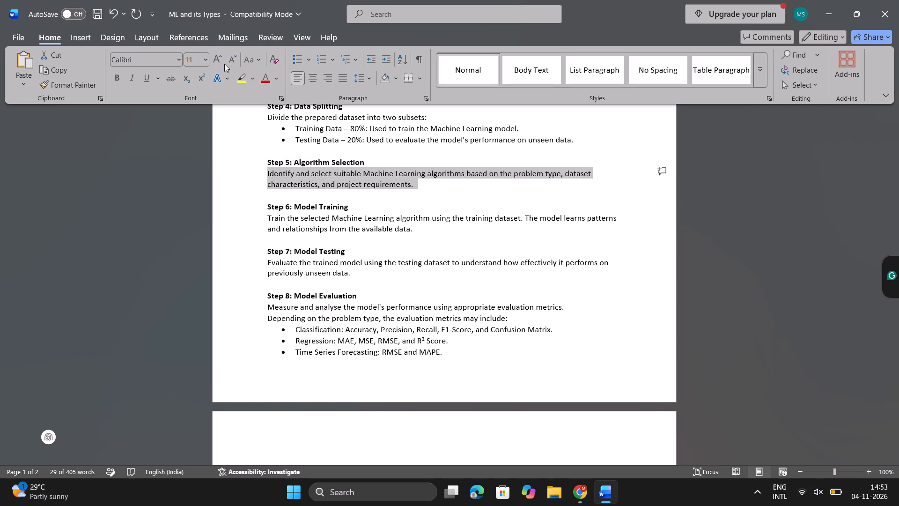
{"action": "left_click", "coordinate": [337, 80]}
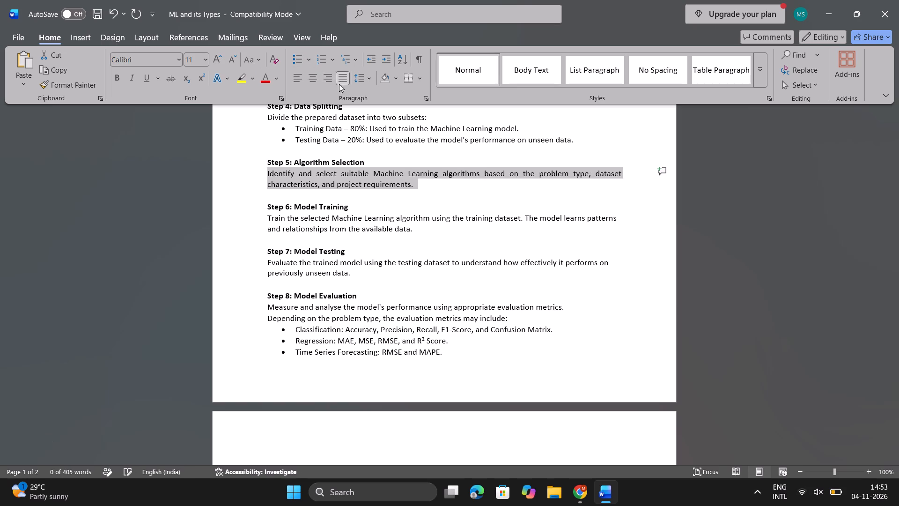
{"action": "left_click", "coordinate": [405, 235]}
Justify the paragraph under the "Step 6: Model Training" heading.
{"action": "left_click_drag", "start_coordinate": [420, 231], "coordinate": [383, 222]}
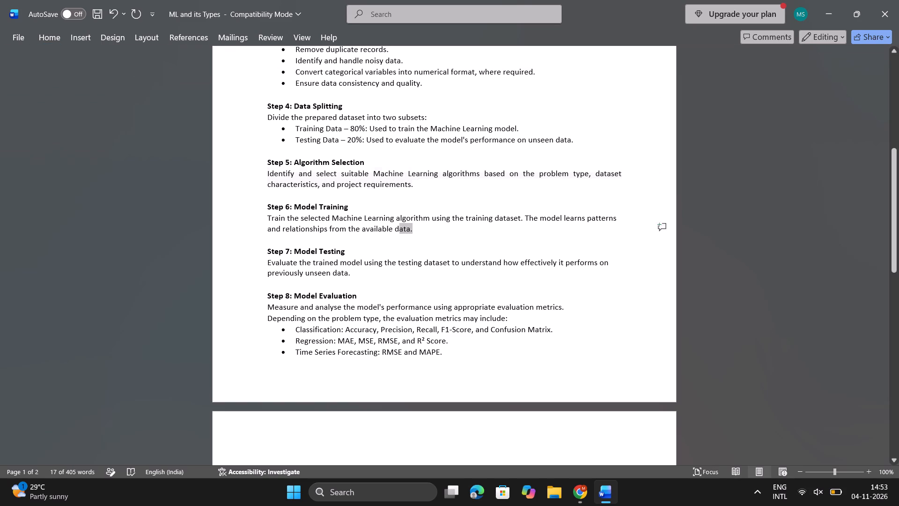
{"action": "left_click_drag", "start_coordinate": [383, 222], "coordinate": [252, 215]}
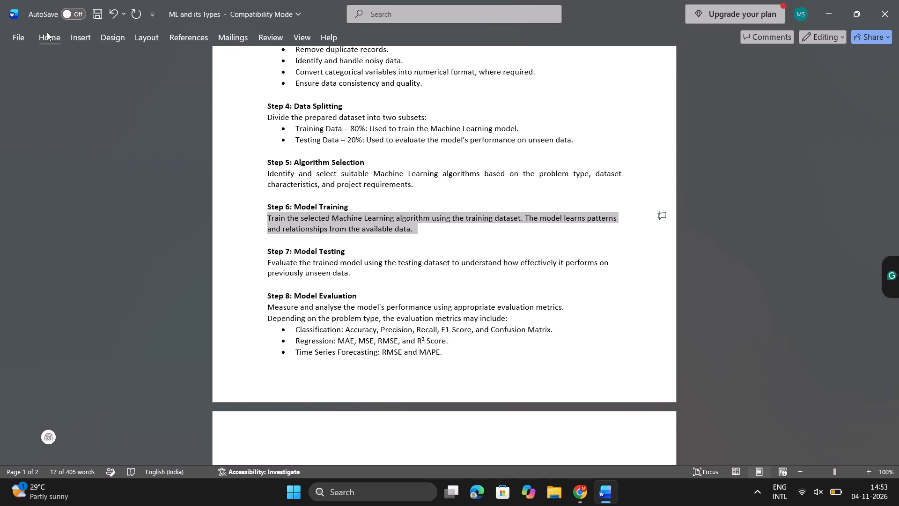
{"action": "left_click", "coordinate": [47, 32]}
{"action": "left_click", "coordinate": [338, 77]}
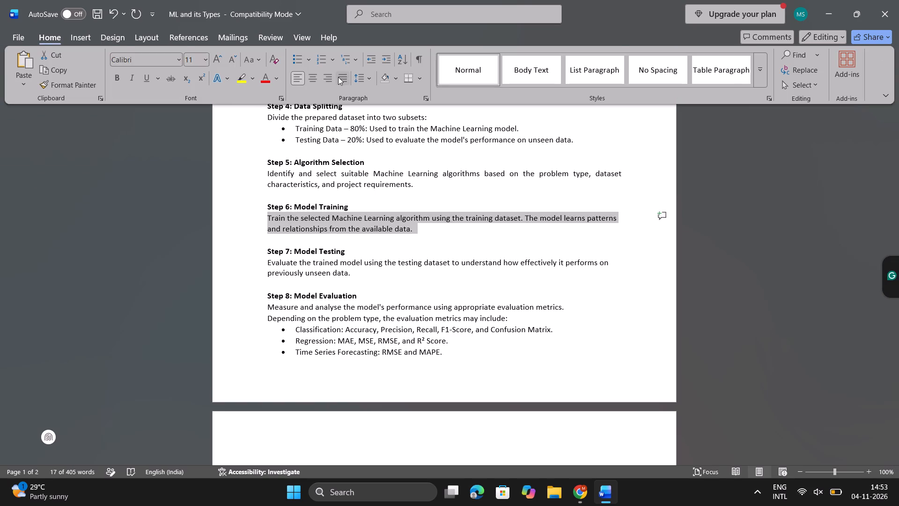
{"action": "left_click", "coordinate": [418, 282]}
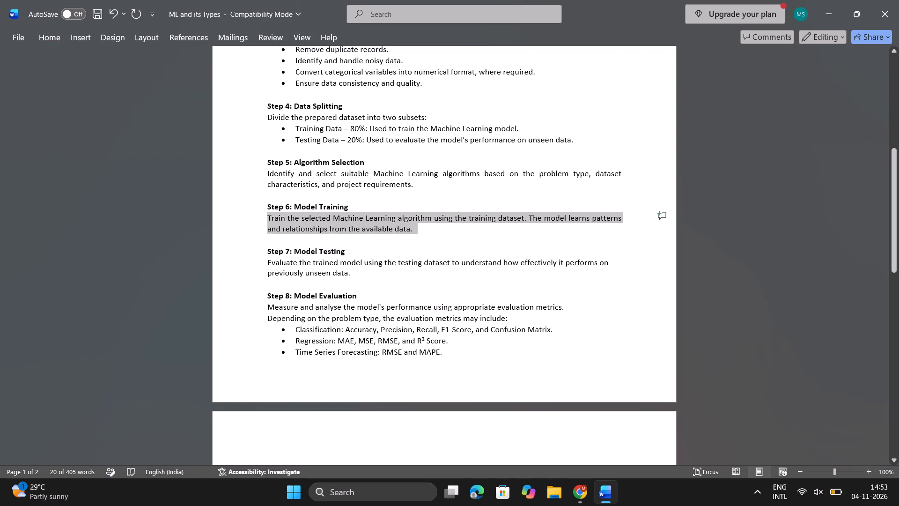
Justify the paragraph under the "Step 7: Model Testing" heading.
{"action": "left_click_drag", "start_coordinate": [354, 272], "coordinate": [267, 263]}
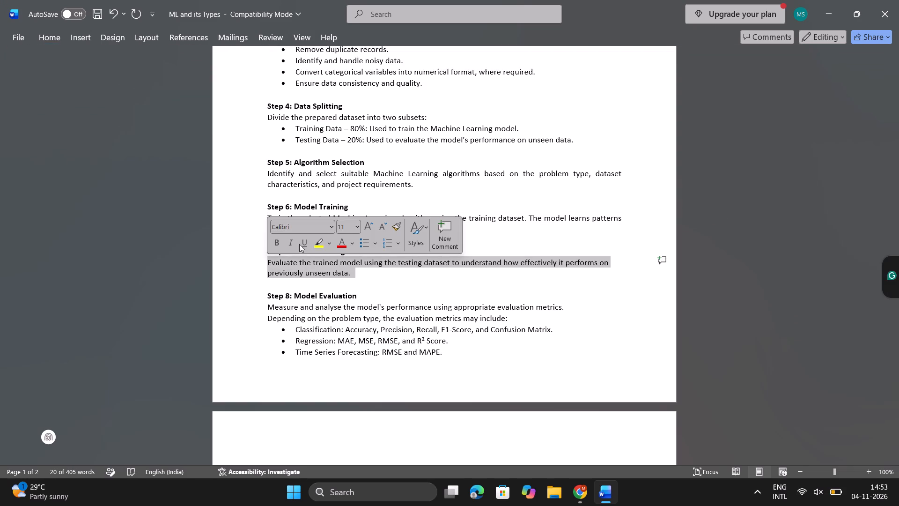
{"action": "left_click", "coordinate": [42, 31]}
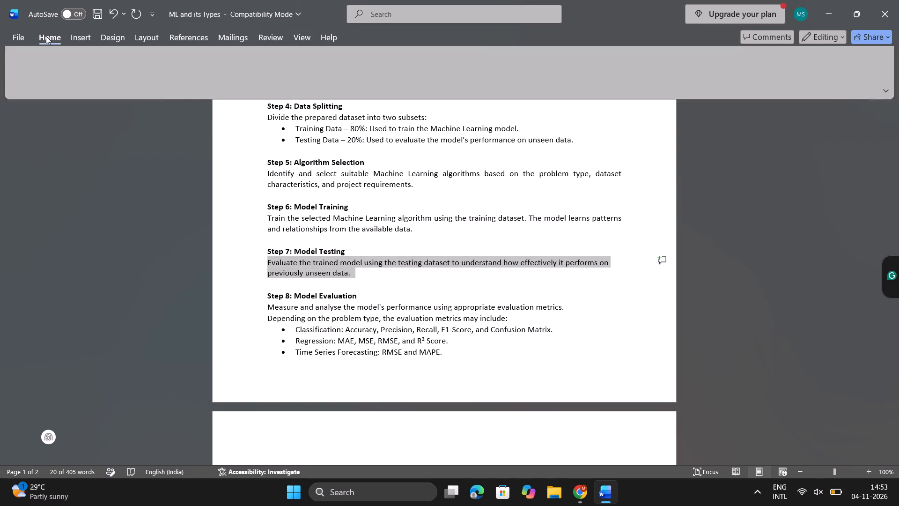
{"action": "left_click", "coordinate": [46, 36]}
{"action": "left_click", "coordinate": [46, 36]}
{"action": "left_click", "coordinate": [46, 36]}
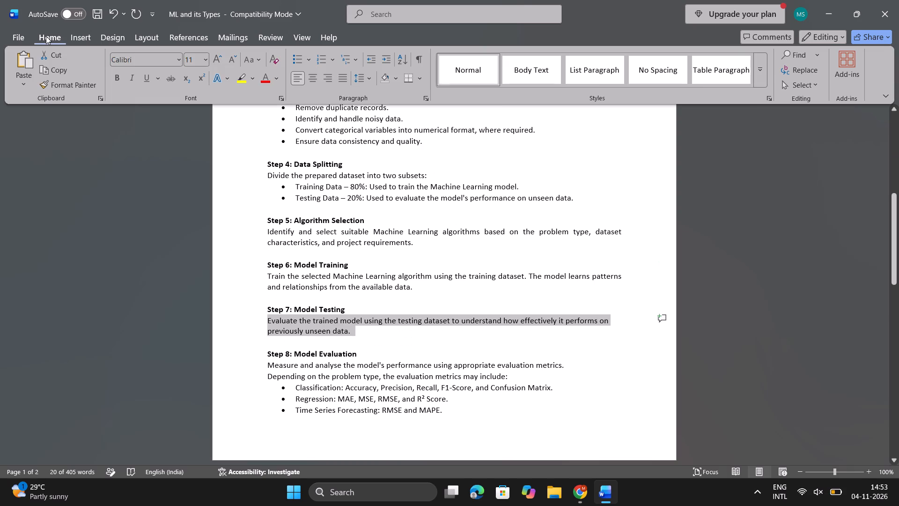
{"action": "left_click", "coordinate": [341, 76]}
{"action": "left_click", "coordinate": [422, 343]}
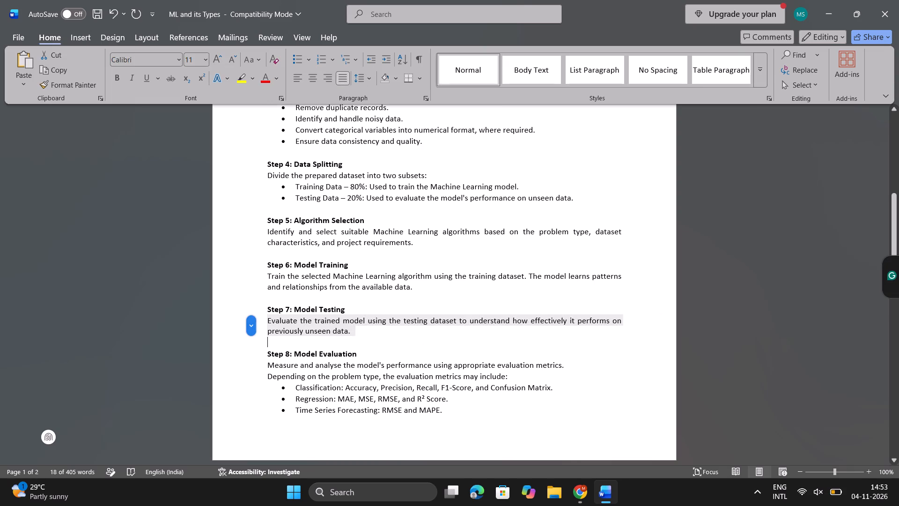
Justify the two introductory lines and all three bullets under the "Step 8: Model Evaluation" heading.
{"action": "scroll", "coordinate": [422, 343], "scroll_direction": "down", "scroll_amount": 1}
{"action": "left_click_drag", "start_coordinate": [448, 200], "coordinate": [252, 149]}
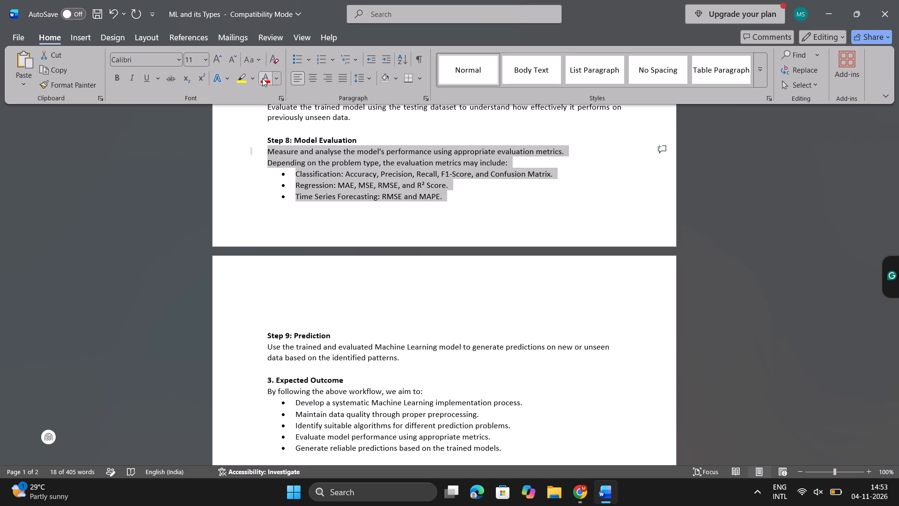
{"action": "left_click", "coordinate": [342, 81]}
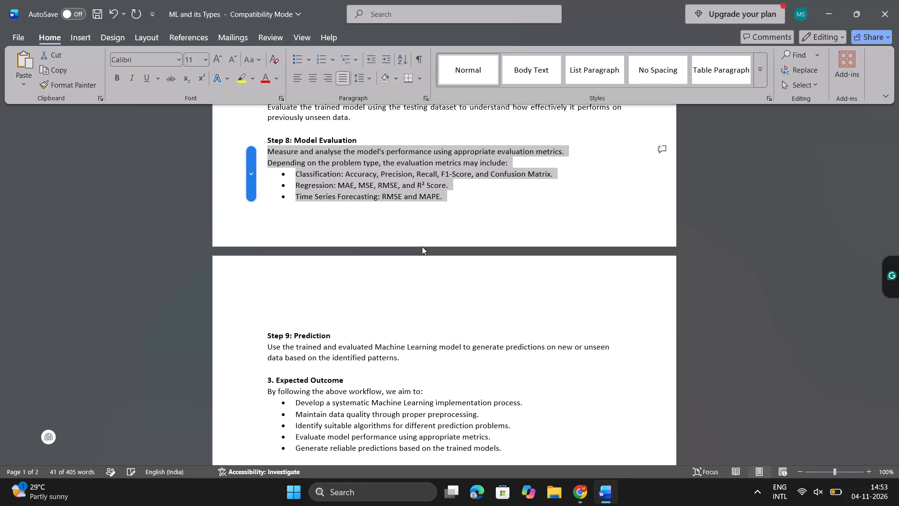
{"action": "left_click", "coordinate": [427, 256]}
Justify the paragraph under the "Step 9: Prediction" heading, keeping it free of list numbering.
{"action": "scroll", "coordinate": [427, 256], "scroll_direction": "down", "scroll_amount": 1}
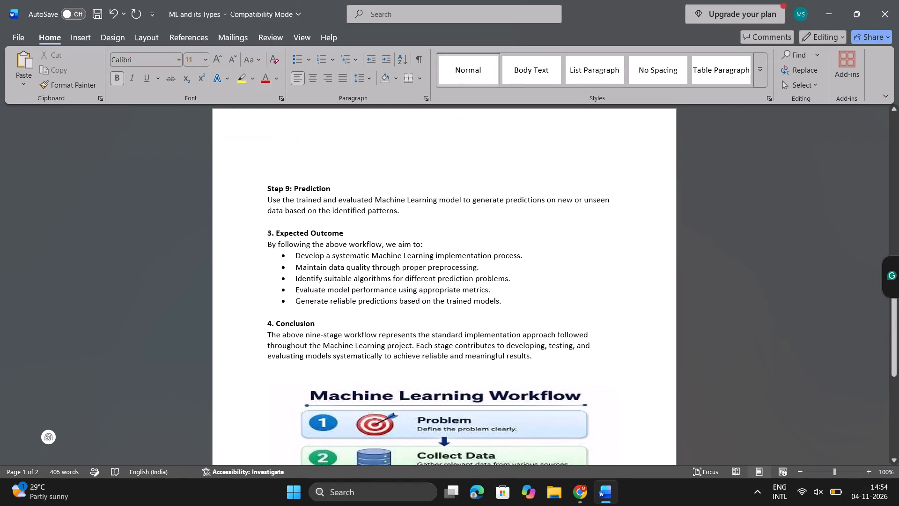
{"action": "left_click_drag", "start_coordinate": [417, 212], "coordinate": [263, 196]}
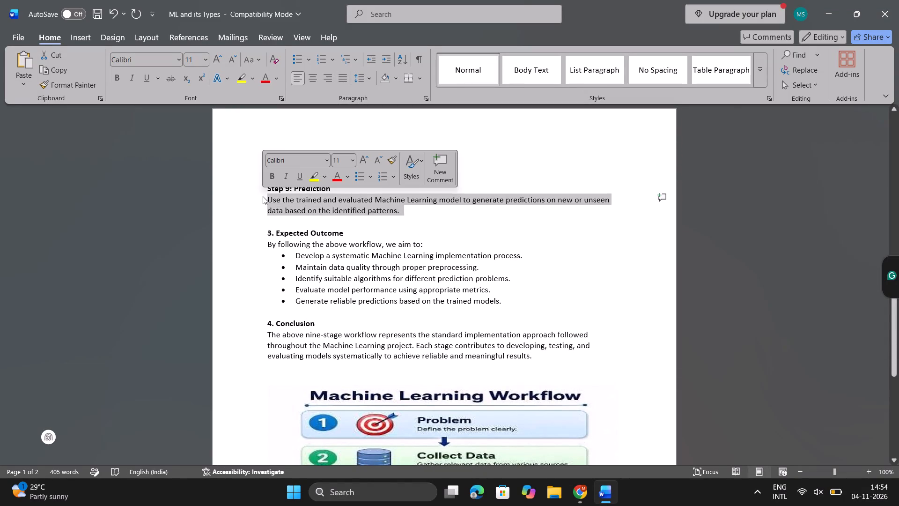
{"action": "left_click", "coordinate": [389, 178]}
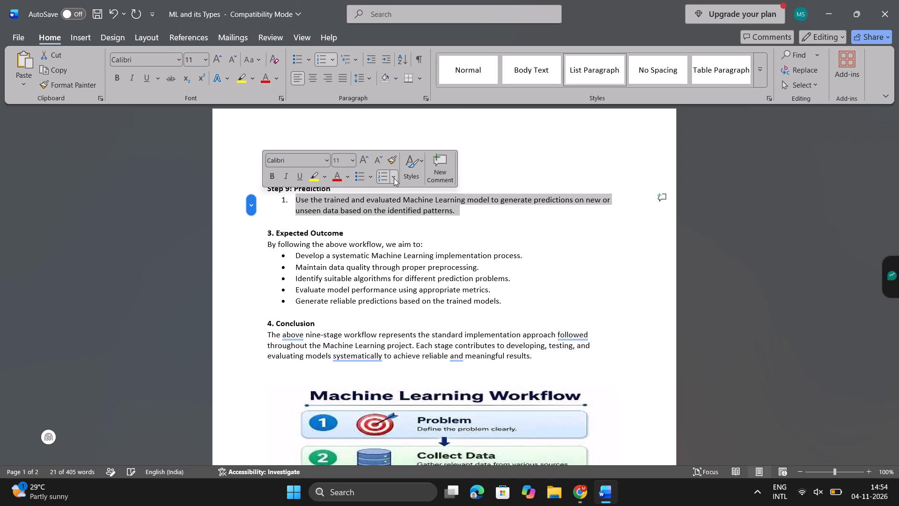
{"action": "key", "text": "ctrl+z"}
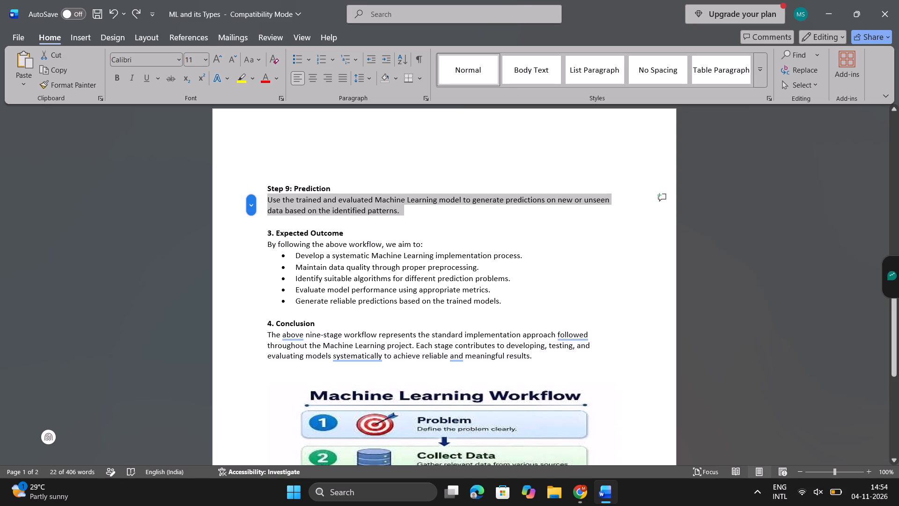
{"action": "left_click", "coordinate": [346, 81]}
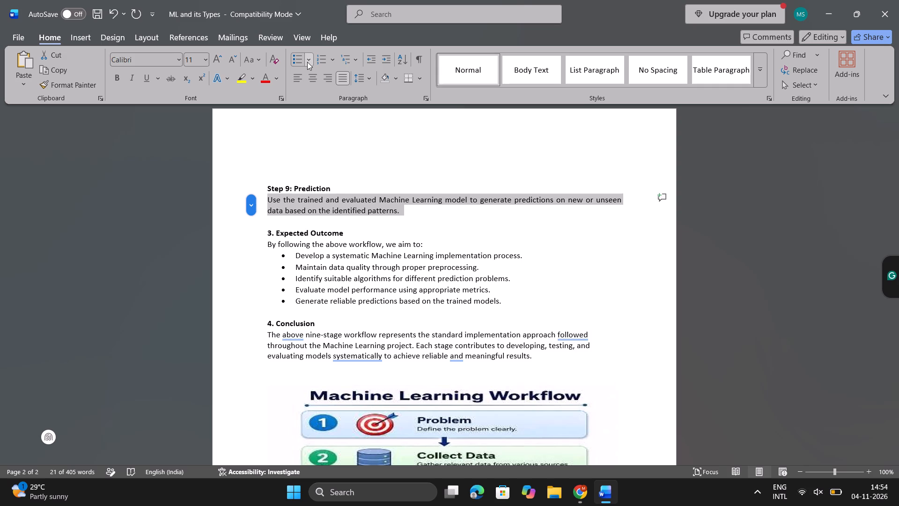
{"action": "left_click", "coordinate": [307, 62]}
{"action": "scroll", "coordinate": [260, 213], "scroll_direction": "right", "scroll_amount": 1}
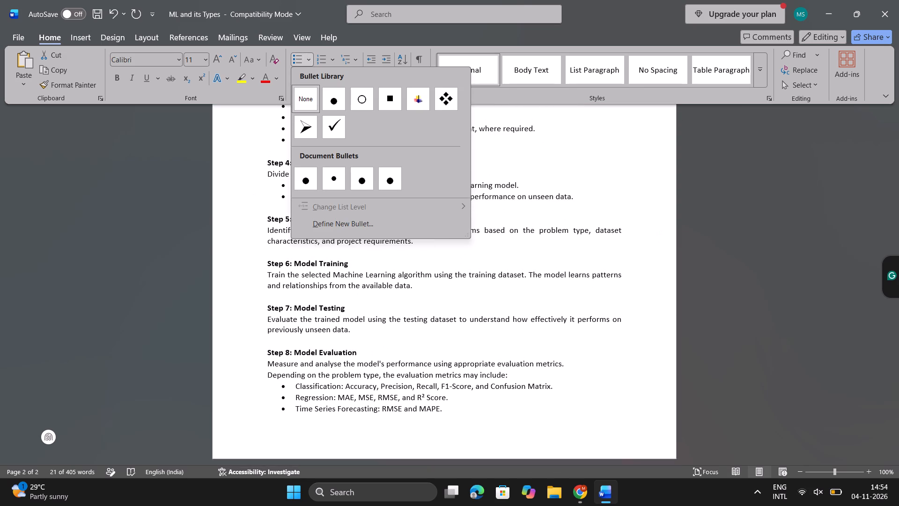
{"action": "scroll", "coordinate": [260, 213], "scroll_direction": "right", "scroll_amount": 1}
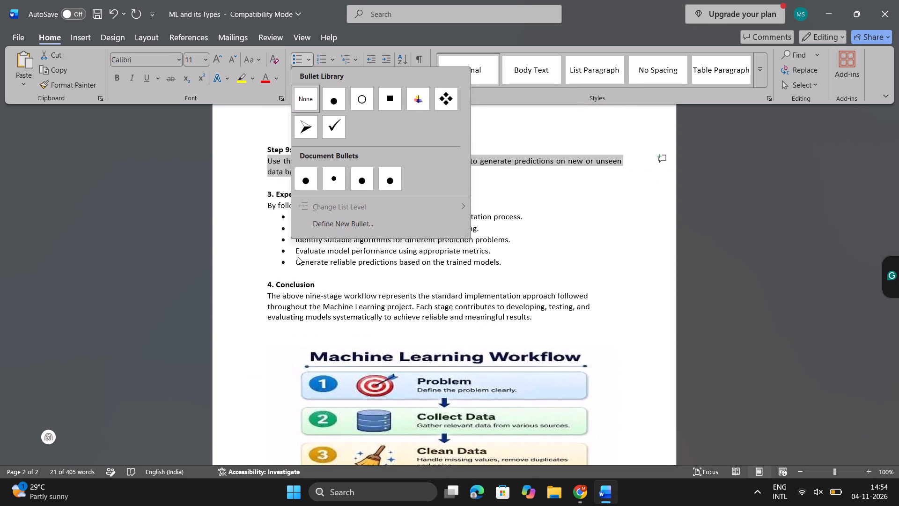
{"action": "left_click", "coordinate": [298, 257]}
Justify the introductory line and all five bullets under the "3. Expected Outcome" heading.
{"action": "left_click_drag", "start_coordinate": [509, 264], "coordinate": [494, 260]}
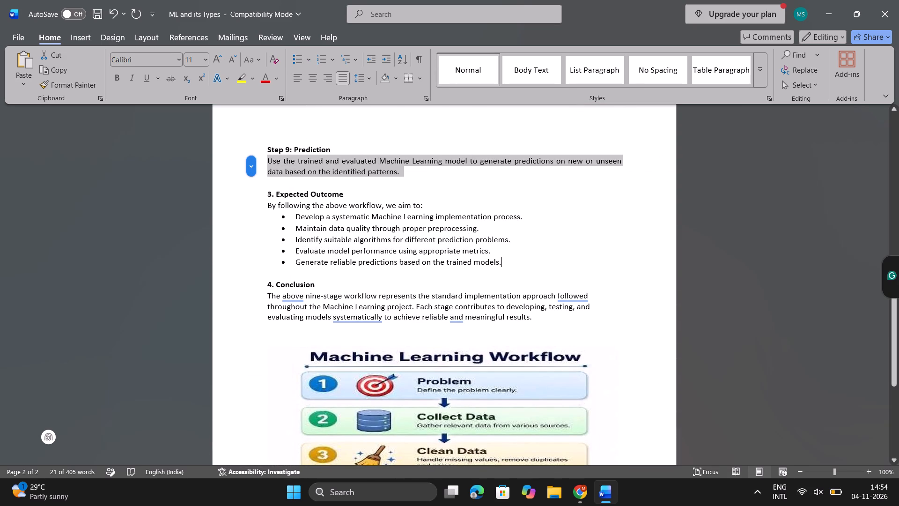
{"action": "left_click_drag", "start_coordinate": [494, 260], "coordinate": [251, 203]}
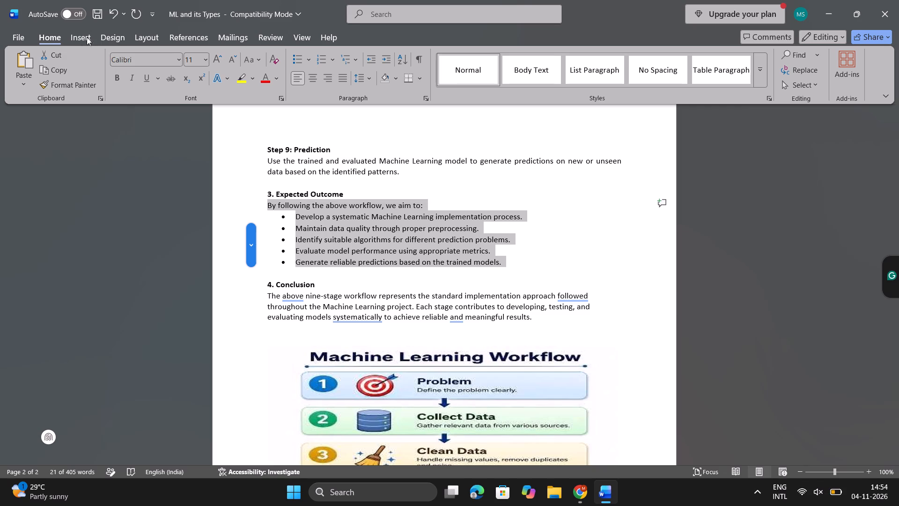
{"action": "left_click", "coordinate": [339, 75]}
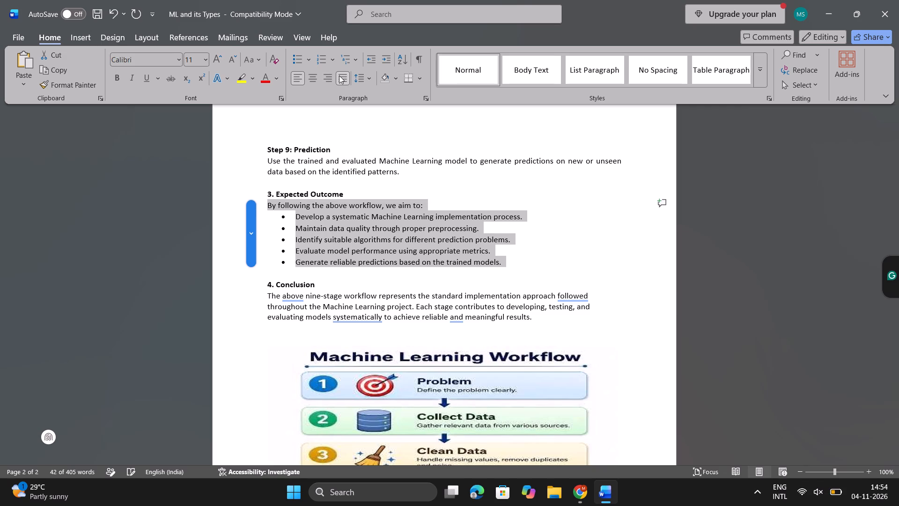
{"action": "left_click", "coordinate": [594, 220]}
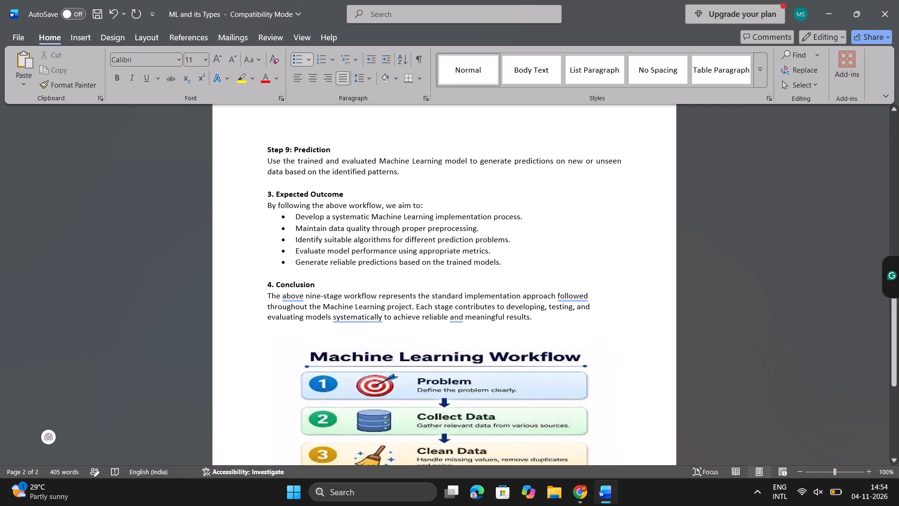
Justify the paragraph under the "4. Conclusion" heading.
{"action": "left_click_drag", "start_coordinate": [538, 321], "coordinate": [264, 296]}
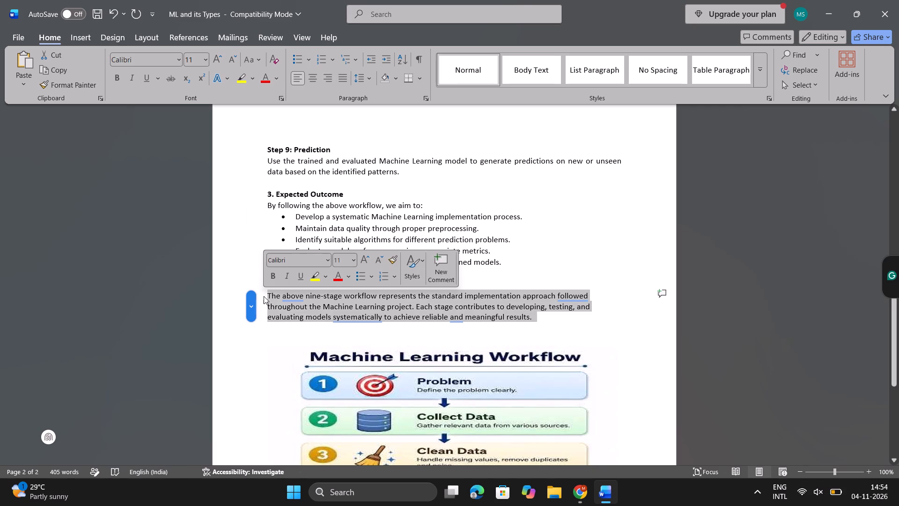
{"action": "left_click", "coordinate": [346, 81]}
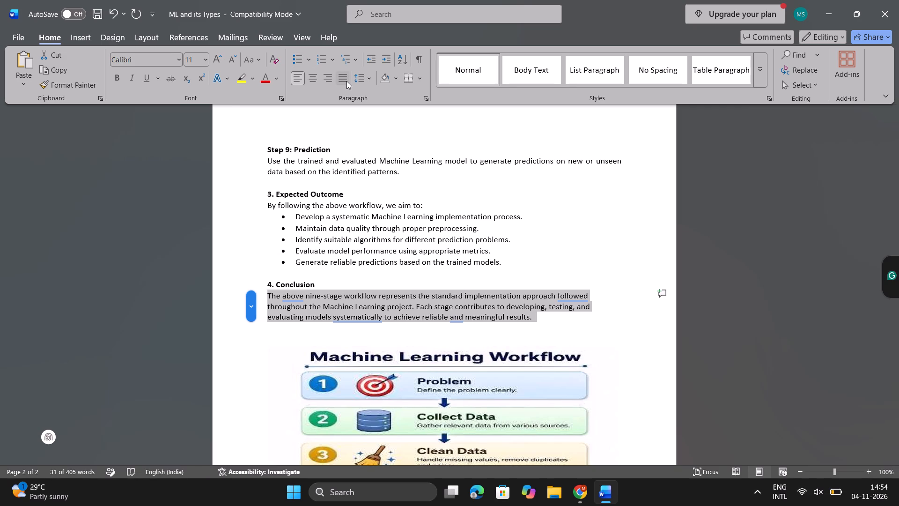
{"action": "left_click", "coordinate": [620, 245]}
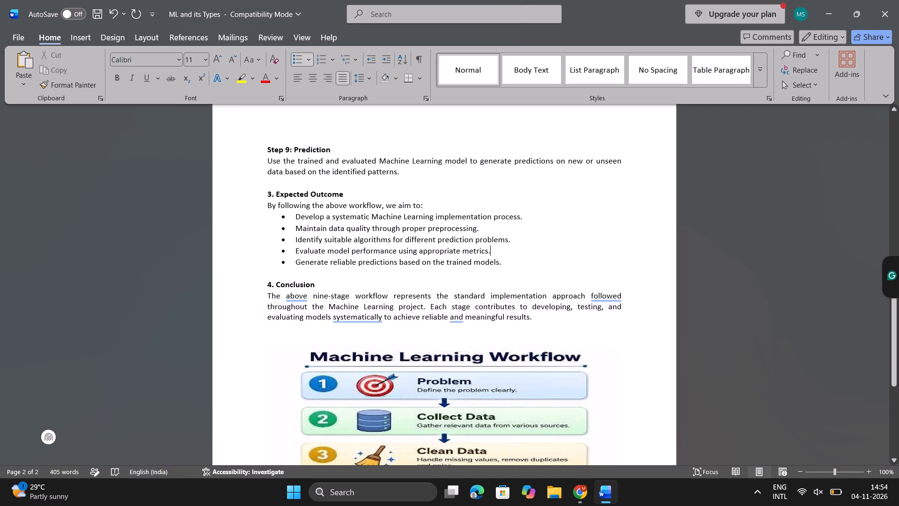
Examine the Machine Learning Workflow picture and the blank space around it after the Conclusion paragraph.
{"action": "scroll", "coordinate": [620, 245], "scroll_direction": "down", "scroll_amount": 5}
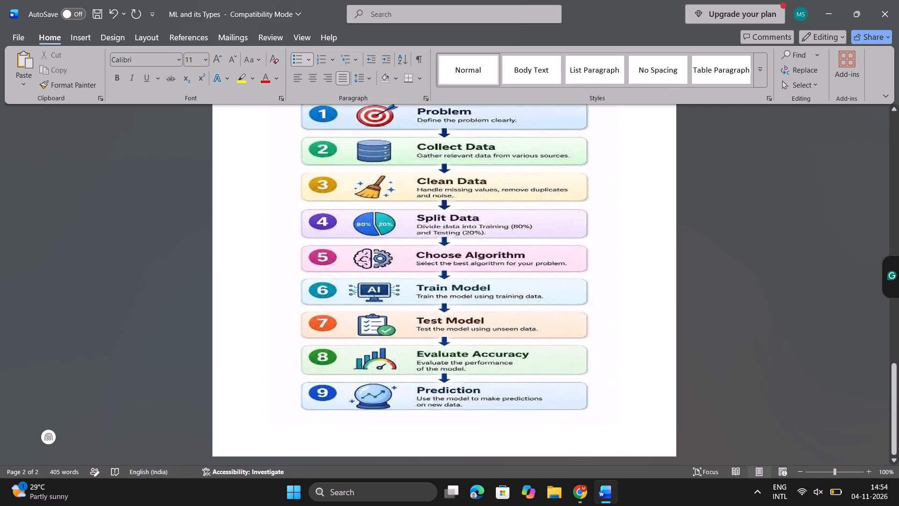
{"action": "left_click", "coordinate": [476, 441]}
{"action": "scroll", "coordinate": [476, 441], "scroll_direction": "down", "scroll_amount": 1}
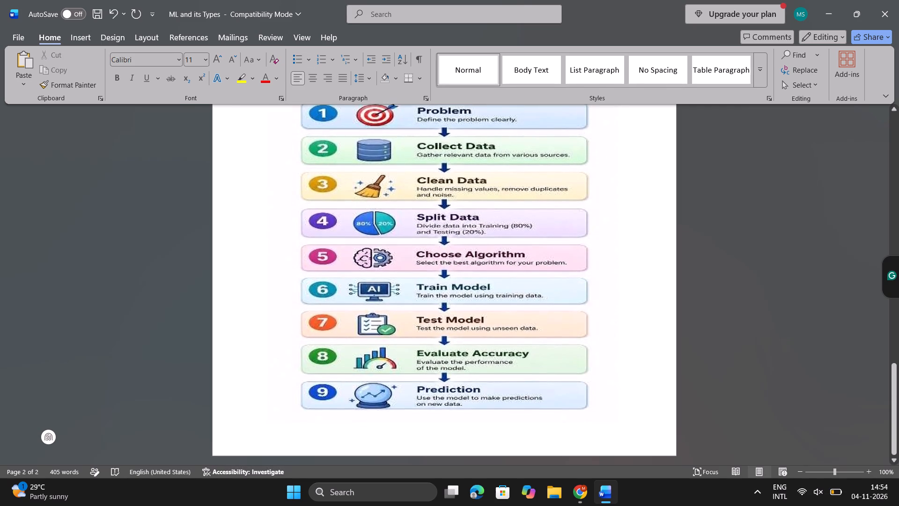
{"action": "scroll", "coordinate": [476, 441], "scroll_direction": "down", "scroll_amount": 1}
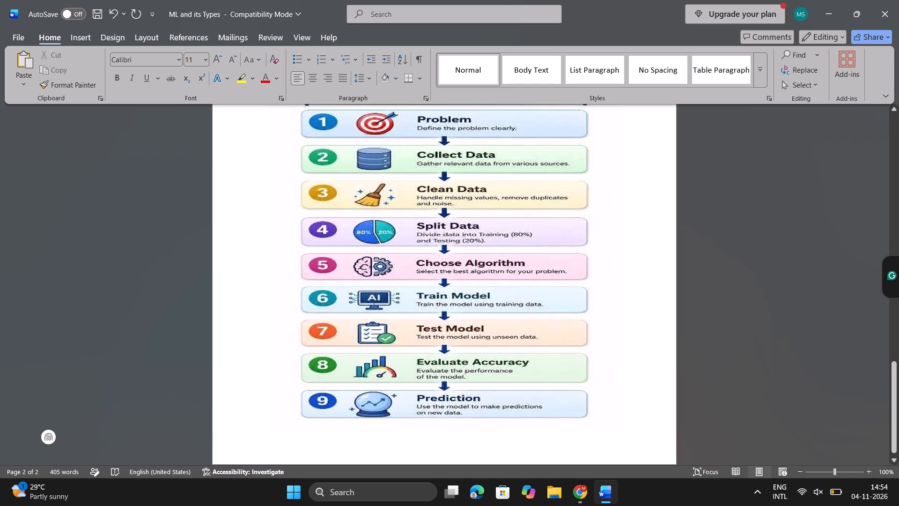
{"action": "left_click", "coordinate": [472, 63]}
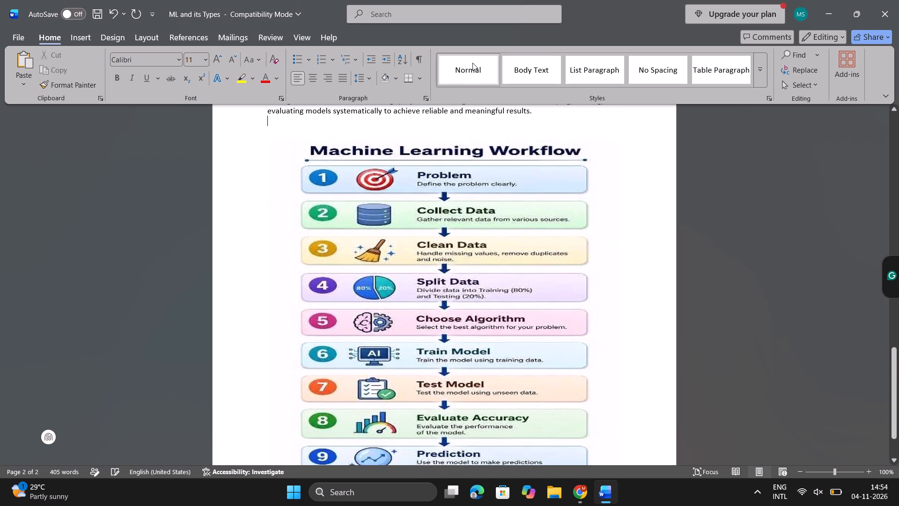
{"action": "scroll", "coordinate": [446, 179], "scroll_direction": "up", "scroll_amount": 1}
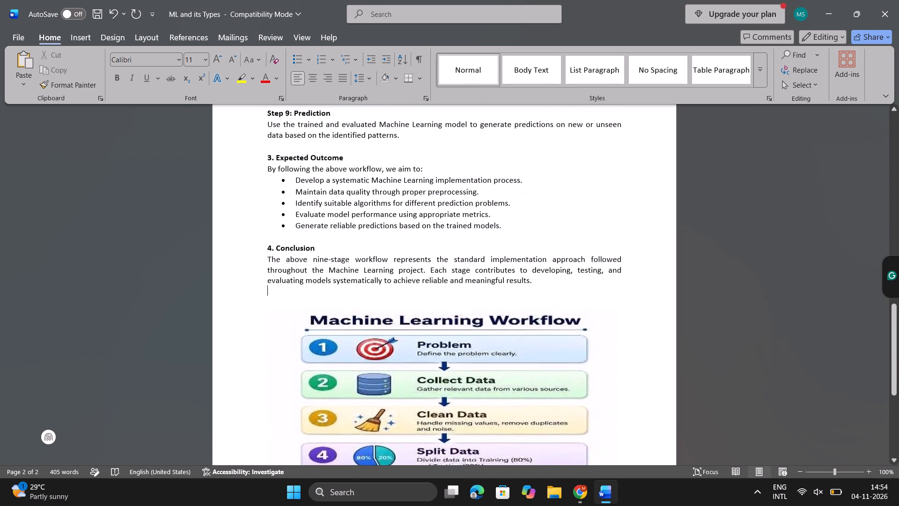
{"action": "scroll", "coordinate": [446, 179], "scroll_direction": "up", "scroll_amount": 1}
{"action": "left_click", "coordinate": [287, 306]}
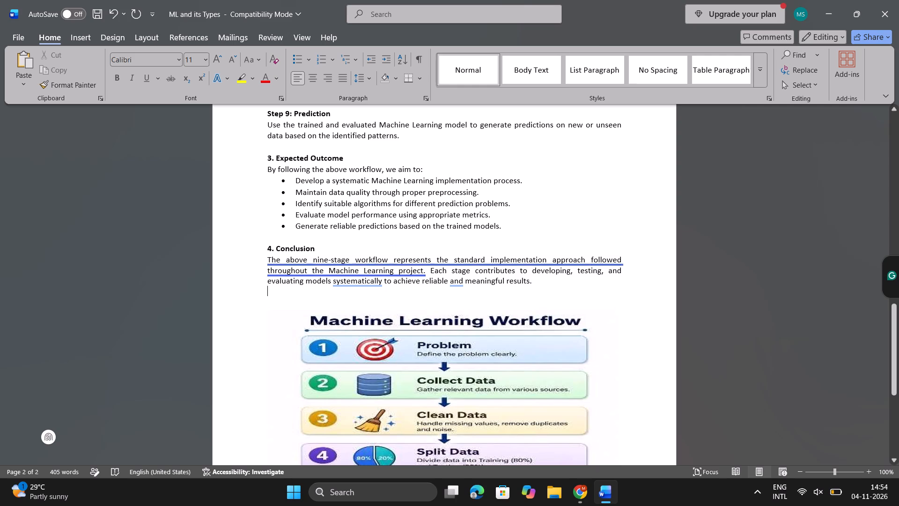
{"action": "scroll", "coordinate": [605, 301], "scroll_direction": "down", "scroll_amount": 7}
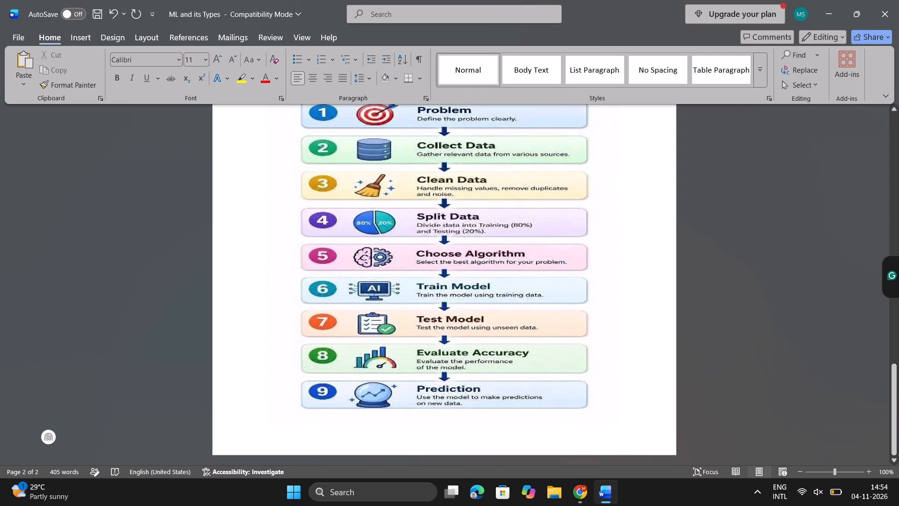
{"action": "scroll", "coordinate": [605, 301], "scroll_direction": "down", "scroll_amount": 2}
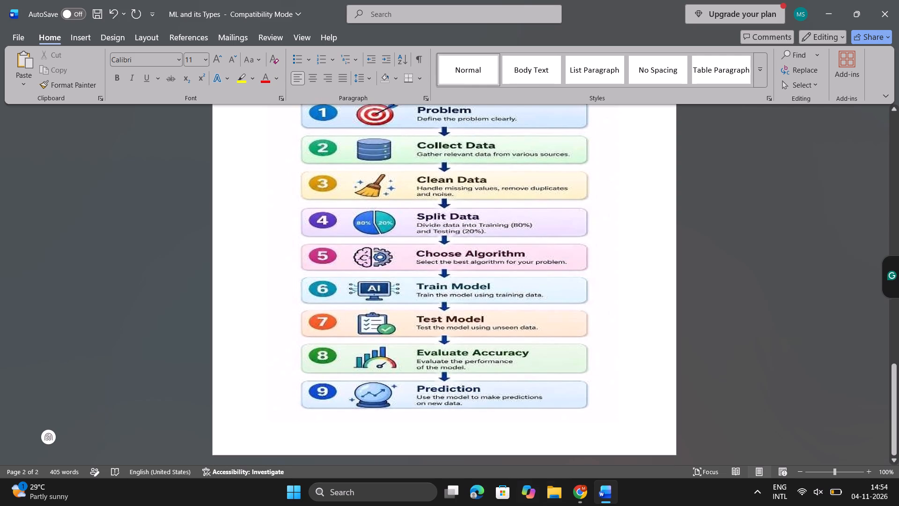
{"action": "triple_click", "coordinate": [485, 440]}
{"action": "double_click", "coordinate": [485, 440]}
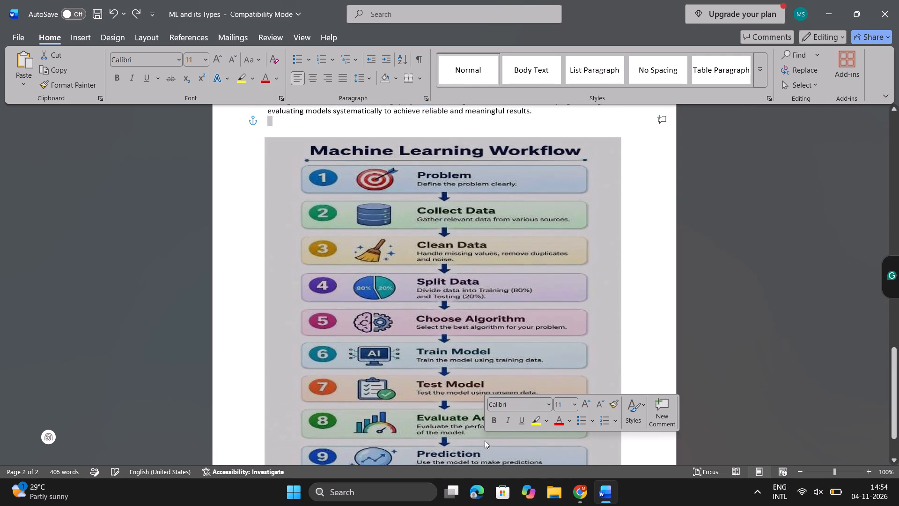
{"action": "left_click", "coordinate": [651, 447]}
{"action": "scroll", "coordinate": [651, 447], "scroll_direction": "down", "scroll_amount": 2}
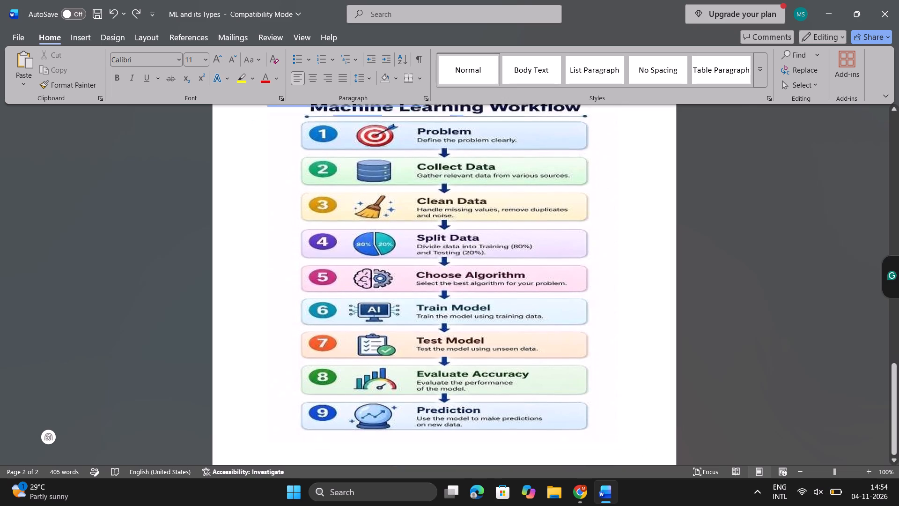
{"action": "scroll", "coordinate": [651, 447], "scroll_direction": "down", "scroll_amount": 1}
Insert 14 blank lines between the Conclusion paragraph and the Machine Learning Workflow picture to push the picture onto a new page.
{"action": "left_click", "coordinate": [517, 448]}
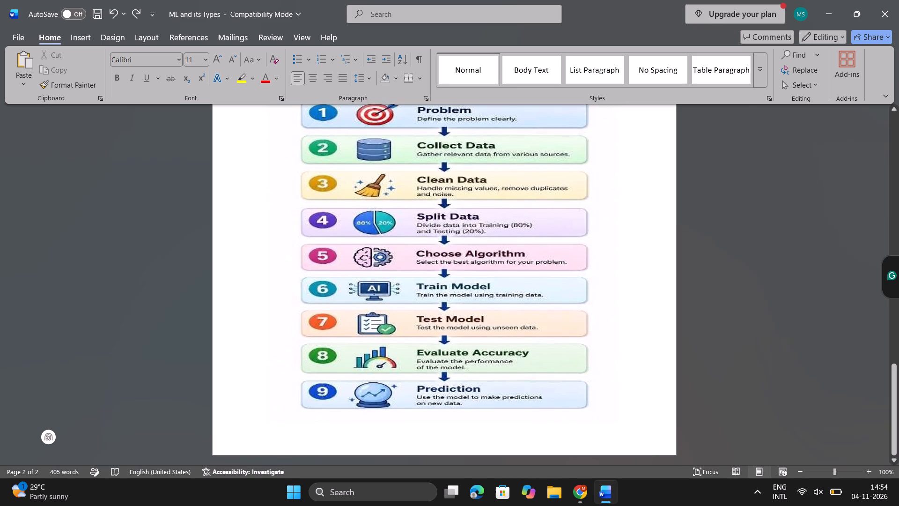
{"action": "key", "text": "Return"}
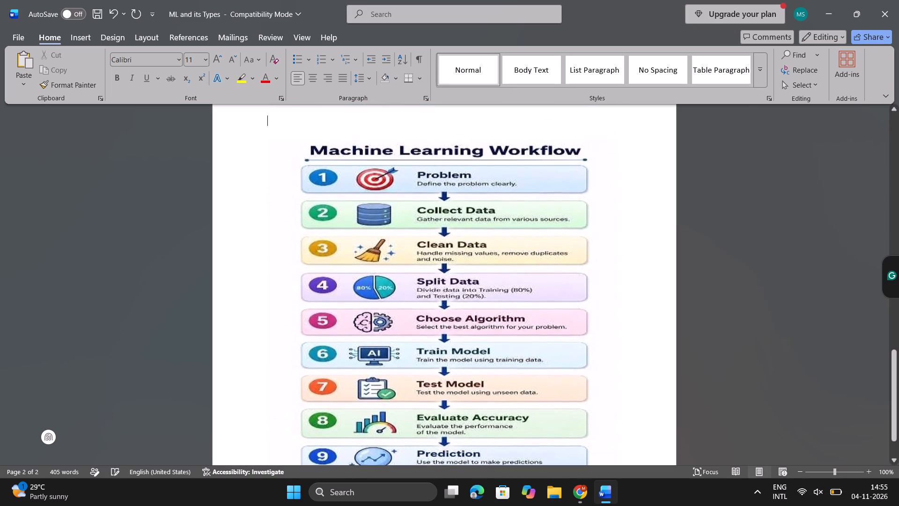
{"action": "key", "text": "Return"}
{"action": "key", "text": "Return"}
{"action": "key", "text": "Return"}
{"action": "key", "text": "Return"}
{"action": "key", "text": "Return"}
{"action": "key", "text": "Return"}
{"action": "key", "text": "Return"}
{"action": "key", "text": "Return"}
{"action": "key", "text": "Return"}
{"action": "key", "text": "Return"}
{"action": "key", "text": "Return"}
{"action": "key", "text": "Return"}
{"action": "key", "text": "Return"}
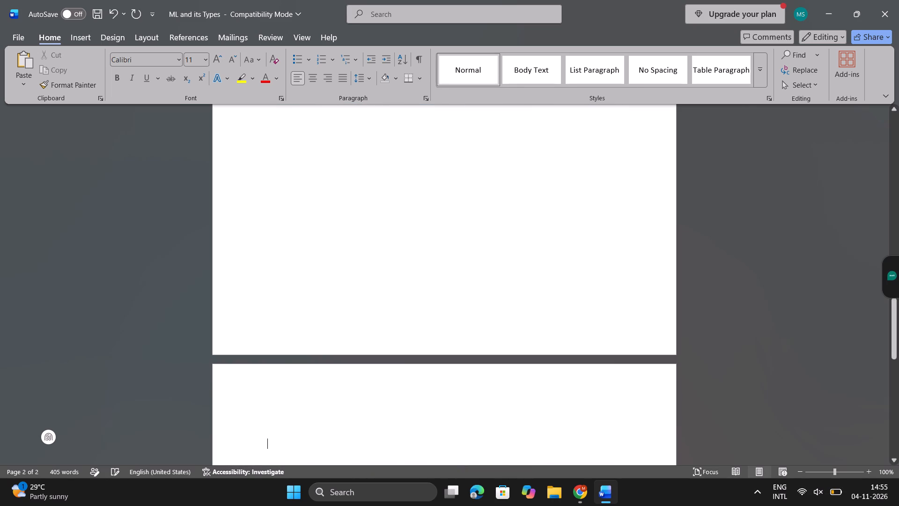
{"action": "scroll", "coordinate": [522, 435], "scroll_direction": "down", "scroll_amount": 3}
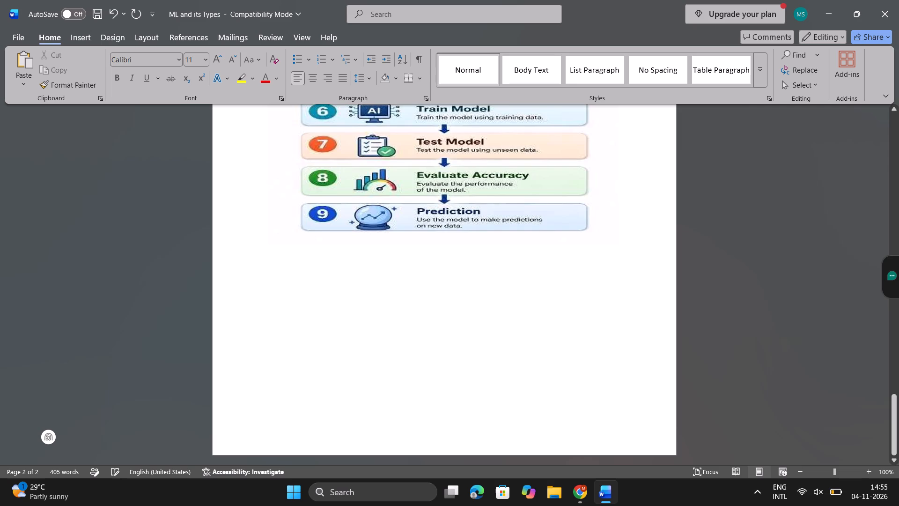
Copy the Machine Learning Workflow picture on the page after the Conclusion.
{"action": "scroll", "coordinate": [486, 335], "scroll_direction": "up", "scroll_amount": 2}
{"action": "right_click", "coordinate": [487, 347]}
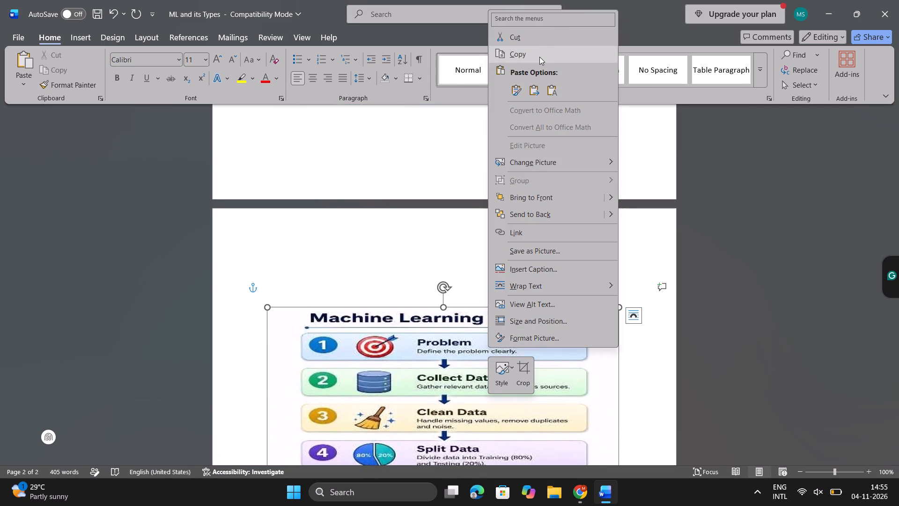
{"action": "left_click", "coordinate": [539, 57]}
Delete six blank lines between the Conclusion paragraph and the Machine Learning Workflow picture, and check the picture's placement on the page.
{"action": "left_click", "coordinate": [439, 158]}
{"action": "scroll", "coordinate": [439, 158], "scroll_direction": "right", "scroll_amount": 1}
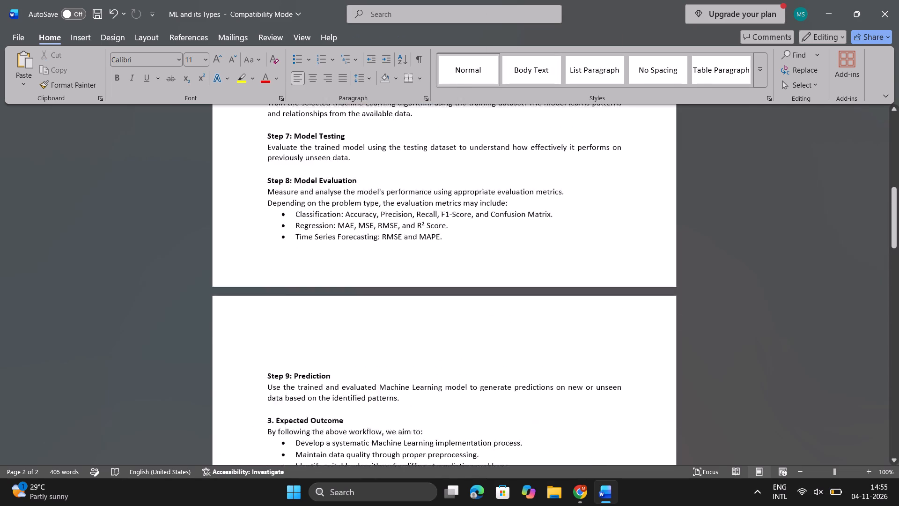
{"action": "scroll", "coordinate": [439, 158], "scroll_direction": "right", "scroll_amount": 1}
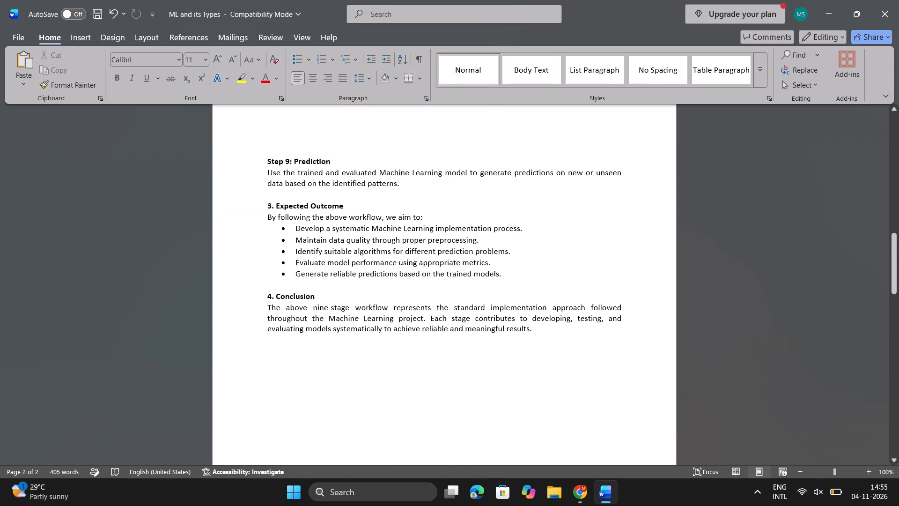
{"action": "key", "text": "BackSpace"}
{"action": "key", "text": "BackSpace"}
{"action": "key", "text": "BackSpace"}
{"action": "key", "text": "BackSpace"}
{"action": "key", "text": "BackSpace"}
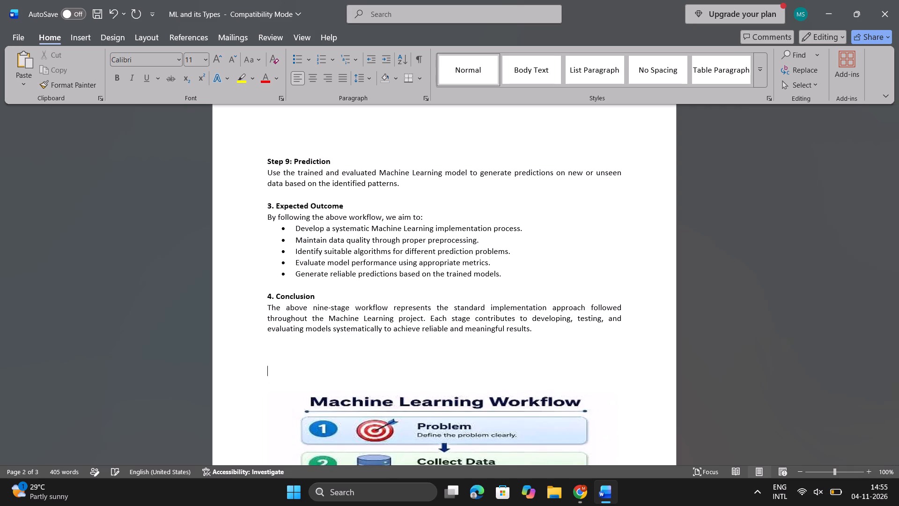
{"action": "key", "text": "BackSpace"}
{"action": "left_click", "coordinate": [445, 264]}
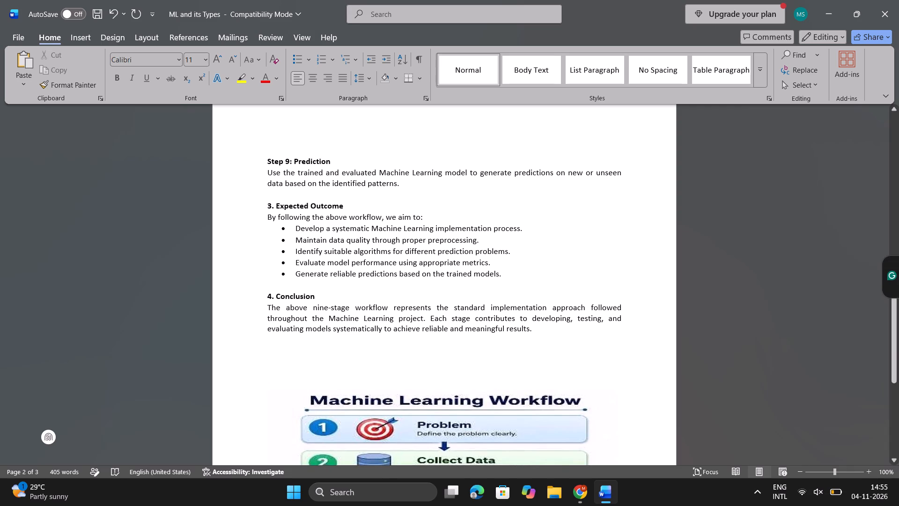
{"action": "scroll", "coordinate": [445, 264], "scroll_direction": "down", "scroll_amount": 13}
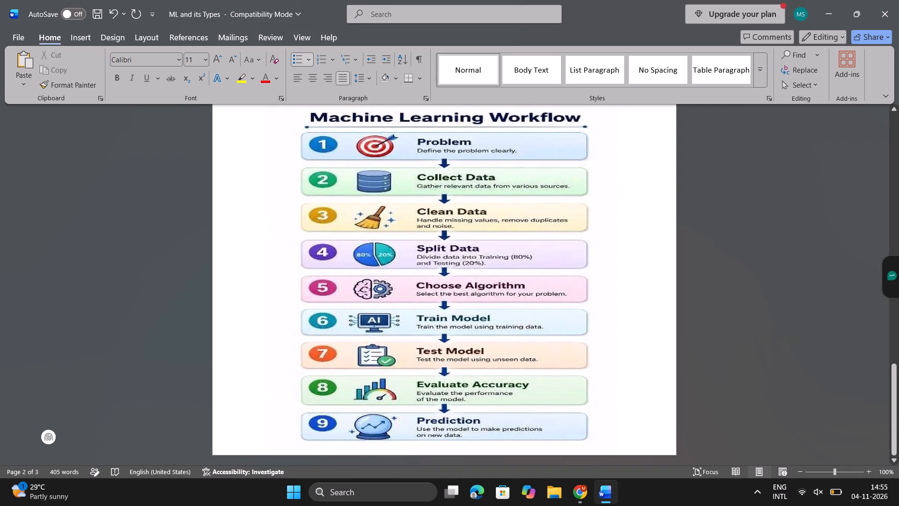
{"action": "scroll", "coordinate": [445, 264], "scroll_direction": "down", "scroll_amount": 1}
{"action": "scroll", "coordinate": [437, 289], "scroll_direction": "up", "scroll_amount": 2}
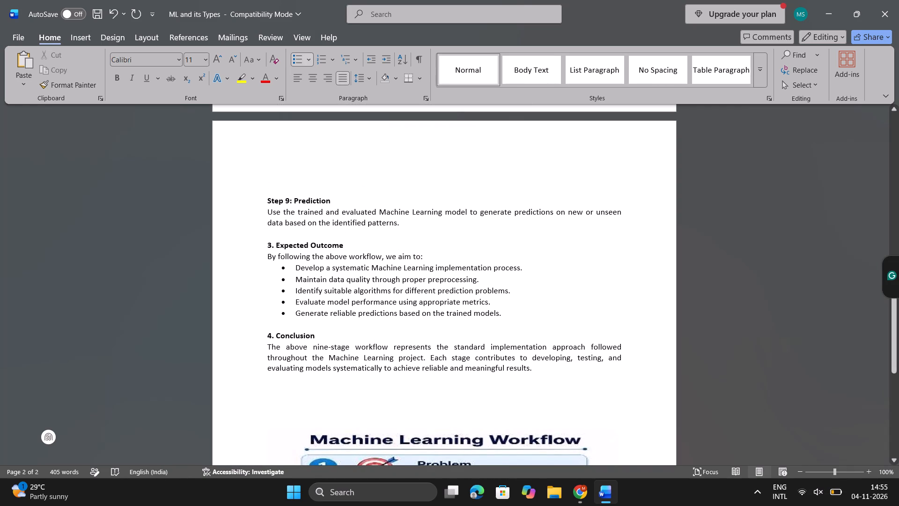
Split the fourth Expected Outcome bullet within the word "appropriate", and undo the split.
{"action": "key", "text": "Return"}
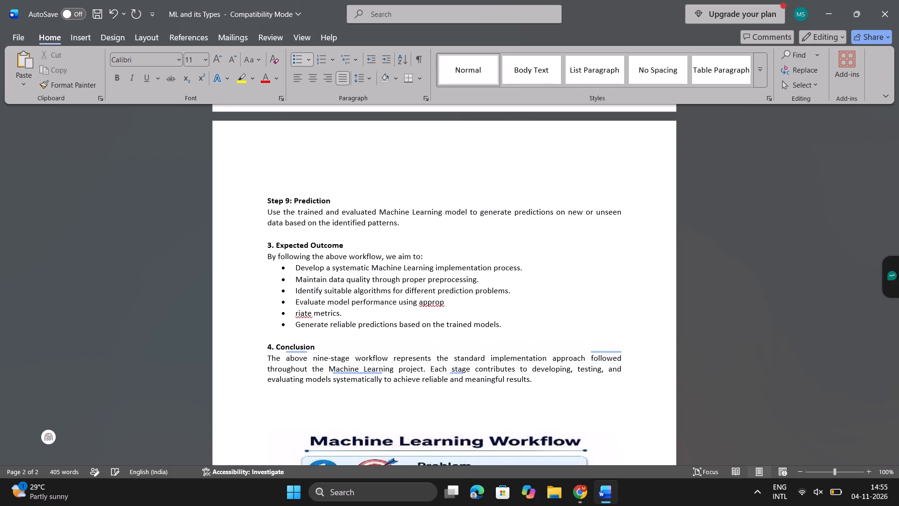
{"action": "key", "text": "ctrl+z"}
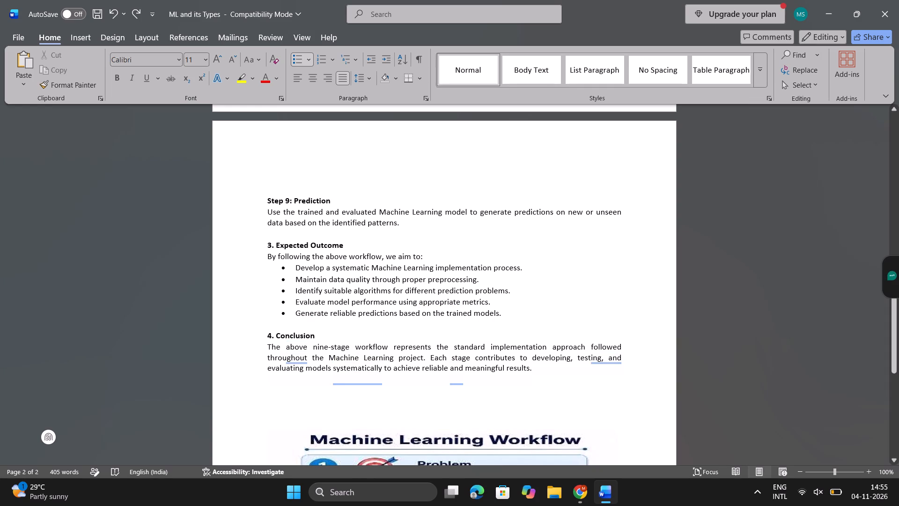
Insert three blank lines above the Machine Learning Workflow picture to push it onto the following page.
{"action": "left_click", "coordinate": [329, 409]}
{"action": "key", "text": "Return"}
{"action": "key", "text": "Return"}
{"action": "key", "text": "Return"}
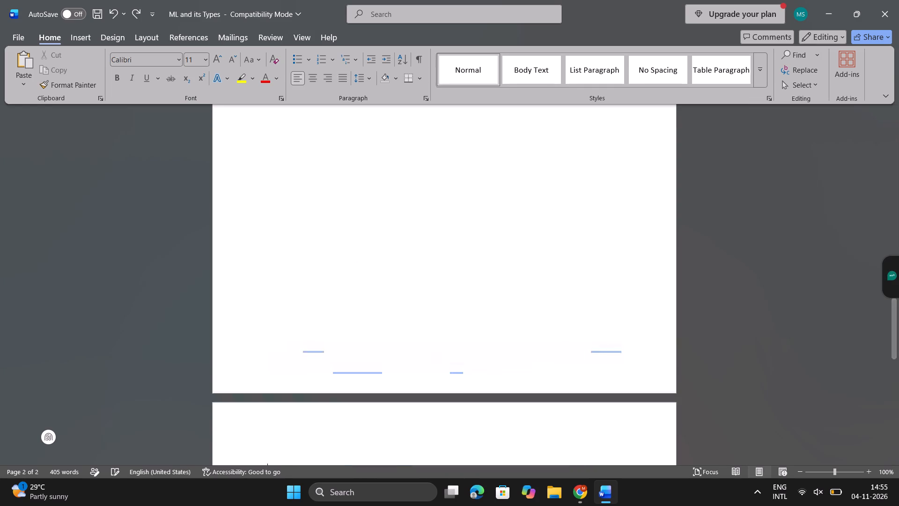
Paste the copied Machine Learning Workflow picture into the blank area after the Conclusion paragraph and check both copies.
{"action": "left_click", "coordinate": [426, 170]}
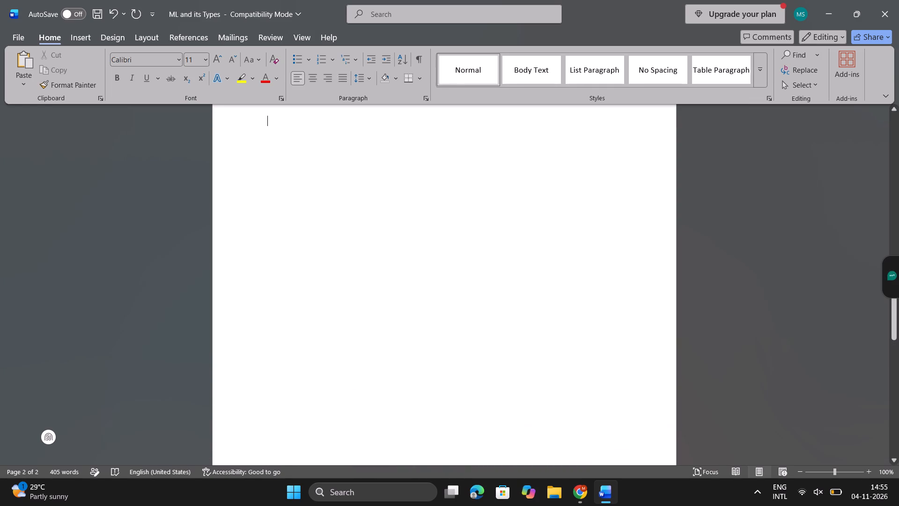
{"action": "key", "text": "ctrl+v"}
{"action": "scroll", "coordinate": [426, 170], "scroll_direction": "up", "scroll_amount": 4}
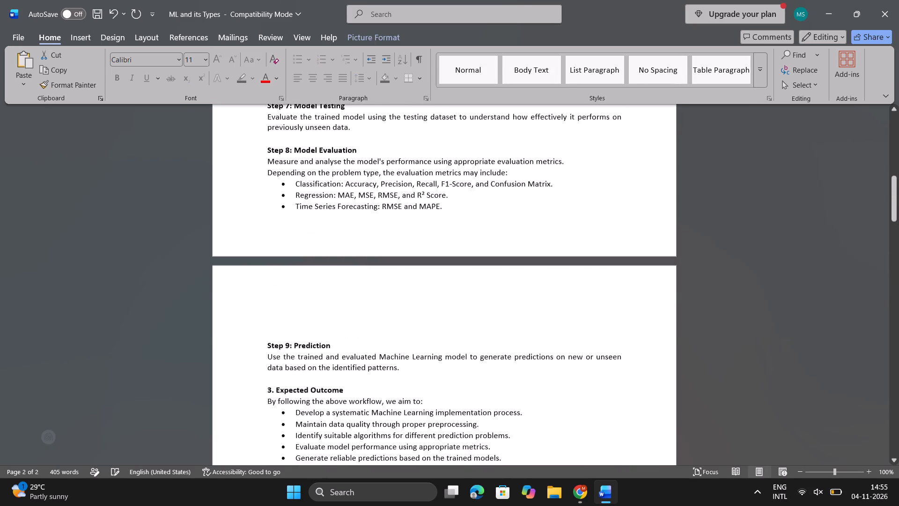
{"action": "right_click", "coordinate": [426, 170]}
{"action": "scroll", "coordinate": [426, 170], "scroll_direction": "down", "scroll_amount": 6}
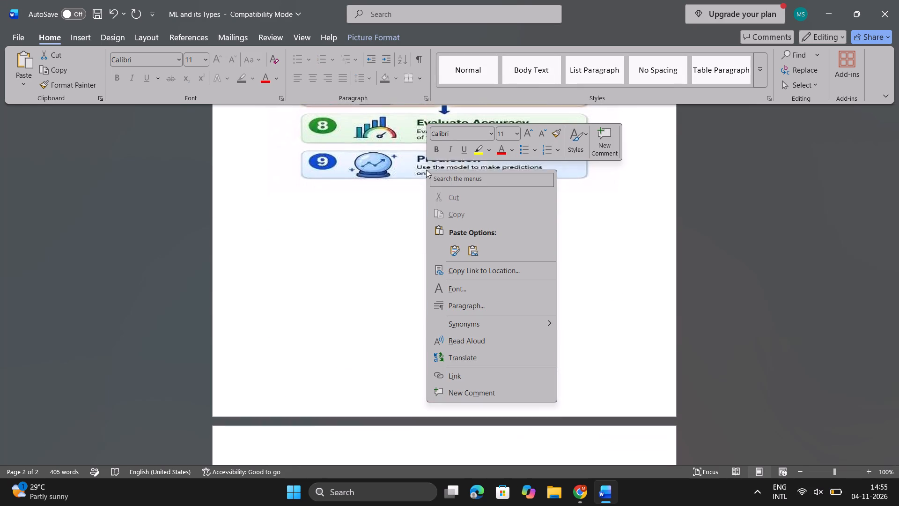
{"action": "scroll", "coordinate": [348, 186], "scroll_direction": "down", "scroll_amount": 2}
{"action": "scroll", "coordinate": [348, 186], "scroll_direction": "up", "scroll_amount": 2}
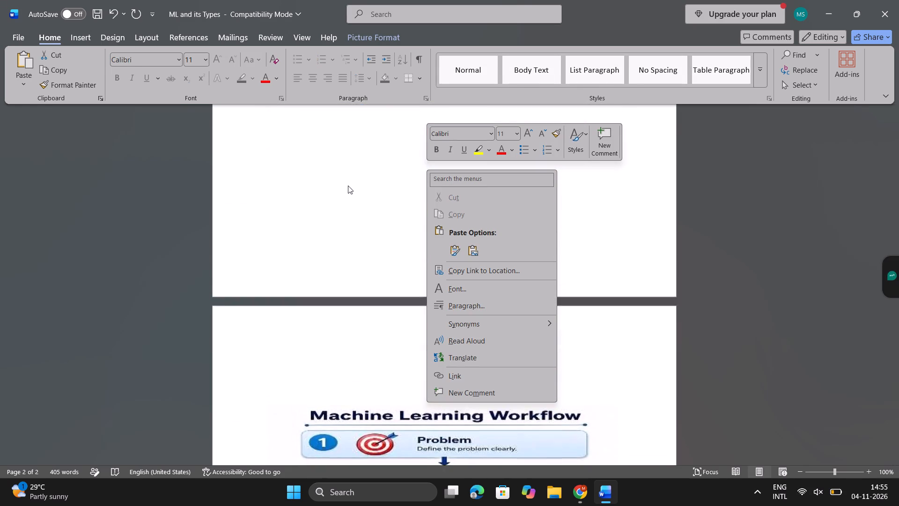
{"action": "scroll", "coordinate": [348, 186], "scroll_direction": "up", "scroll_amount": 3}
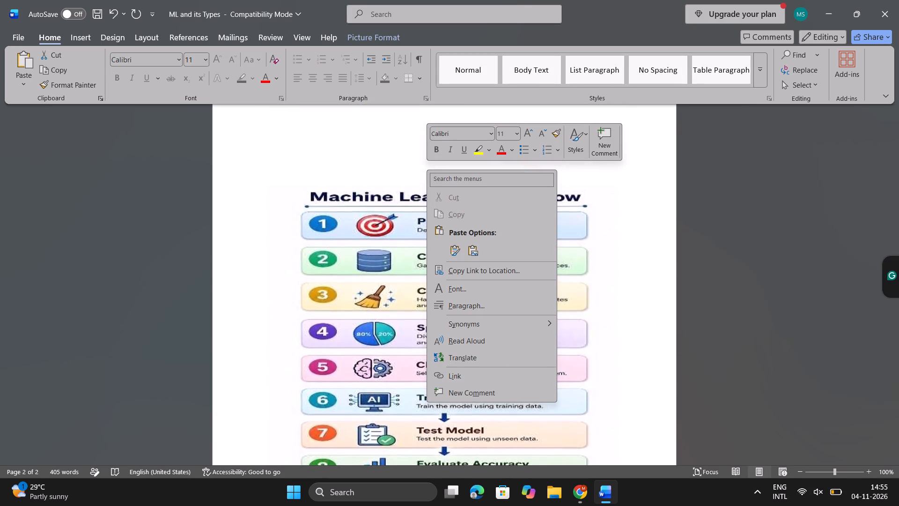
{"action": "left_click_drag", "start_coordinate": [306, 185], "coordinate": [337, 235]}
Delete four blank lines below the Conclusion paragraph to pull the first Machine Learning Workflow picture directly beneath it.
{"action": "scroll", "coordinate": [337, 235], "scroll_direction": "down", "scroll_amount": 2}
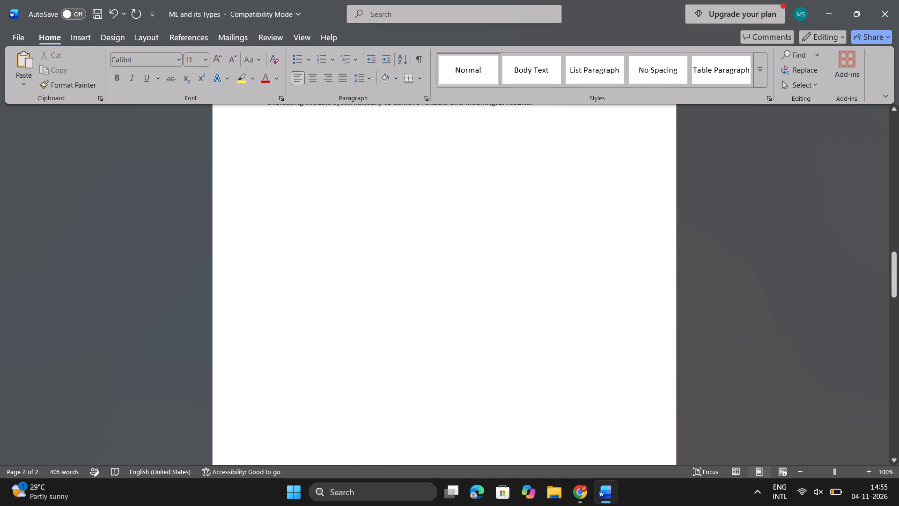
{"action": "scroll", "coordinate": [337, 235], "scroll_direction": "down", "scroll_amount": 1}
{"action": "left_click", "coordinate": [308, 381]}
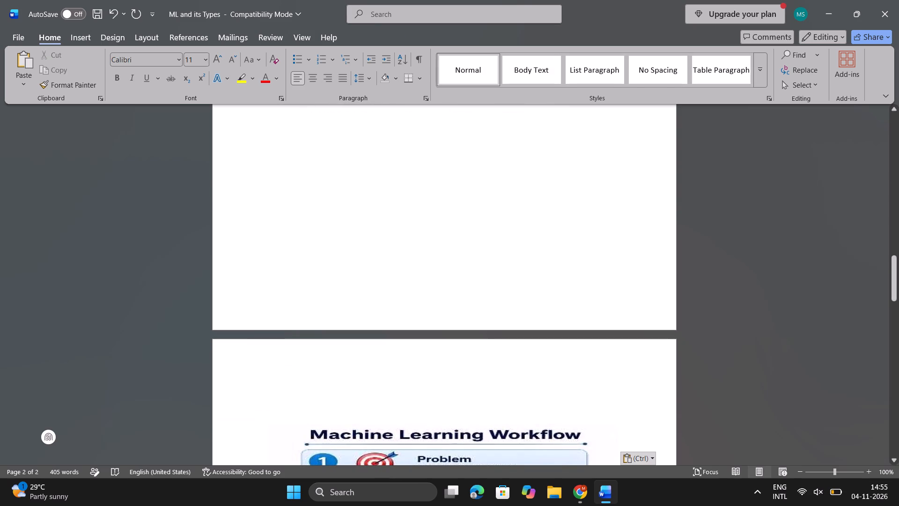
{"action": "left_click", "coordinate": [306, 293]}
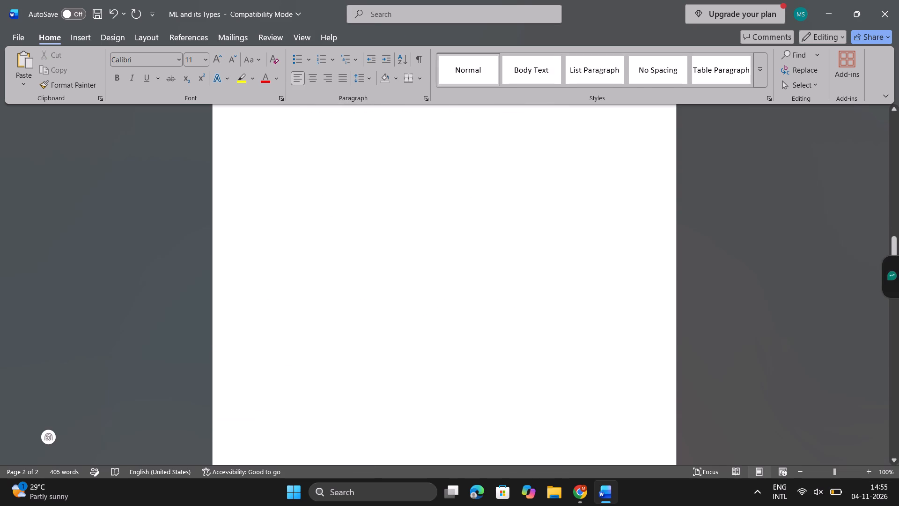
{"action": "key", "text": "BackSpace"}
{"action": "key", "text": "BackSpace"}
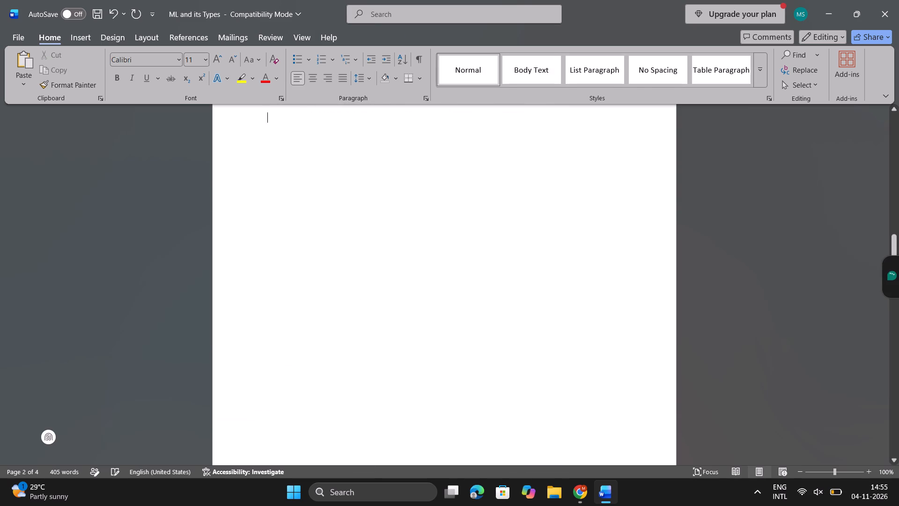
{"action": "key", "text": "BackSpace"}
{"action": "key", "text": "BackSpace"}
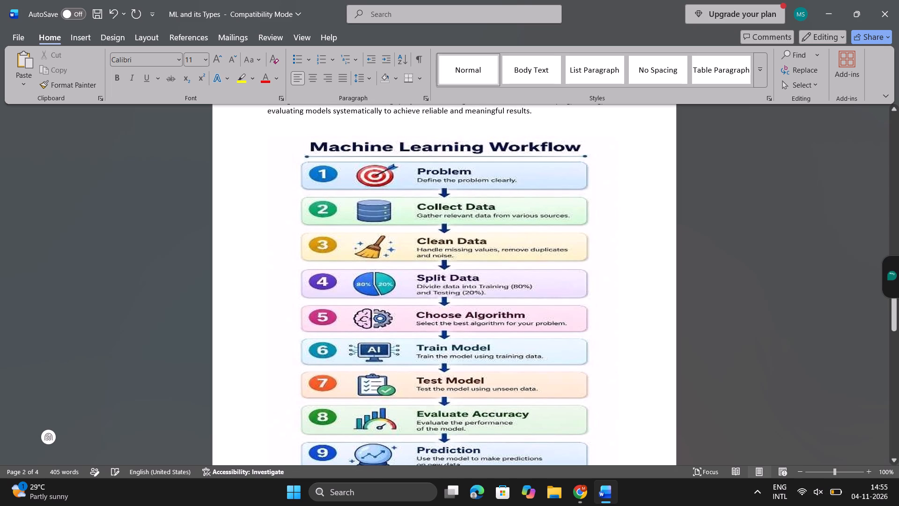
{"action": "scroll", "coordinate": [330, 339], "scroll_direction": "up", "scroll_amount": 2}
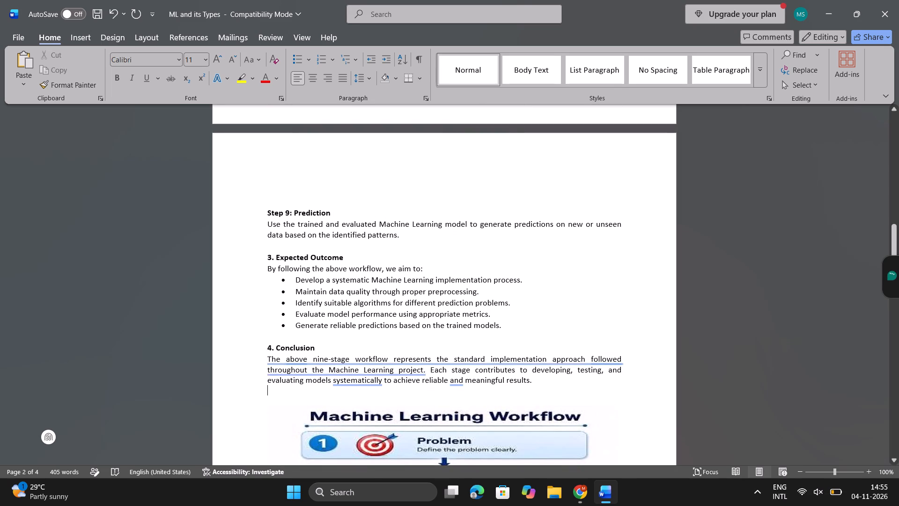
{"action": "scroll", "coordinate": [486, 423], "scroll_direction": "down", "scroll_amount": 6}
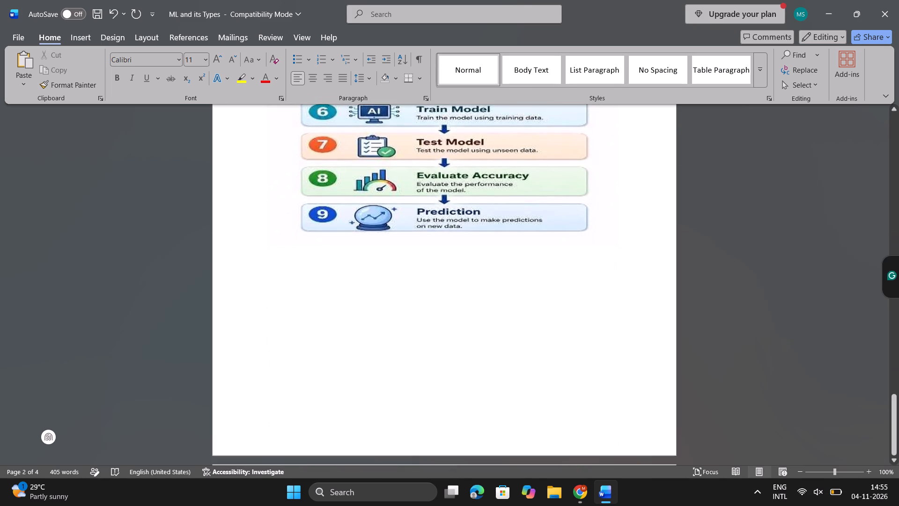
Start a line of text with "T" above the second Machine Learning Workflow picture on the third page.
{"action": "scroll", "coordinate": [486, 423], "scroll_direction": "down", "scroll_amount": 1}
{"action": "scroll", "coordinate": [486, 423], "scroll_direction": "up", "scroll_amount": 3}
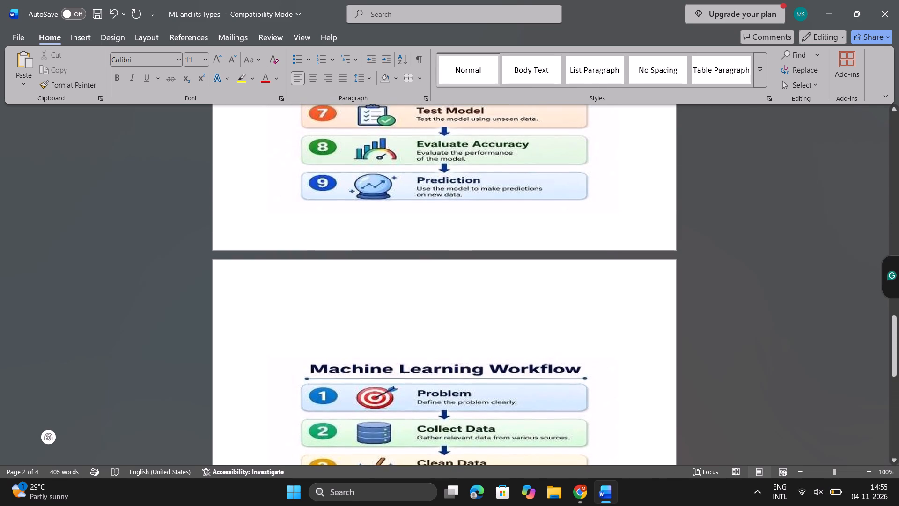
{"action": "left_click", "coordinate": [281, 326]}
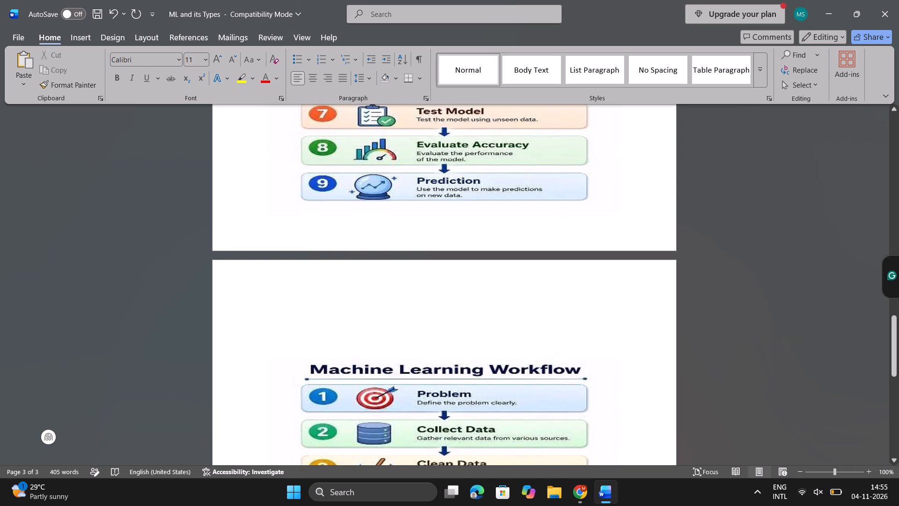
{"action": "key", "text": "shift+t"}
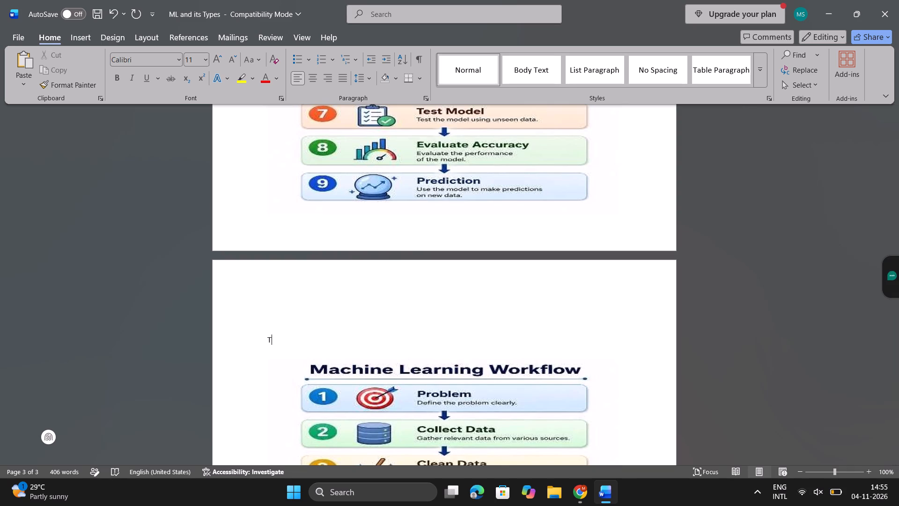
{"action": "left_click", "coordinate": [281, 326]}
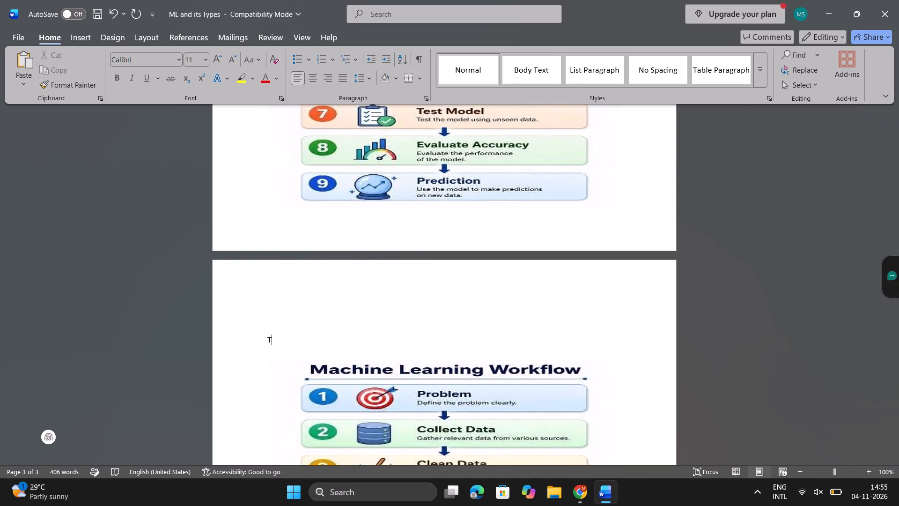
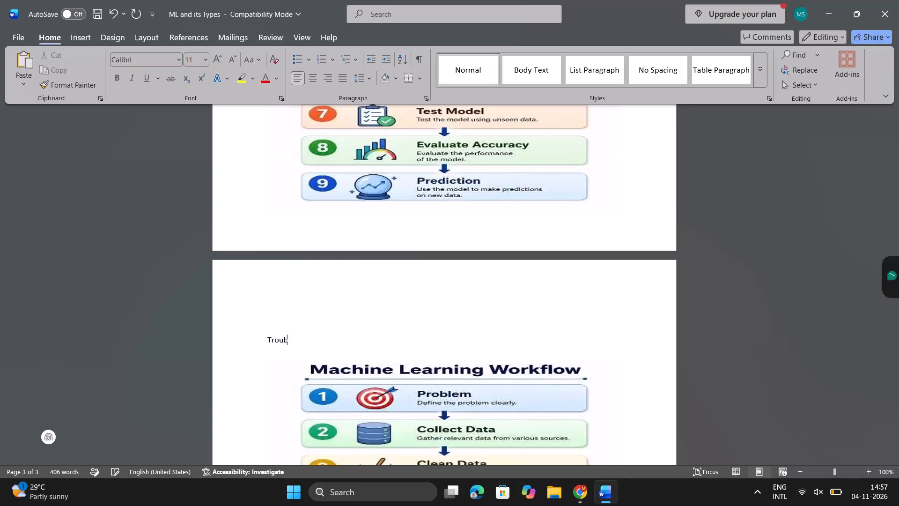
Complete the line above the second Machine Learning Workflow picture as the heading "TroubleShooting Steps".
{"action": "type", "text": "Shotti"}
{"action": "key", "text": "BackSpace"}
{"action": "key", "text": "BackSpace"}
{"action": "key", "text": "BackSpace"}
{"action": "type", "text": "oting"}
{"action": "key", "text": "space"}
{"action": "type", "text": "Steps"}
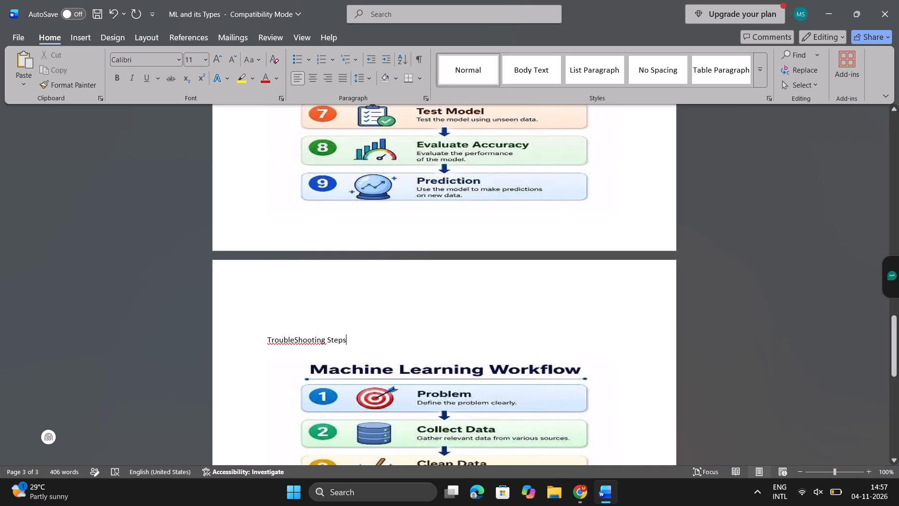
Set the font size of the "TroubleShooting Steps" heading on the third page to 20.
{"action": "left_click", "coordinate": [289, 342]}
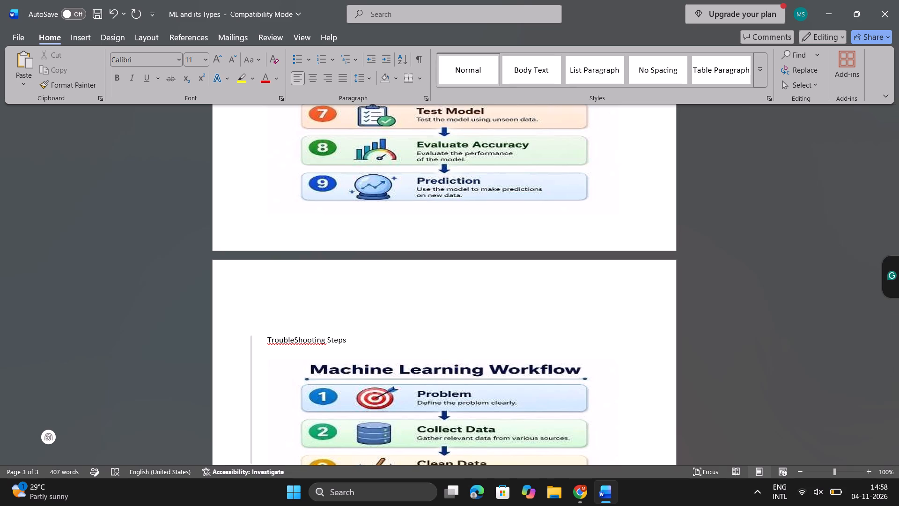
{"action": "left_click_drag", "start_coordinate": [363, 339], "coordinate": [244, 338]}
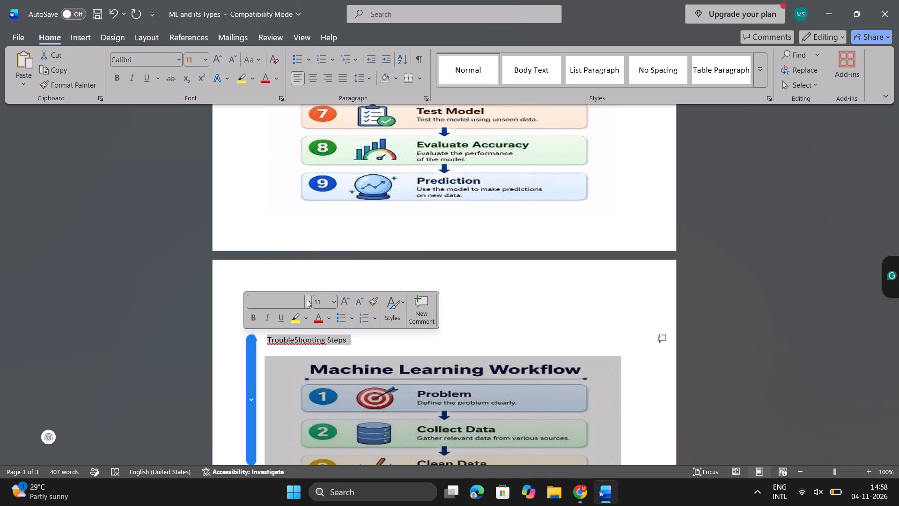
{"action": "left_click", "coordinate": [332, 300]}
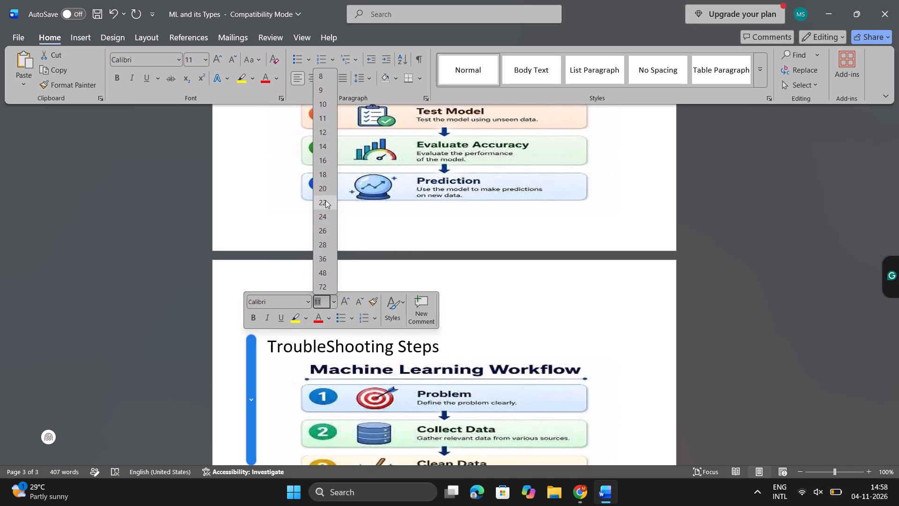
{"action": "left_click", "coordinate": [322, 185]}
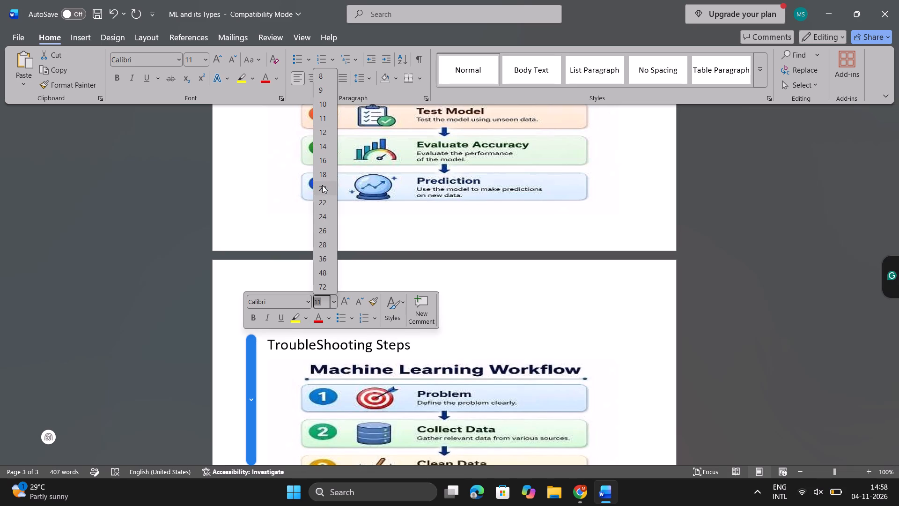
{"action": "left_click", "coordinate": [413, 421]}
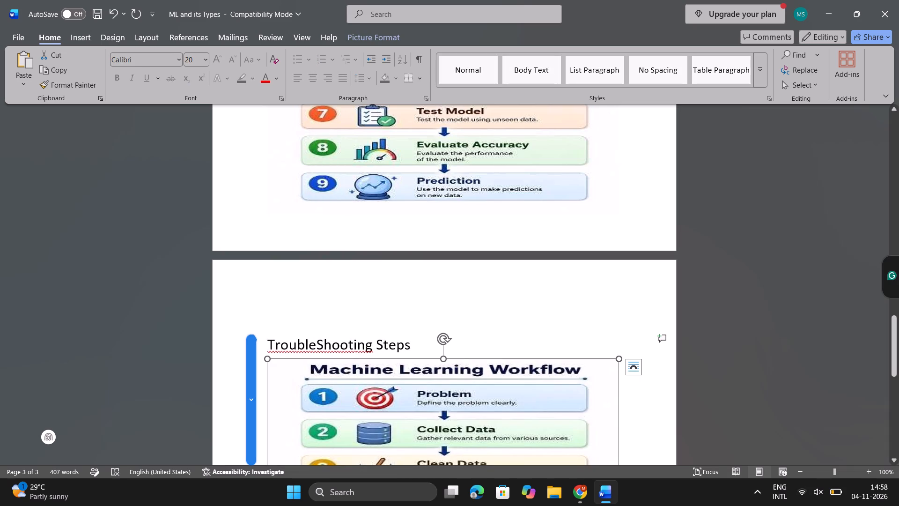
Split the heading's first word with a space and add a closing colon, making it "Trouble Shooting Steps:".
{"action": "left_click", "coordinate": [319, 343]}
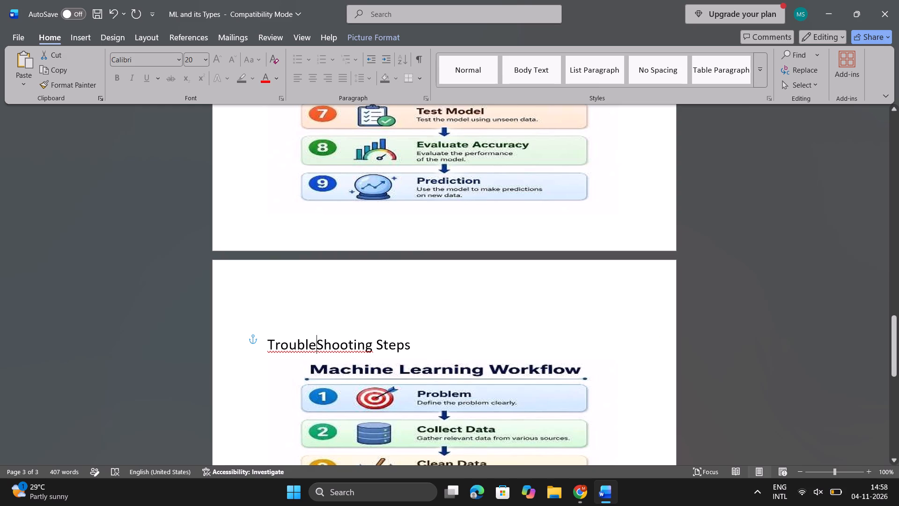
{"action": "key", "text": "space"}
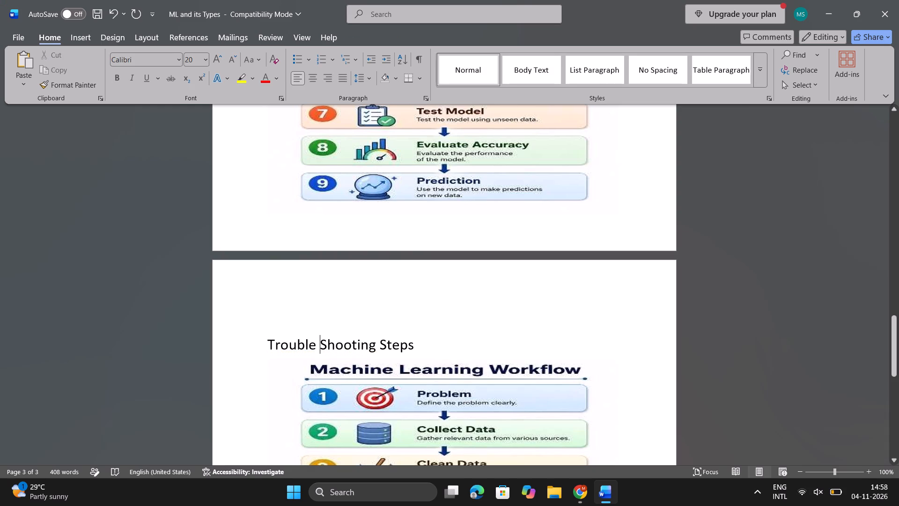
{"action": "left_click", "coordinate": [429, 346]}
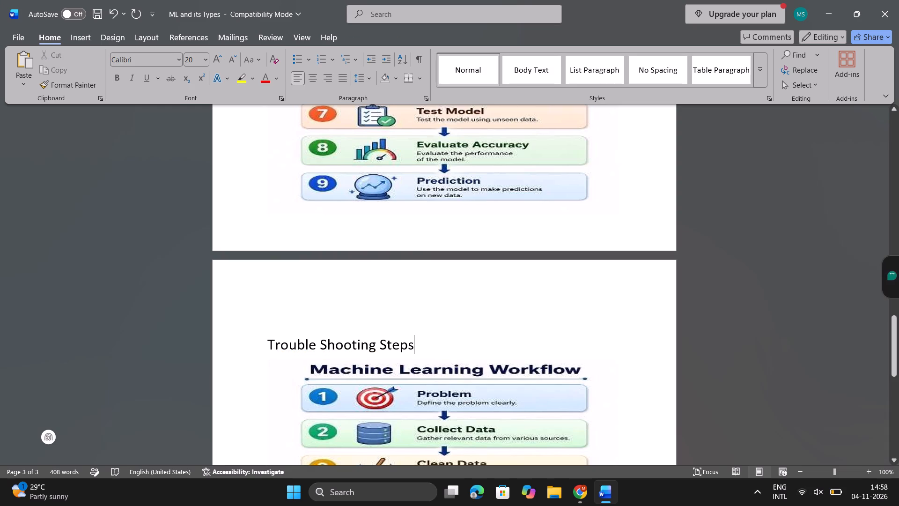
{"action": "key", "text": "shift+colon"}
Cut the second Machine Learning Workflow picture from the third page and check the pages around it.
{"action": "scroll", "coordinate": [442, 345], "scroll_direction": "down", "scroll_amount": 2}
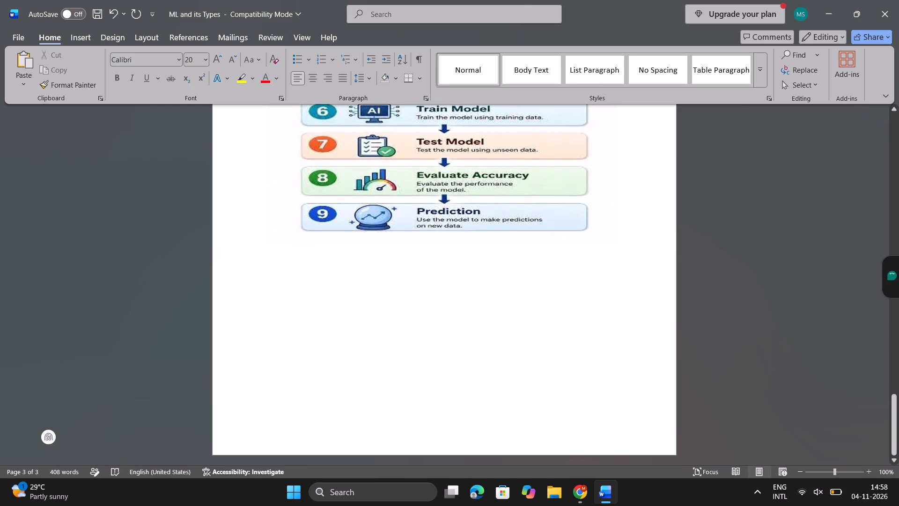
{"action": "right_click", "coordinate": [422, 149]}
{"action": "left_click", "coordinate": [437, 164]}
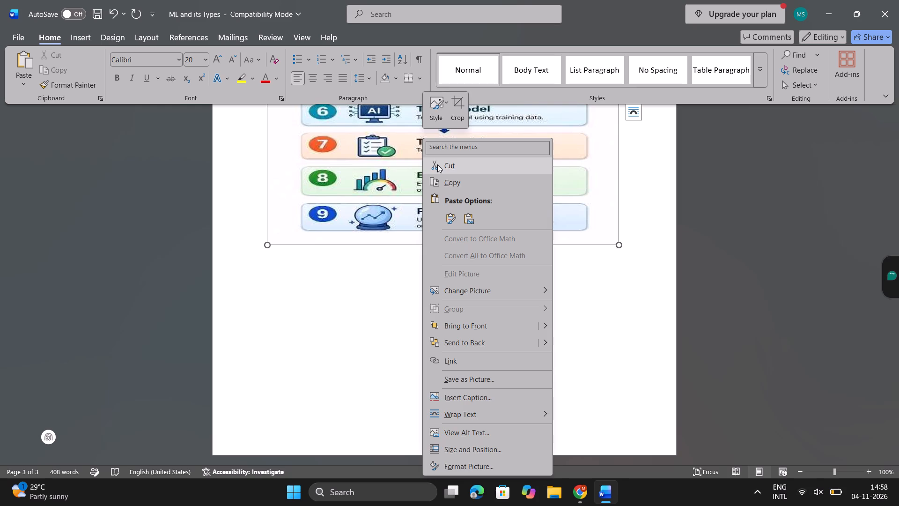
{"action": "scroll", "coordinate": [428, 229], "scroll_direction": "up", "scroll_amount": 4}
{"action": "scroll", "coordinate": [428, 229], "scroll_direction": "down", "scroll_amount": 1}
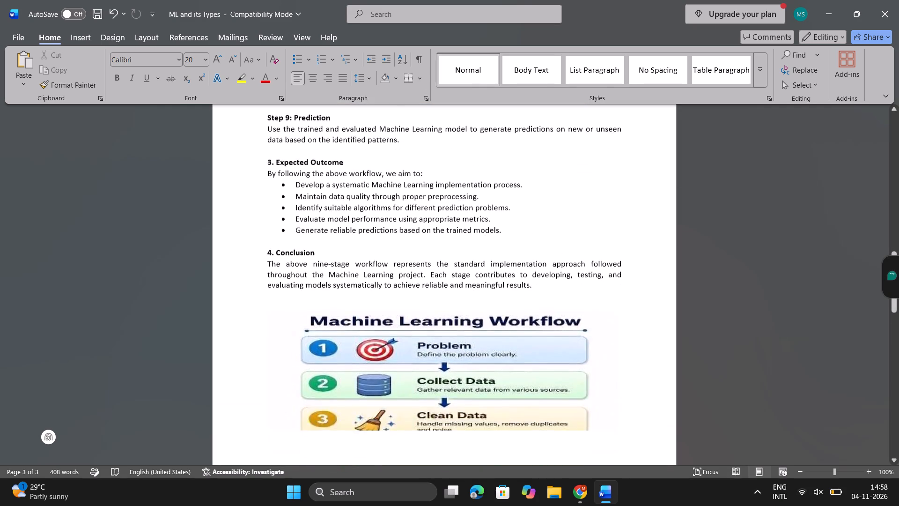
{"action": "scroll", "coordinate": [428, 229], "scroll_direction": "down", "scroll_amount": 1}
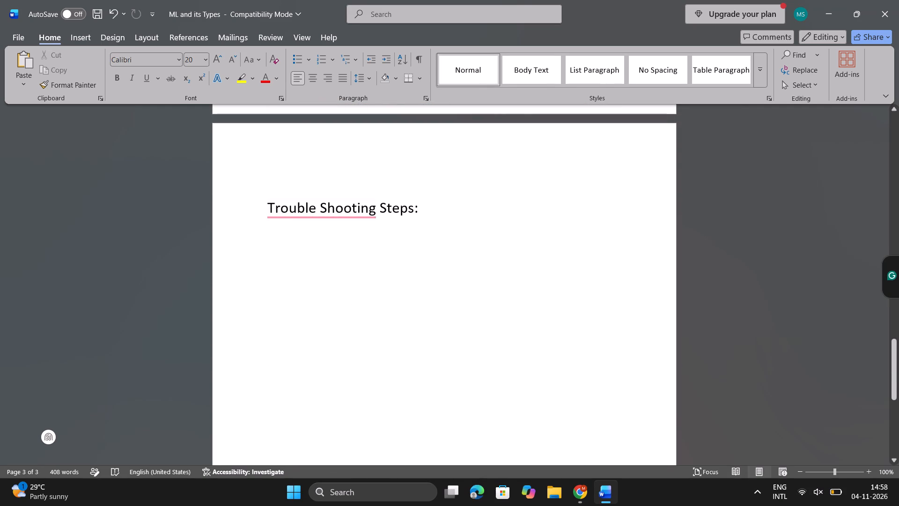
Accept the Grammarly suggestion that replaces "Trouble Shooting" in the heading with "Troubleshooting".
{"action": "left_click", "coordinate": [375, 242]}
{"action": "left_click", "coordinate": [347, 207]}
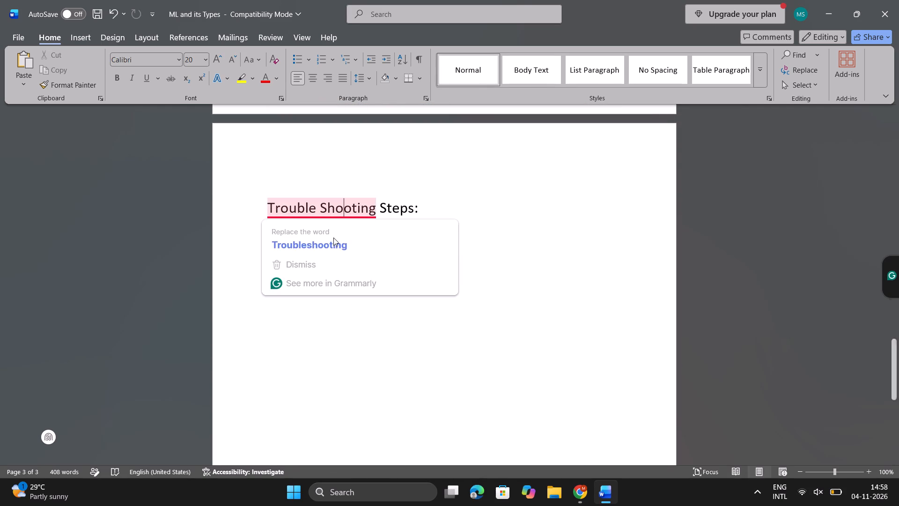
{"action": "left_click", "coordinate": [323, 251]}
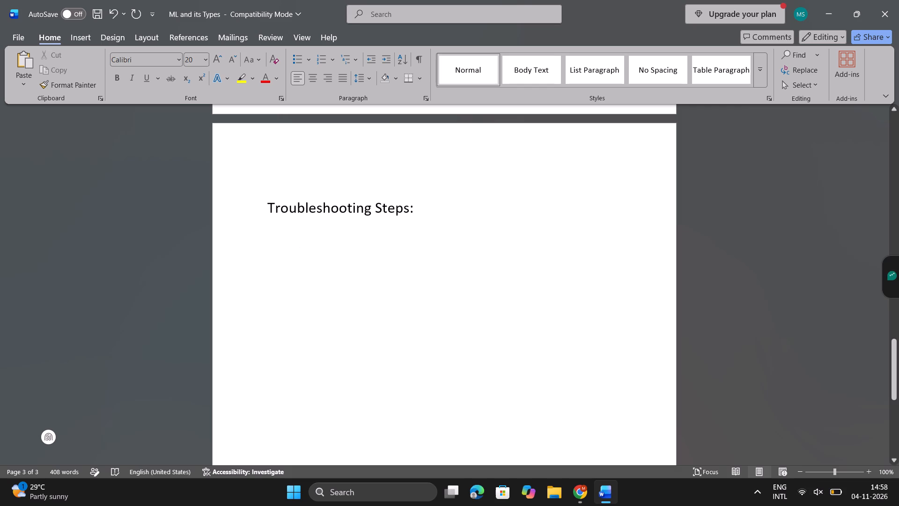
{"action": "left_click", "coordinate": [299, 240]}
Add two new lines below the "Troubleshooting Steps:" heading and set the font size there to 11.
{"action": "left_click", "coordinate": [427, 208]}
{"action": "key", "text": "Return"}
{"action": "key", "text": "Return"}
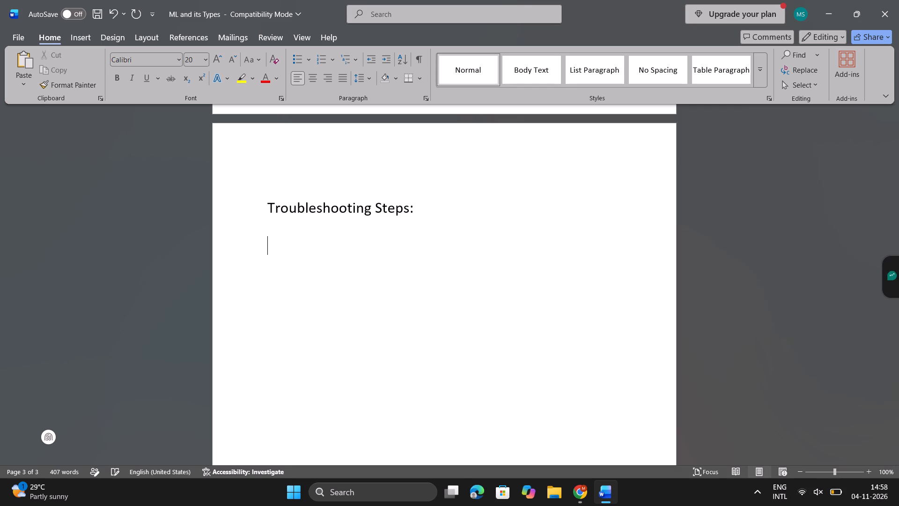
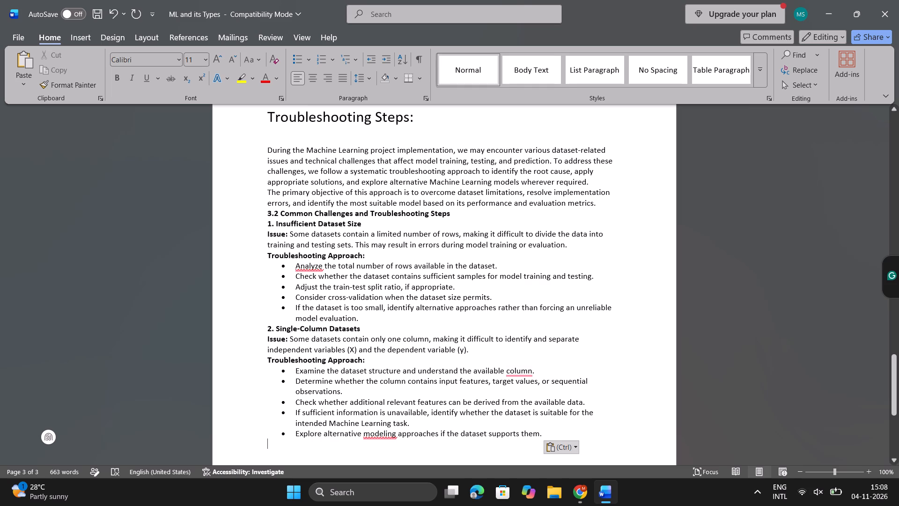
Justify the two introductory paragraphs above "3.2 Common Challenges and Troubleshooting Steps".
{"action": "left_click_drag", "start_coordinate": [594, 201], "coordinate": [258, 145]}
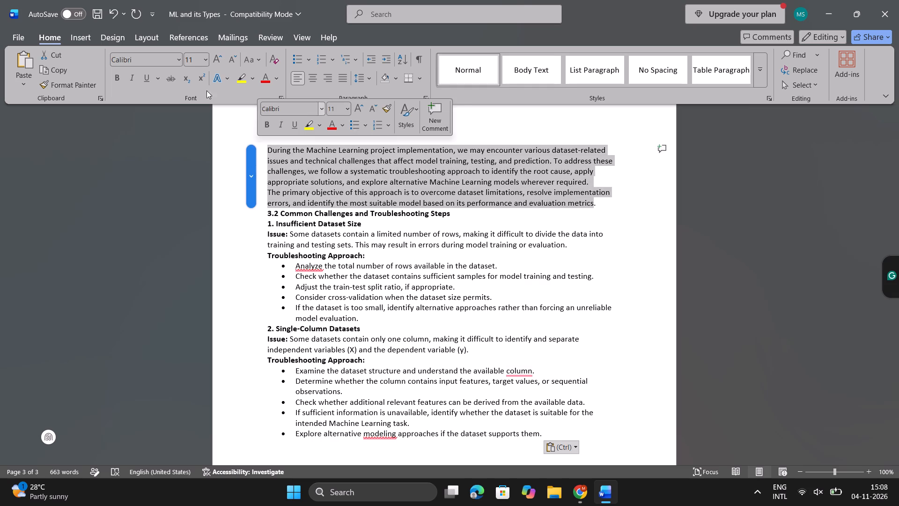
{"action": "left_click", "coordinate": [345, 75]}
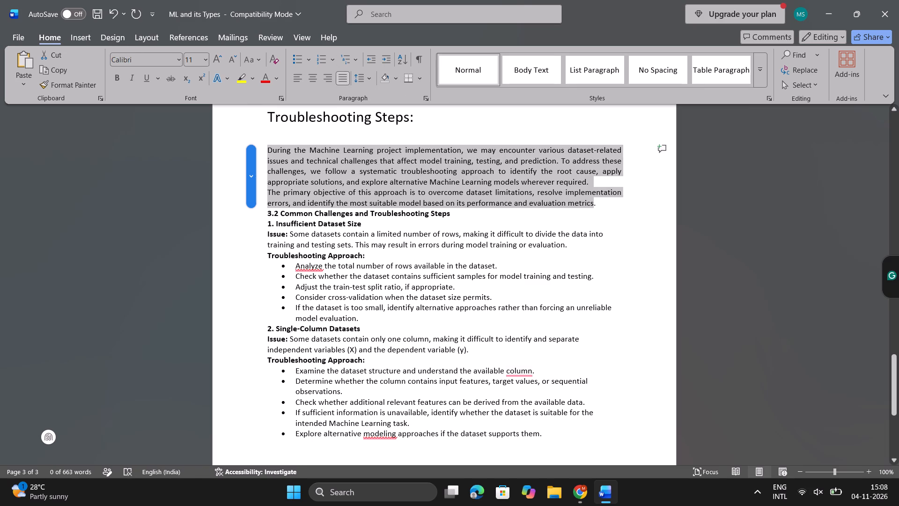
Insert a blank line between the two introductory paragraphs and another above the "3.2 Common Challenges and Troubleshooting Steps" heading.
{"action": "left_click", "coordinate": [623, 210]}
{"action": "left_click", "coordinate": [593, 180]}
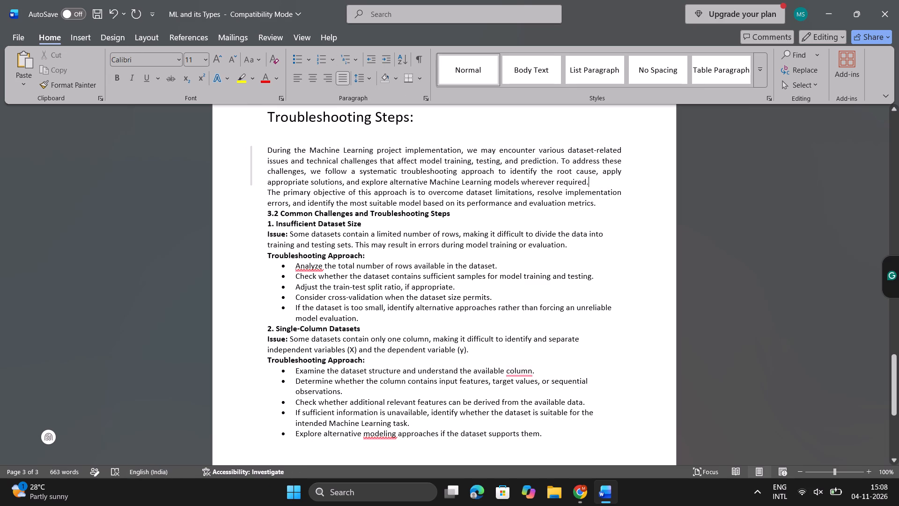
{"action": "key", "text": "Return"}
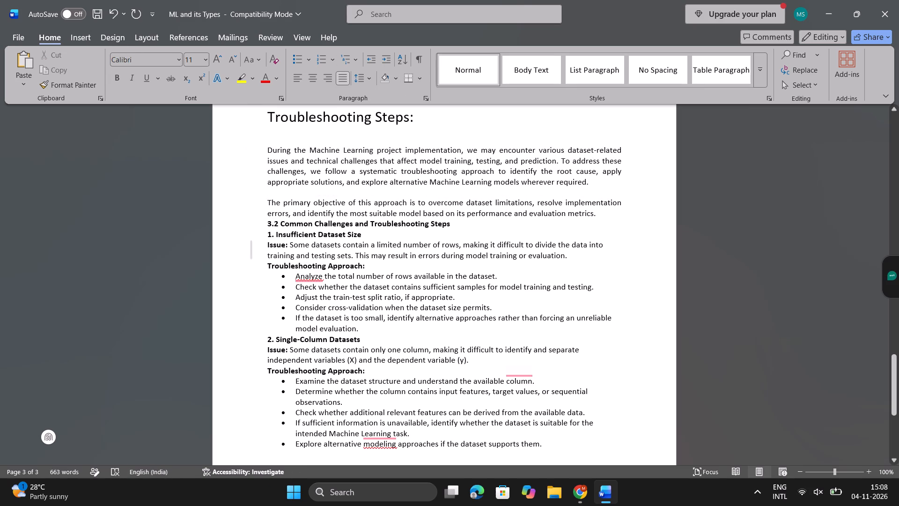
{"action": "left_click", "coordinate": [464, 228]}
{"action": "key", "text": "Return"}
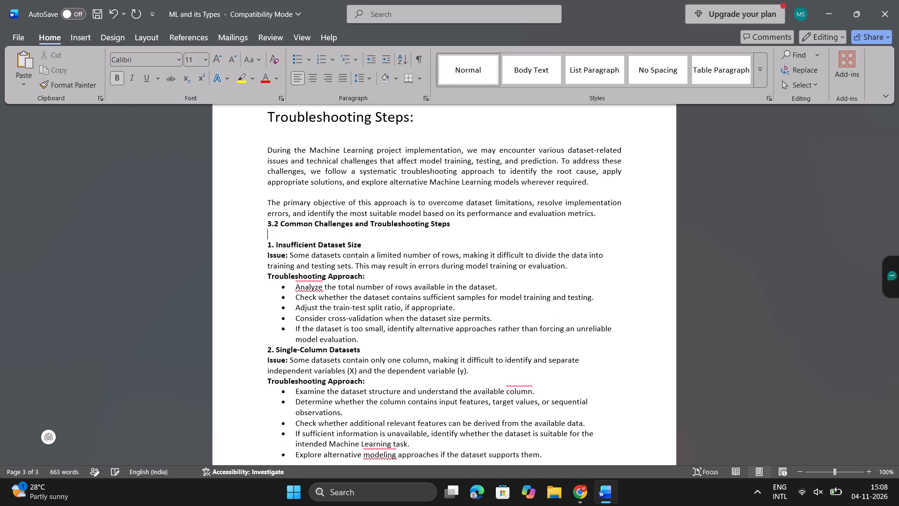
{"action": "left_click", "coordinate": [603, 210]}
{"action": "key", "text": "Return"}
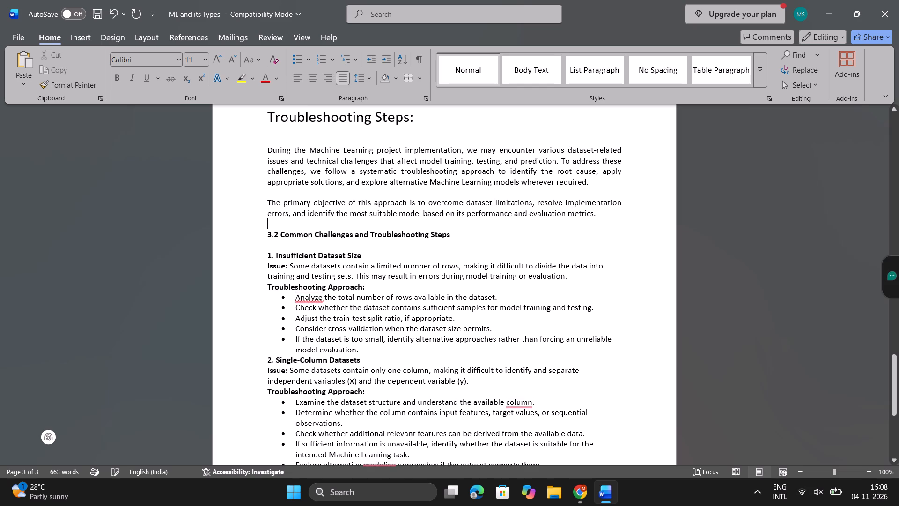
{"action": "left_click", "coordinate": [266, 253]}
{"action": "key", "text": "BackSpace"}
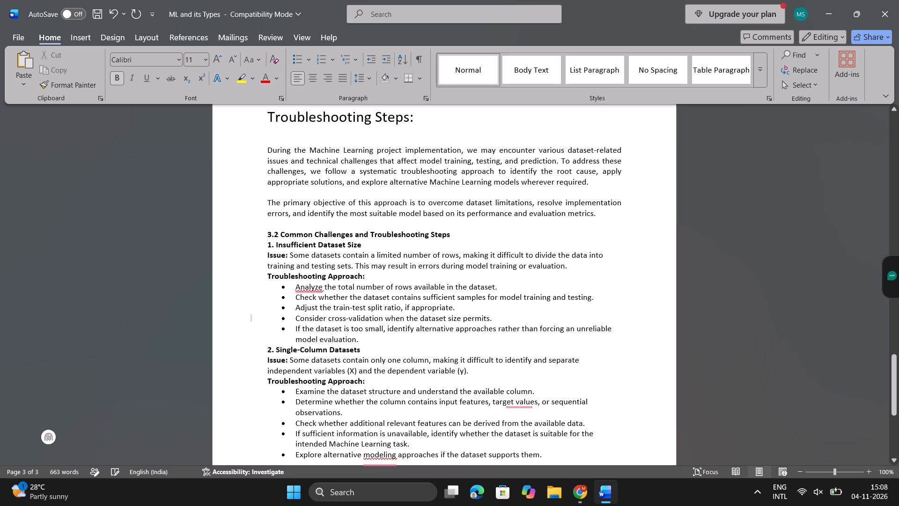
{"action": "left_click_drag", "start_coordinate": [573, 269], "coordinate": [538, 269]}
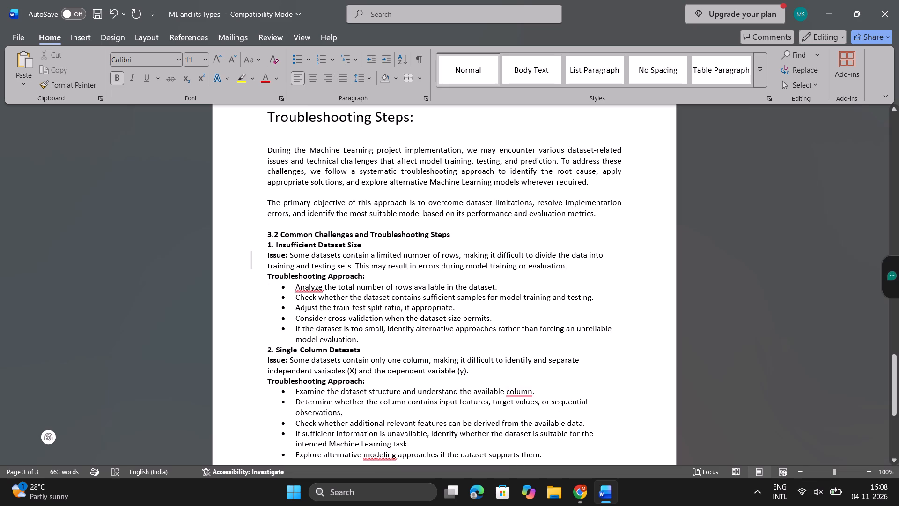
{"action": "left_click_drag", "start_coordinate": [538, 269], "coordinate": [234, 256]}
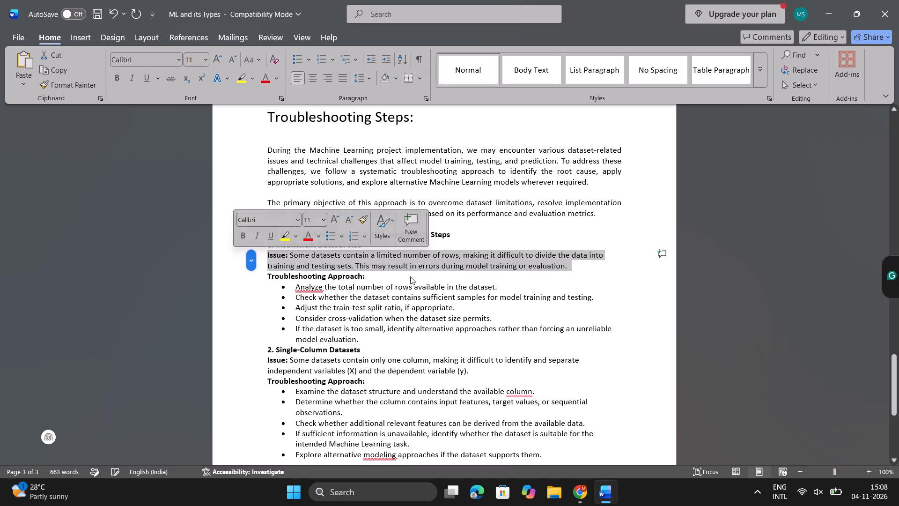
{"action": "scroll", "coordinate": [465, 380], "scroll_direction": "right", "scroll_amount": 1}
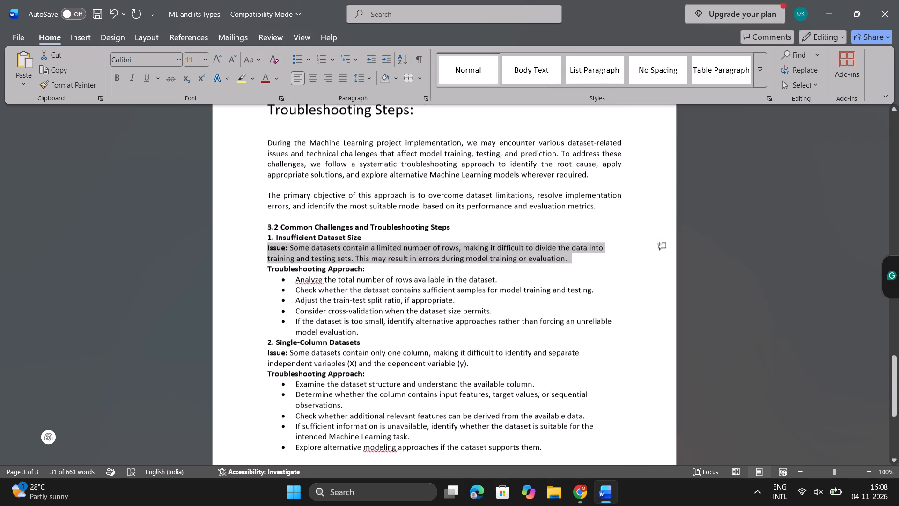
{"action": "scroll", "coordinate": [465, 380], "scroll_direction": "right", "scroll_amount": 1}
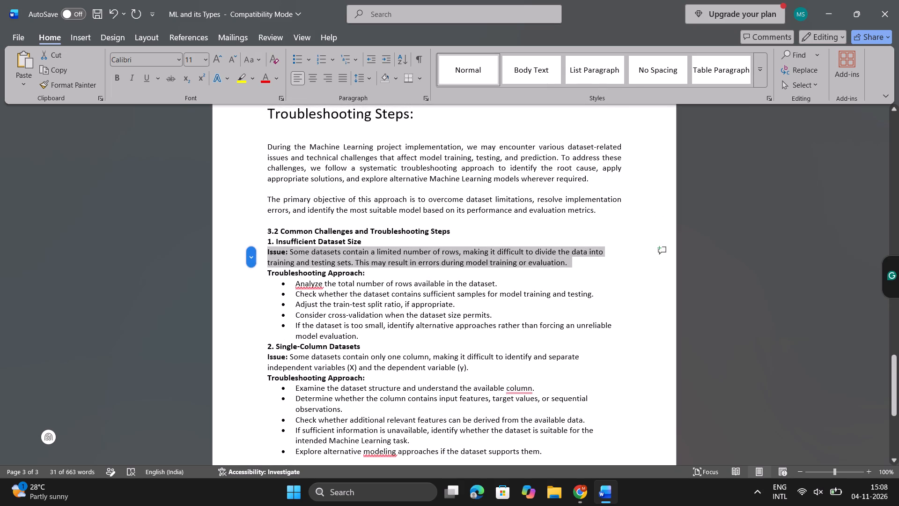
Apply the Grammarly corrections "columns" and "modelling" in the Single-Column Datasets bullets and "Analyse" in the first Insufficient Dataset Size bullet.
{"action": "left_click", "coordinate": [530, 394]}
{"action": "left_click", "coordinate": [533, 421]}
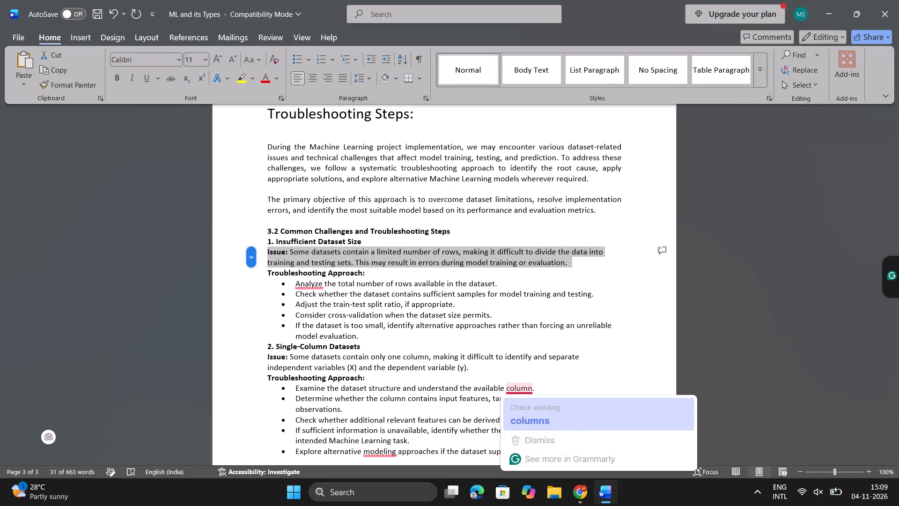
{"action": "left_click", "coordinate": [386, 448]}
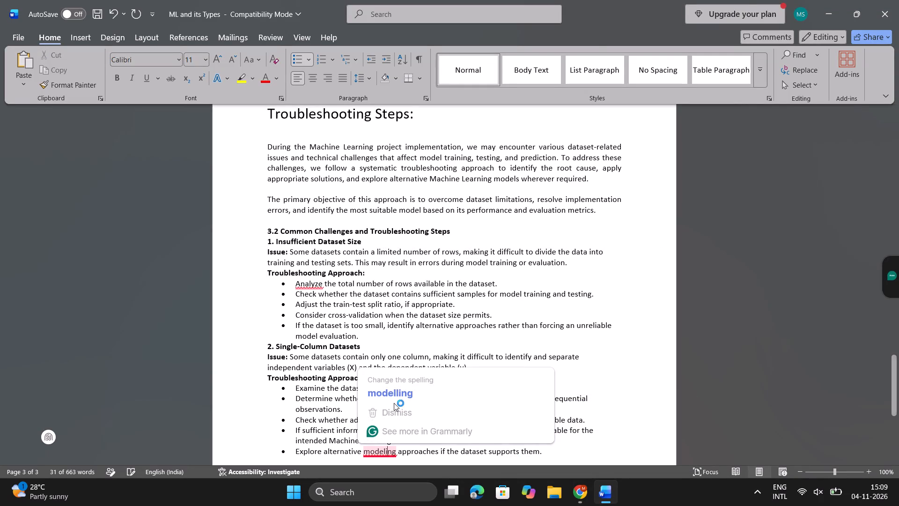
{"action": "left_click", "coordinate": [397, 397]}
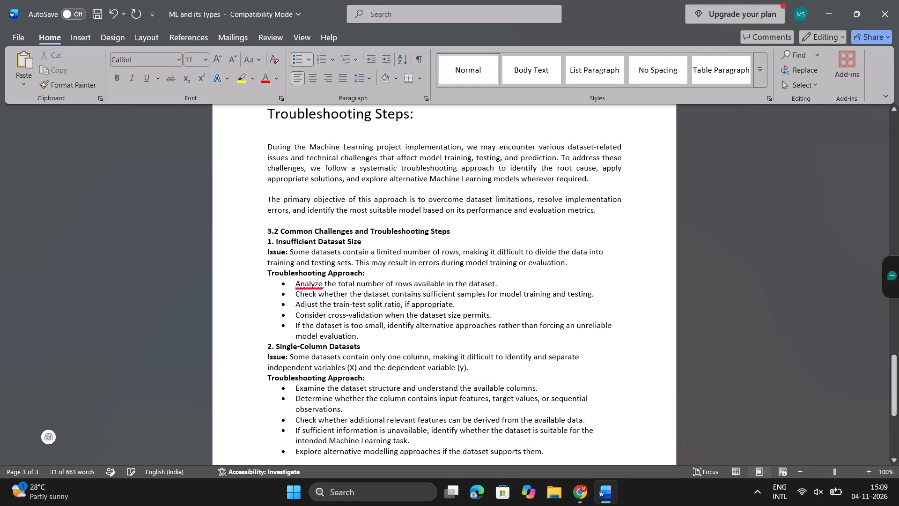
{"action": "left_click", "coordinate": [311, 289]}
{"action": "left_click", "coordinate": [320, 312]}
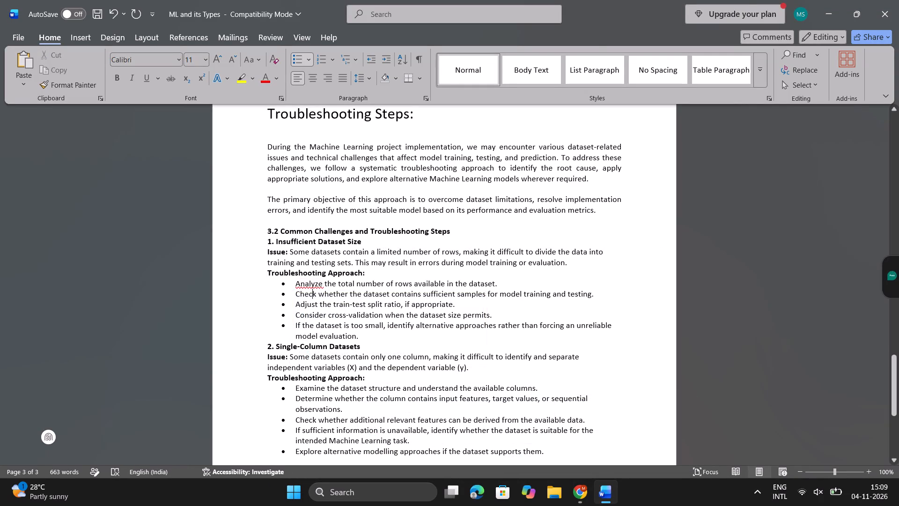
Insert one blank line between the last Insufficient Dataset Size bullet and the "2. Single-Column Datasets" heading.
{"action": "scroll", "coordinate": [443, 356], "scroll_direction": "right", "scroll_amount": 1}
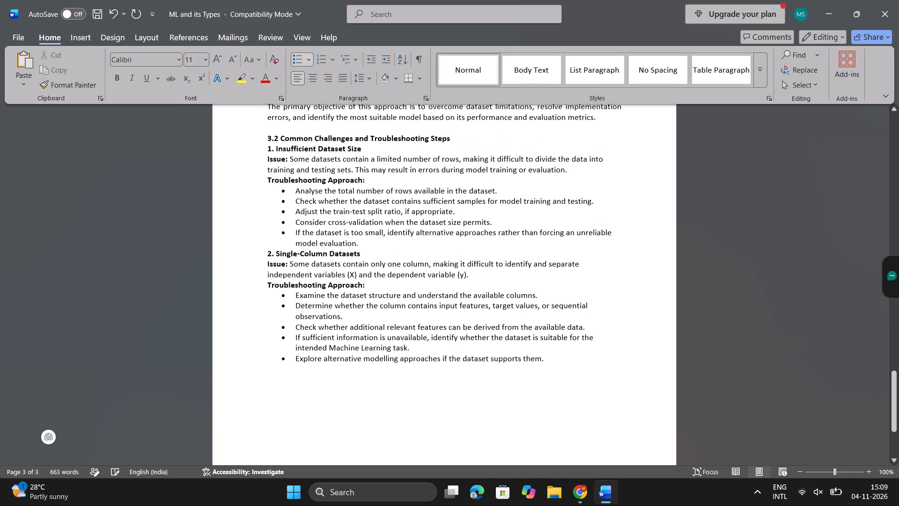
{"action": "left_click", "coordinate": [367, 244]}
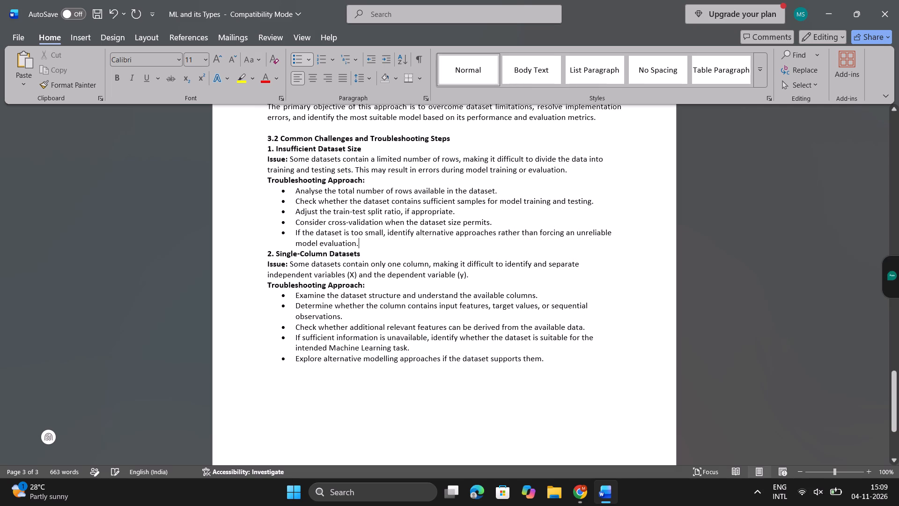
{"action": "key", "text": "Return"}
{"action": "key", "text": "Return"}
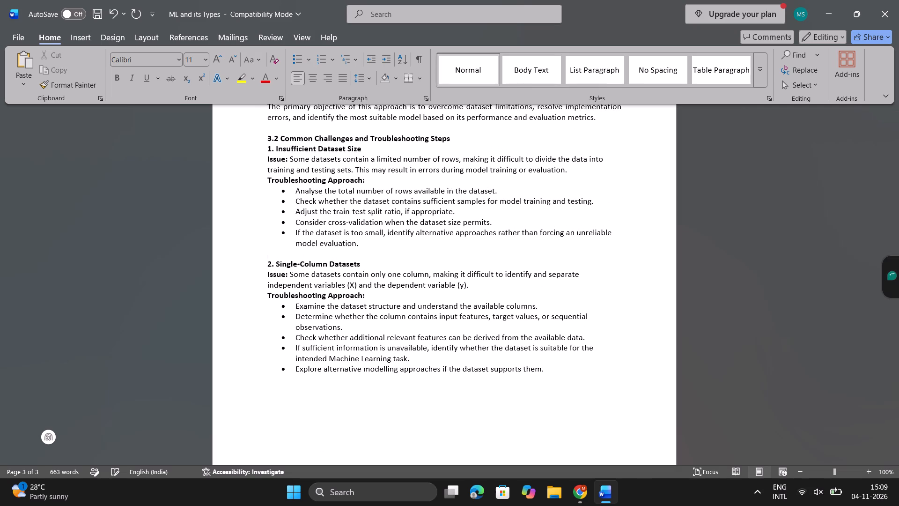
{"action": "key", "text": "Return"}
{"action": "key", "text": "BackSpace"}
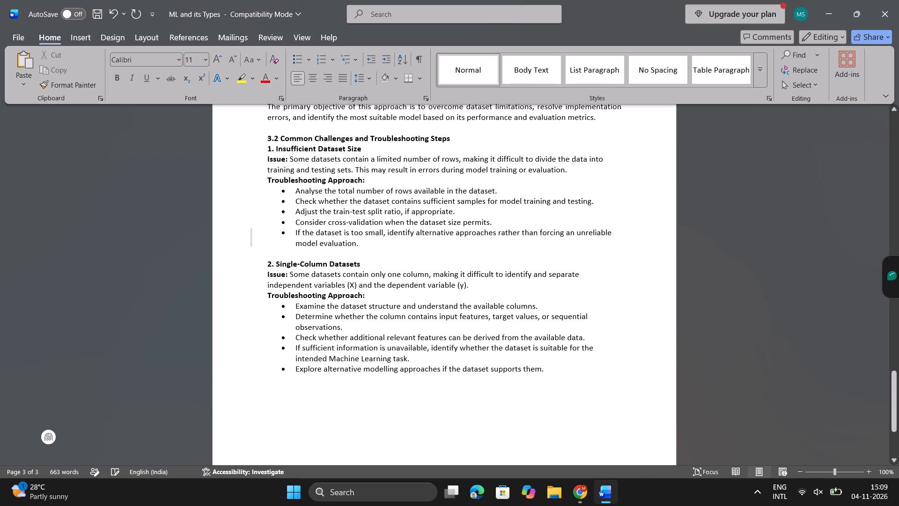
Set the "3.2 Common Challenges and Troubleshooting Steps" heading to font size 14.
{"action": "left_click", "coordinate": [461, 143]}
{"action": "left_click", "coordinate": [459, 141]}
{"action": "left_click_drag", "start_coordinate": [459, 141], "coordinate": [303, 134]}
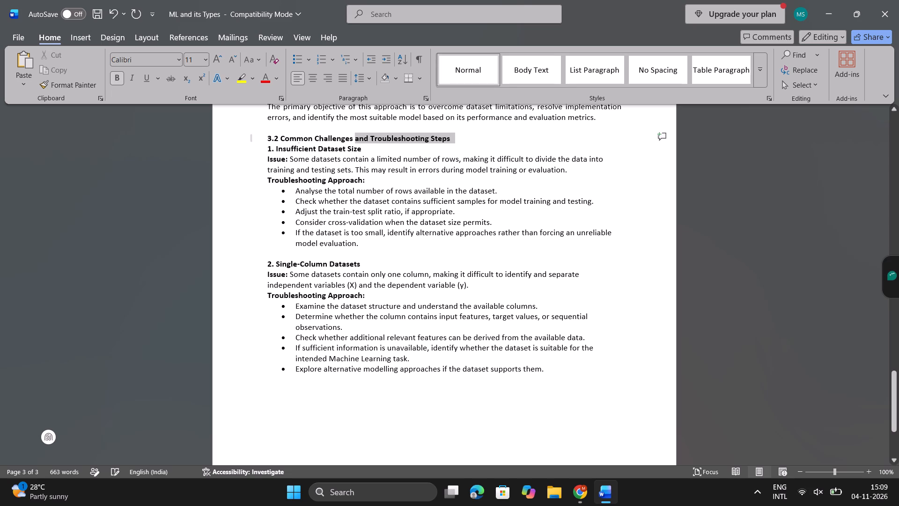
{"action": "left_click_drag", "start_coordinate": [303, 134], "coordinate": [245, 133]}
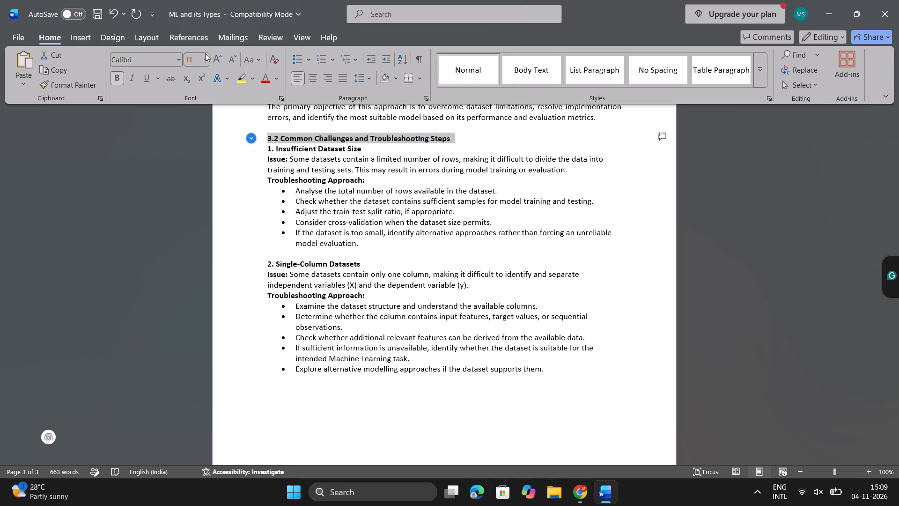
{"action": "left_click", "coordinate": [205, 58]}
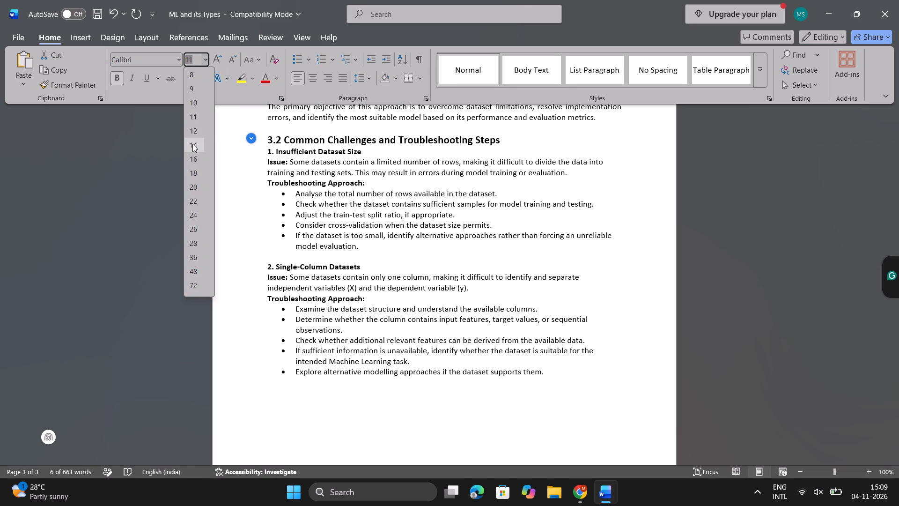
{"action": "left_click", "coordinate": [192, 144]}
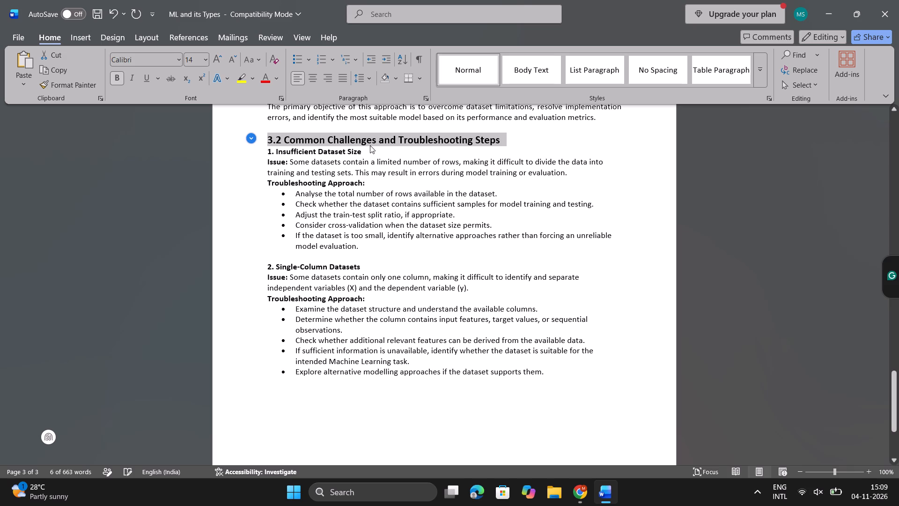
Set the "1. Insufficient Dataset Size" heading and the "Troubleshooting Approach:" label below it to font size 12.
{"action": "left_click_drag", "start_coordinate": [371, 154], "coordinate": [277, 145]}
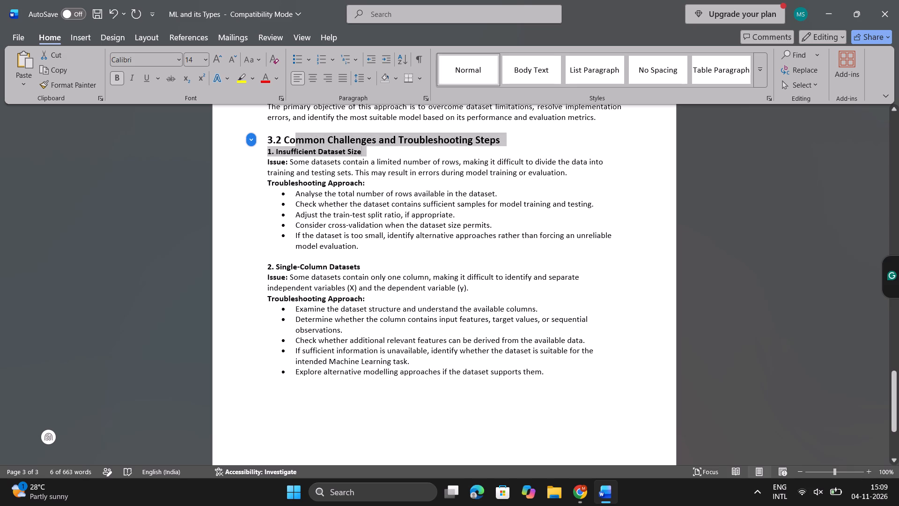
{"action": "left_click_drag", "start_coordinate": [277, 145], "coordinate": [253, 149]}
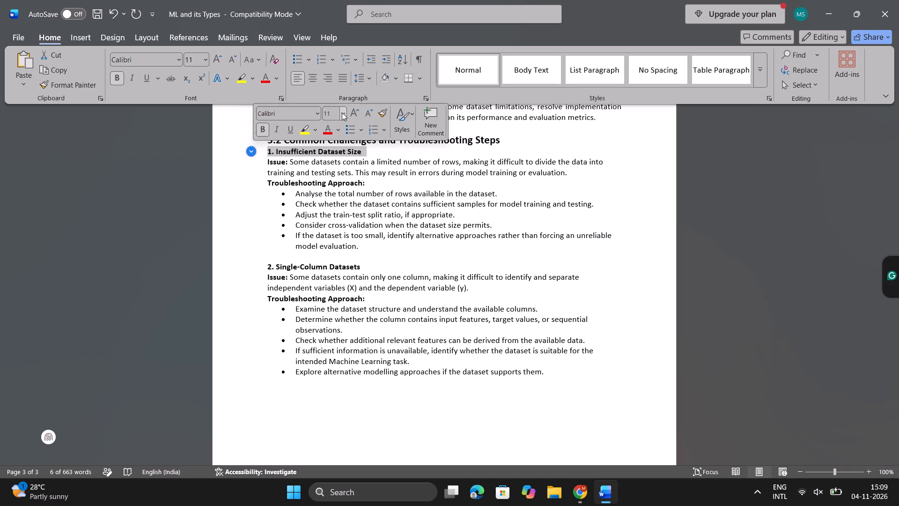
{"action": "left_click", "coordinate": [342, 112]}
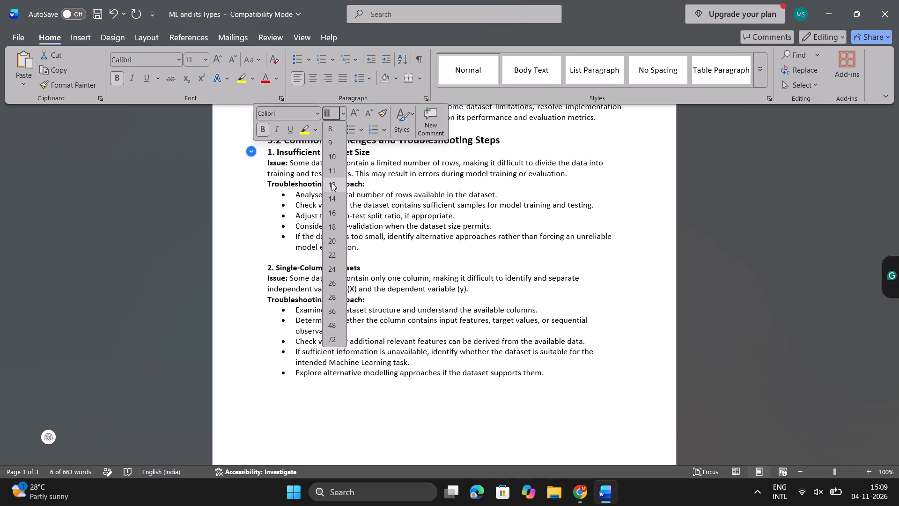
{"action": "left_click", "coordinate": [332, 183]}
{"action": "left_click_drag", "start_coordinate": [370, 184], "coordinate": [289, 184]}
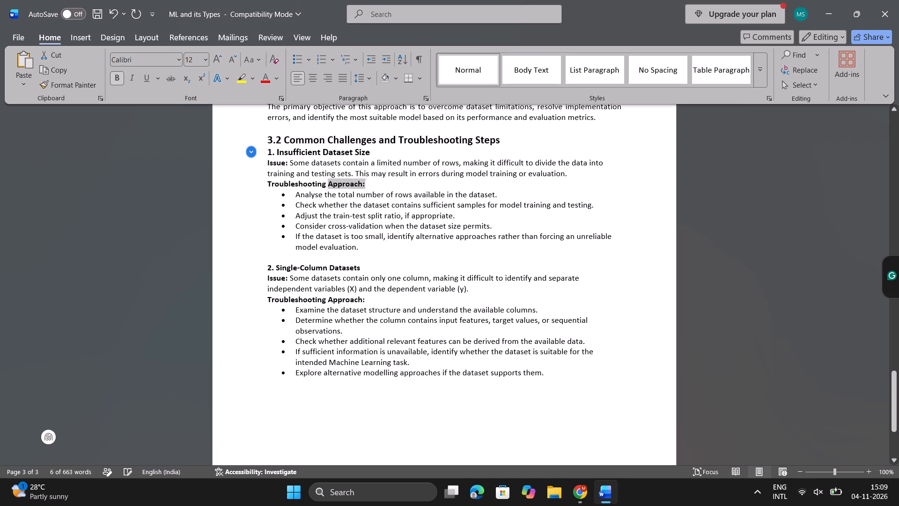
{"action": "left_click_drag", "start_coordinate": [289, 184], "coordinate": [263, 184]}
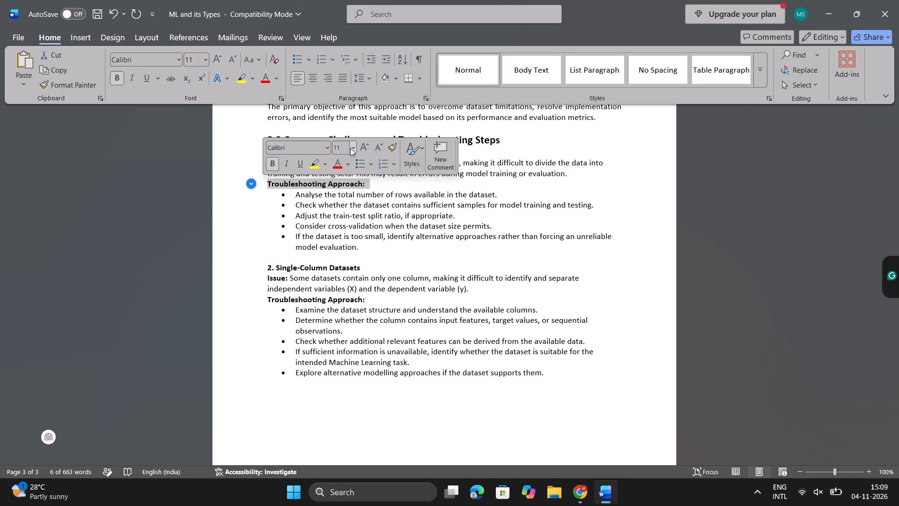
{"action": "left_click", "coordinate": [350, 148]}
{"action": "left_click", "coordinate": [344, 212]}
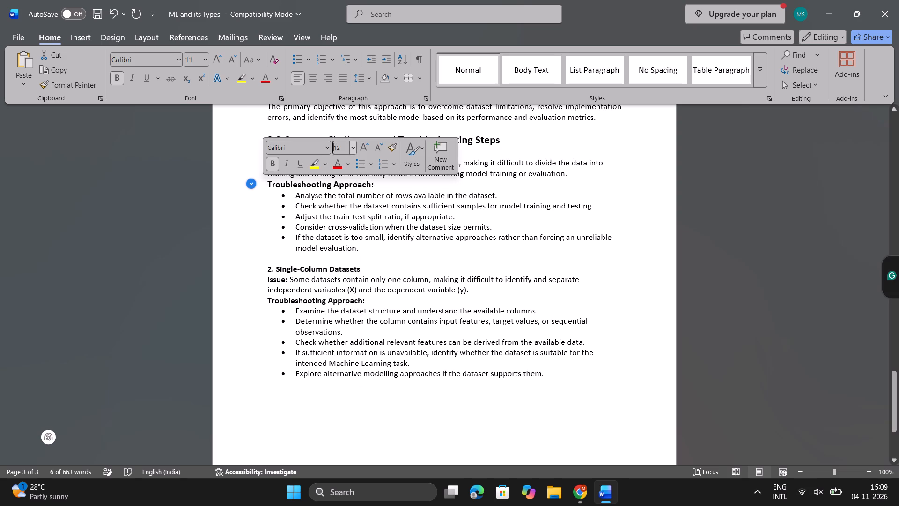
Set the "2. Single-Column Datasets" heading and its "Troubleshooting Approach:" label to font size 12.
{"action": "left_click_drag", "start_coordinate": [371, 269], "coordinate": [321, 268]}
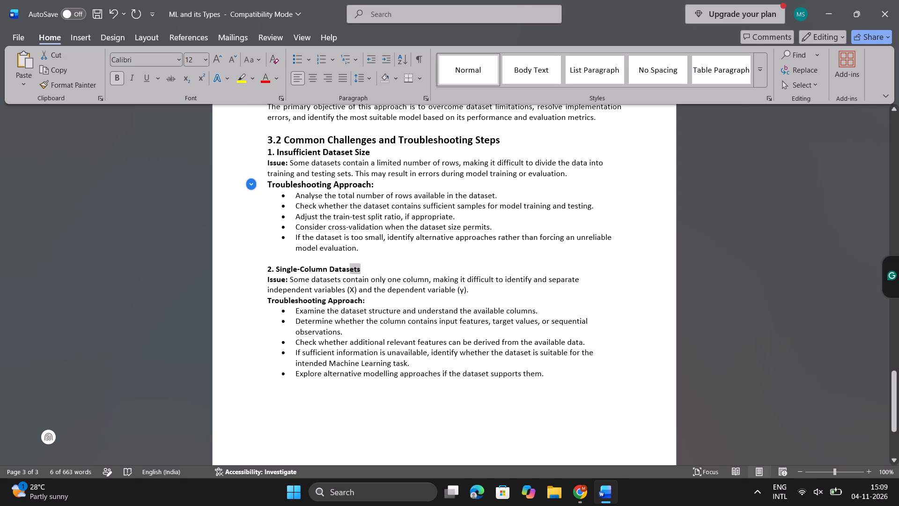
{"action": "left_click_drag", "start_coordinate": [321, 268], "coordinate": [252, 268]}
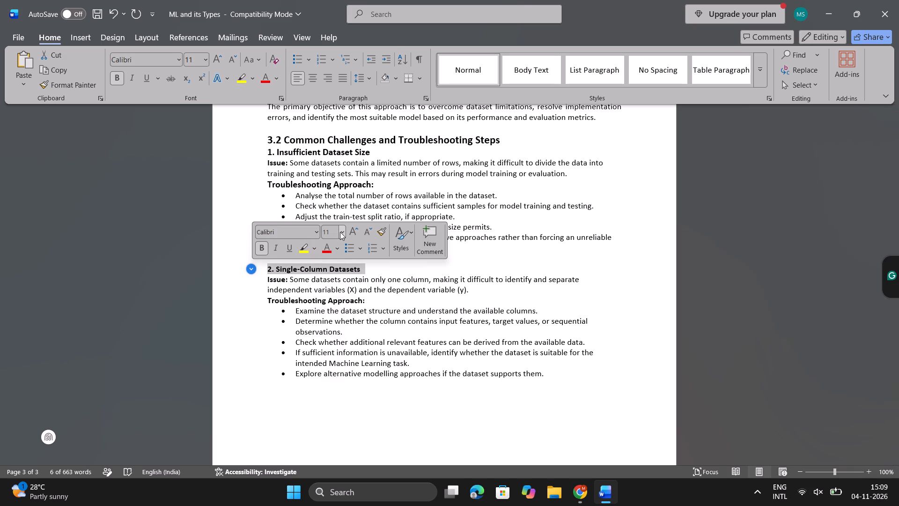
{"action": "left_click", "coordinate": [340, 232]}
{"action": "left_click", "coordinate": [334, 304]}
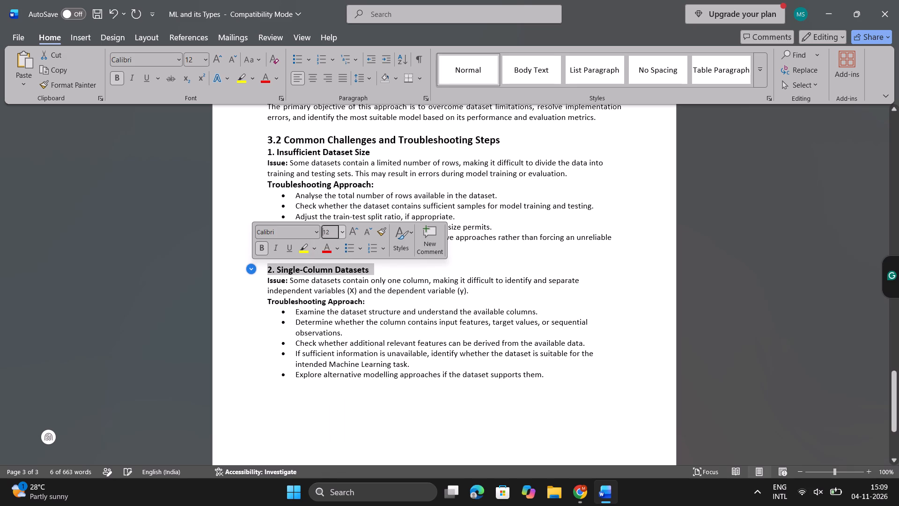
{"action": "left_click", "coordinate": [372, 303]}
{"action": "left_click_drag", "start_coordinate": [372, 303], "coordinate": [318, 306]}
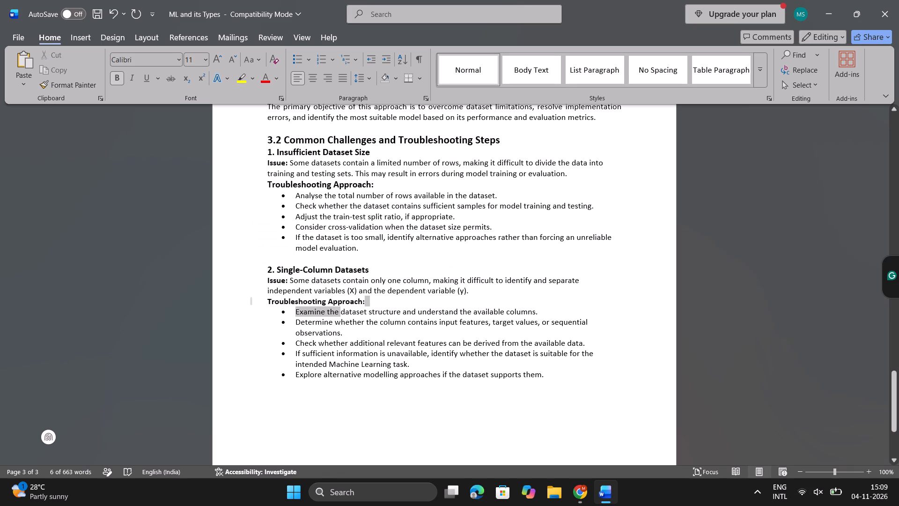
{"action": "left_click_drag", "start_coordinate": [318, 306], "coordinate": [275, 302]}
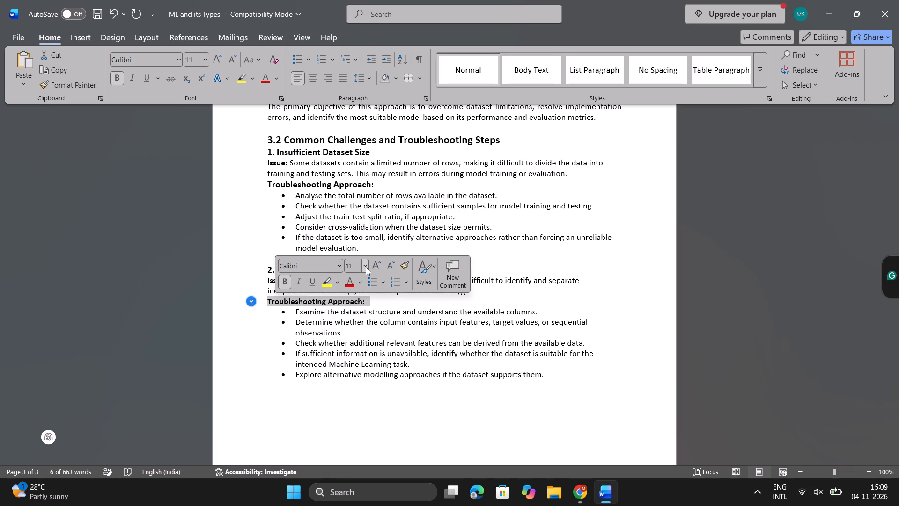
{"action": "left_click", "coordinate": [366, 267]}
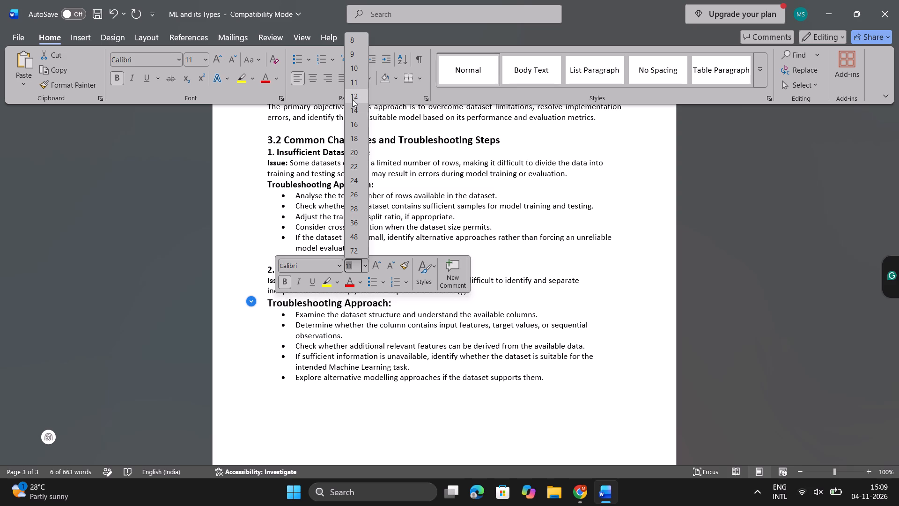
{"action": "left_click", "coordinate": [352, 93]}
{"action": "left_click", "coordinate": [506, 364]}
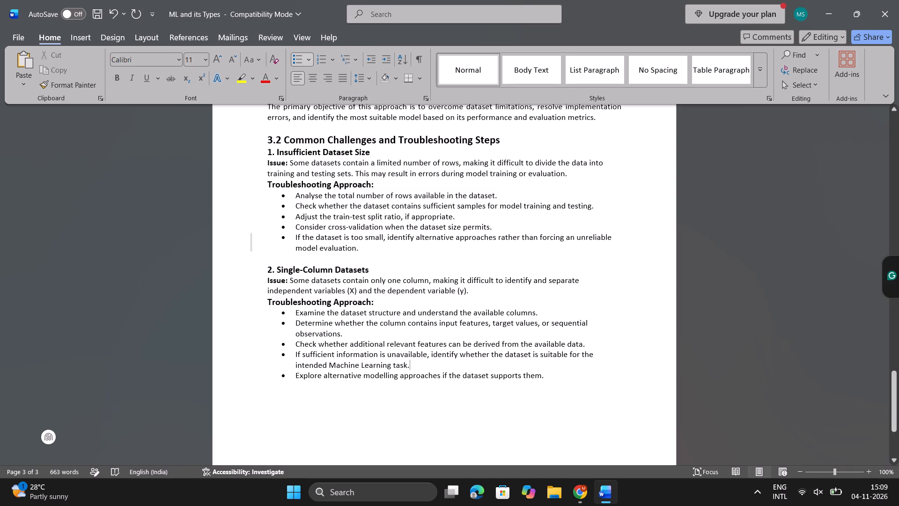
Justify the "1. Insufficient Dataset Size" section, from its heading through its last bullet.
{"action": "left_click_drag", "start_coordinate": [371, 250], "coordinate": [253, 158]}
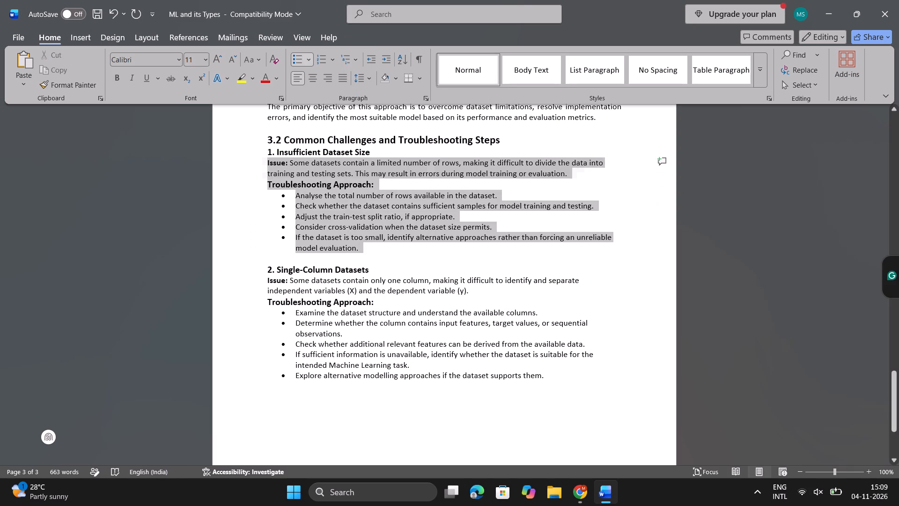
{"action": "left_click_drag", "start_coordinate": [253, 158], "coordinate": [255, 150]}
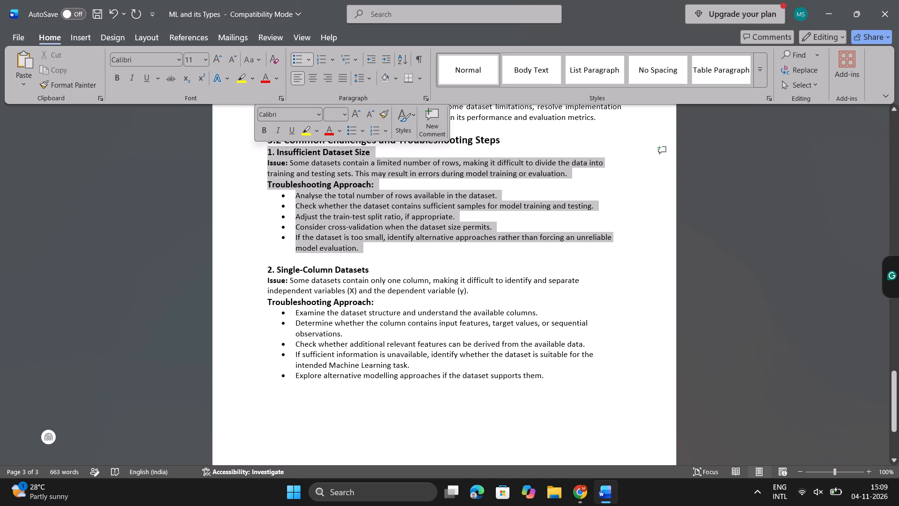
{"action": "left_click", "coordinate": [342, 84]}
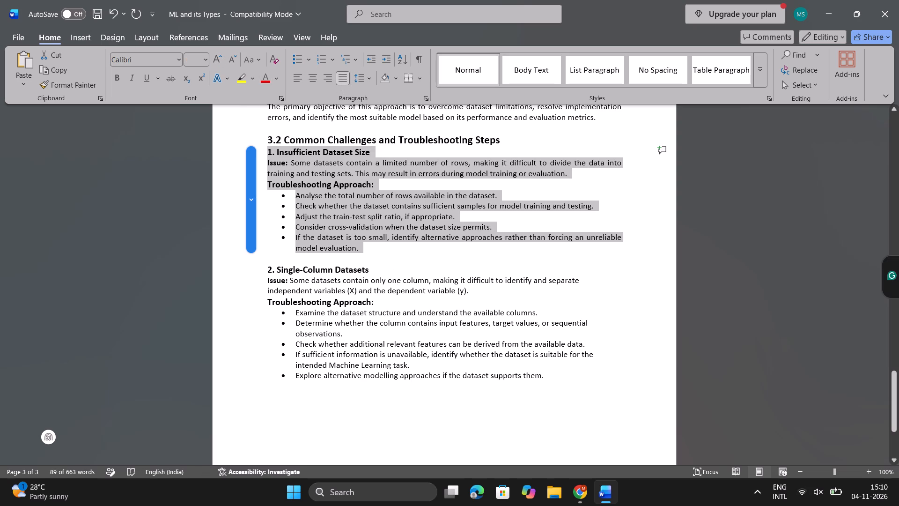
{"action": "left_click", "coordinate": [434, 359]}
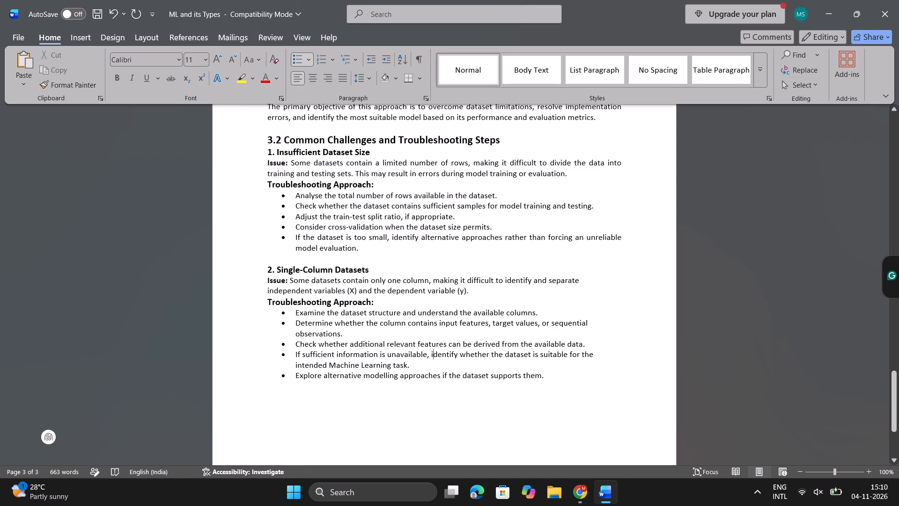
Justify the text of the "2. Single-Column Datasets" section, from the "Issue:" paragraph through its last bullet.
{"action": "left_click_drag", "start_coordinate": [557, 375], "coordinate": [252, 290]}
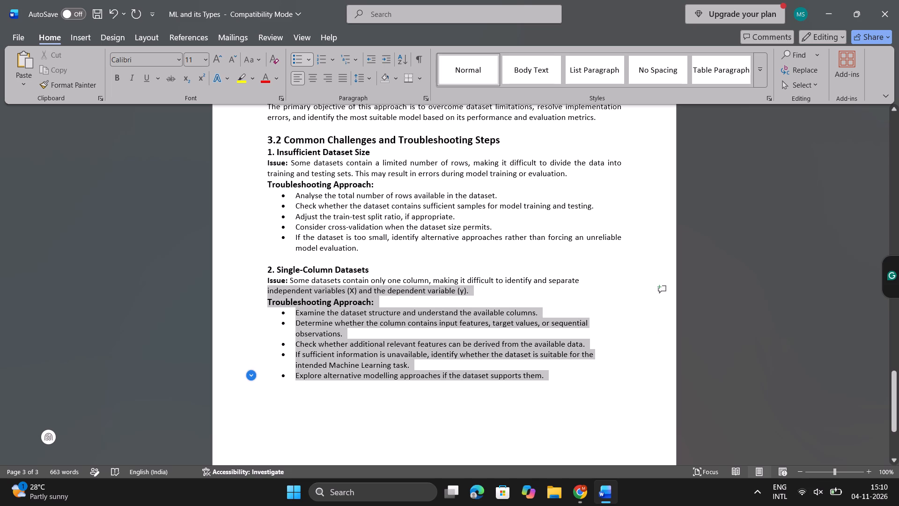
{"action": "left_click_drag", "start_coordinate": [252, 290], "coordinate": [251, 284]}
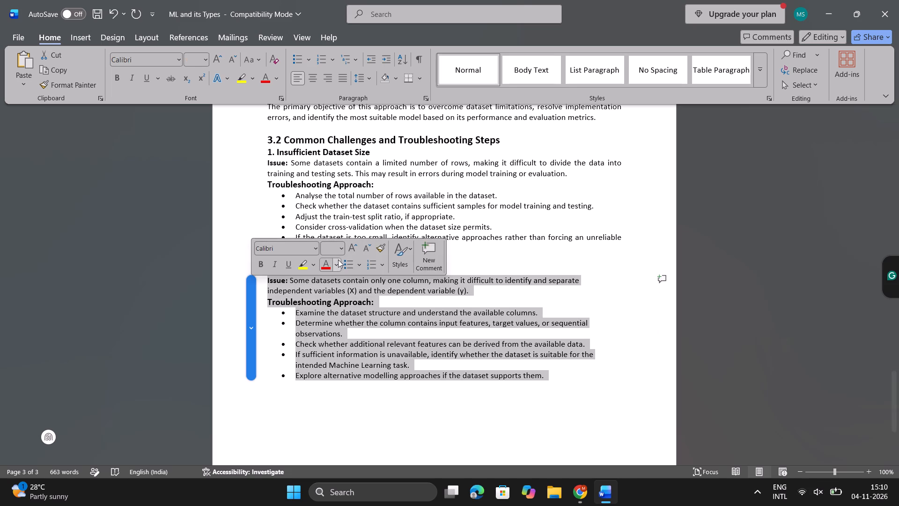
{"action": "left_click", "coordinate": [340, 251]}
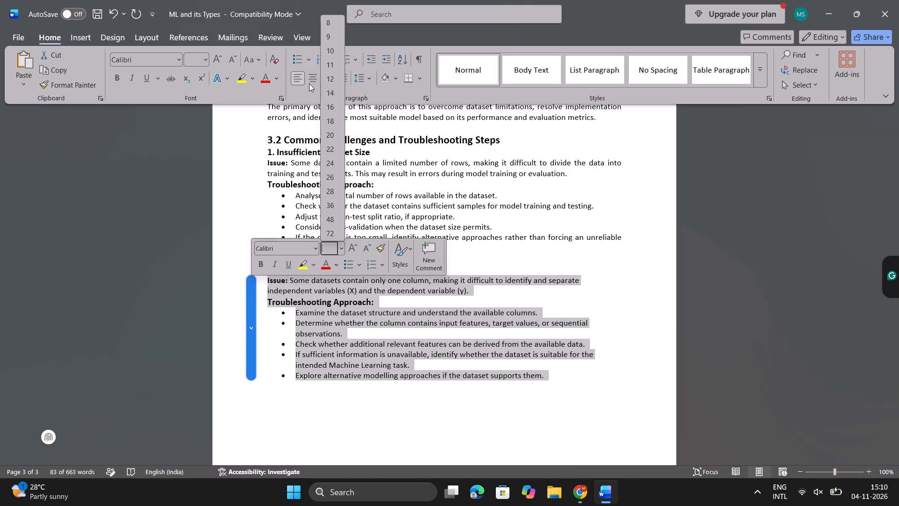
{"action": "left_click", "coordinate": [488, 310]}
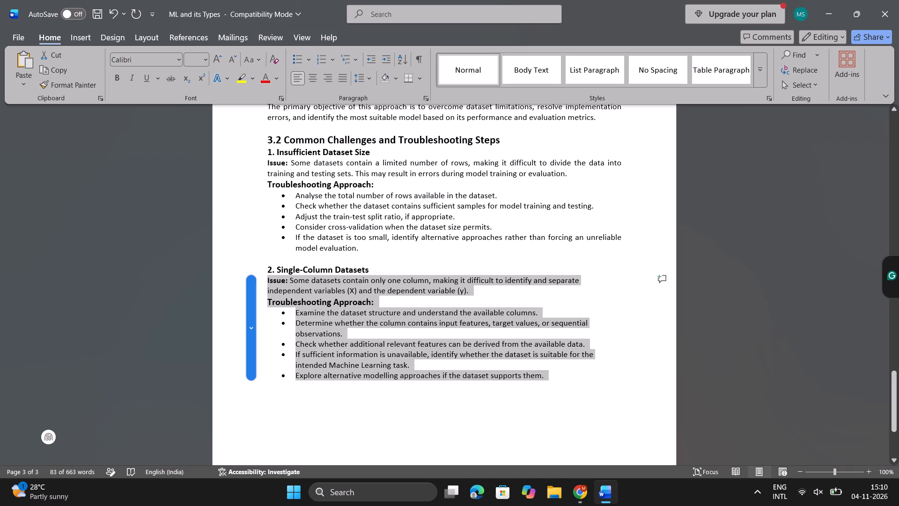
{"action": "left_click", "coordinate": [339, 73]}
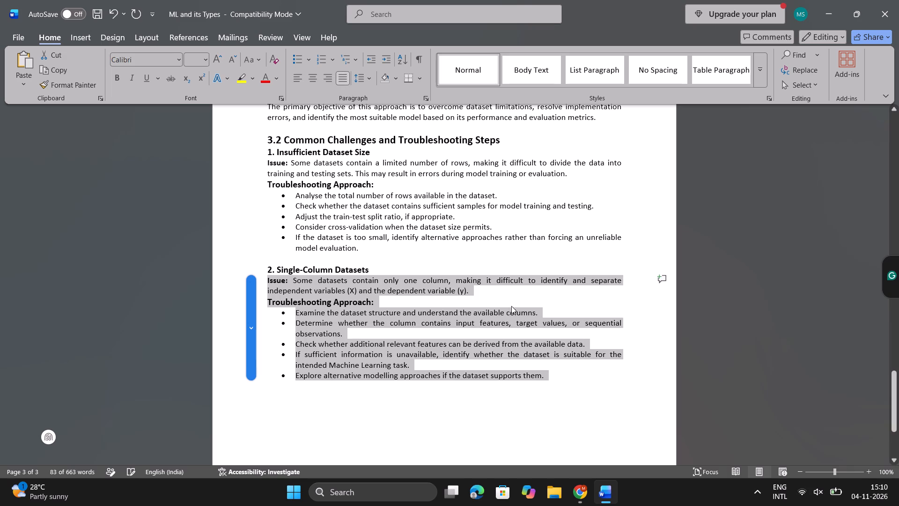
{"action": "left_click", "coordinate": [563, 379]}
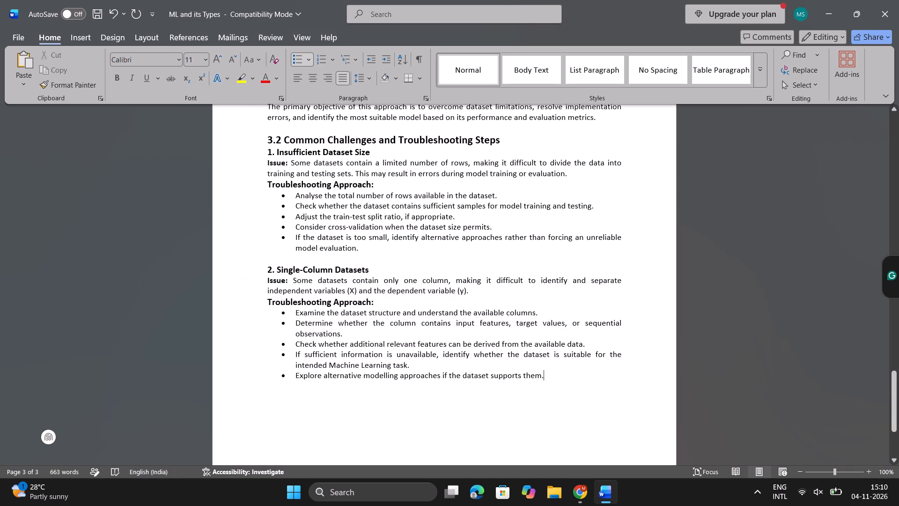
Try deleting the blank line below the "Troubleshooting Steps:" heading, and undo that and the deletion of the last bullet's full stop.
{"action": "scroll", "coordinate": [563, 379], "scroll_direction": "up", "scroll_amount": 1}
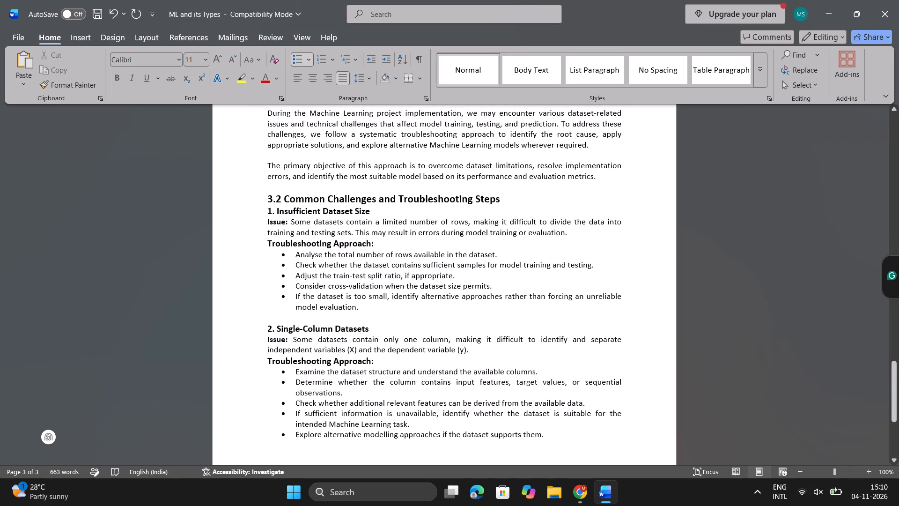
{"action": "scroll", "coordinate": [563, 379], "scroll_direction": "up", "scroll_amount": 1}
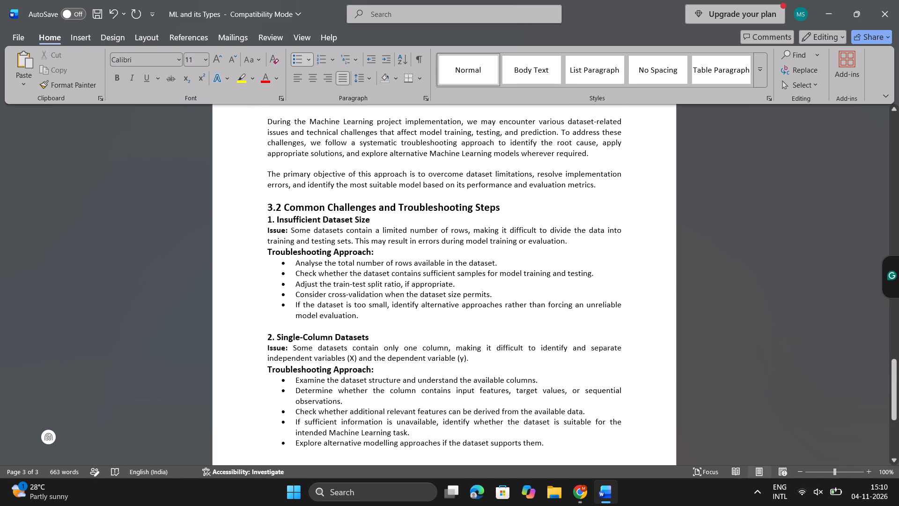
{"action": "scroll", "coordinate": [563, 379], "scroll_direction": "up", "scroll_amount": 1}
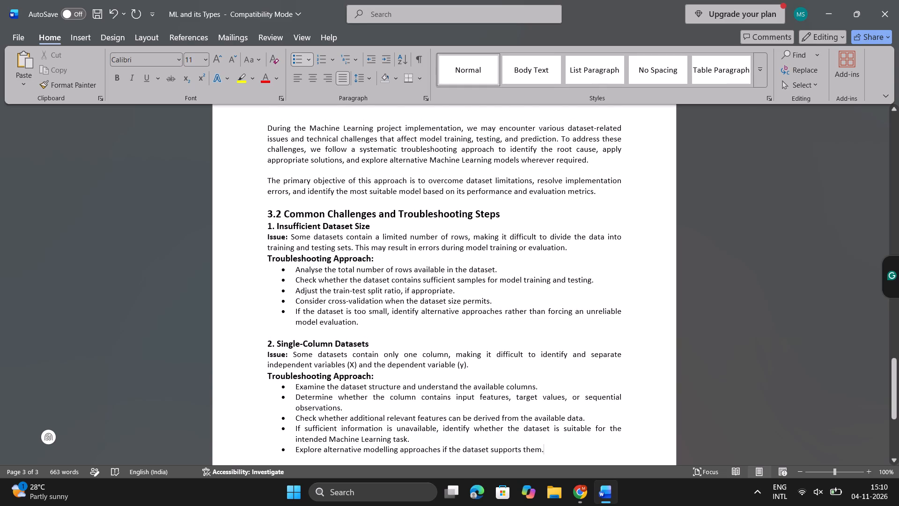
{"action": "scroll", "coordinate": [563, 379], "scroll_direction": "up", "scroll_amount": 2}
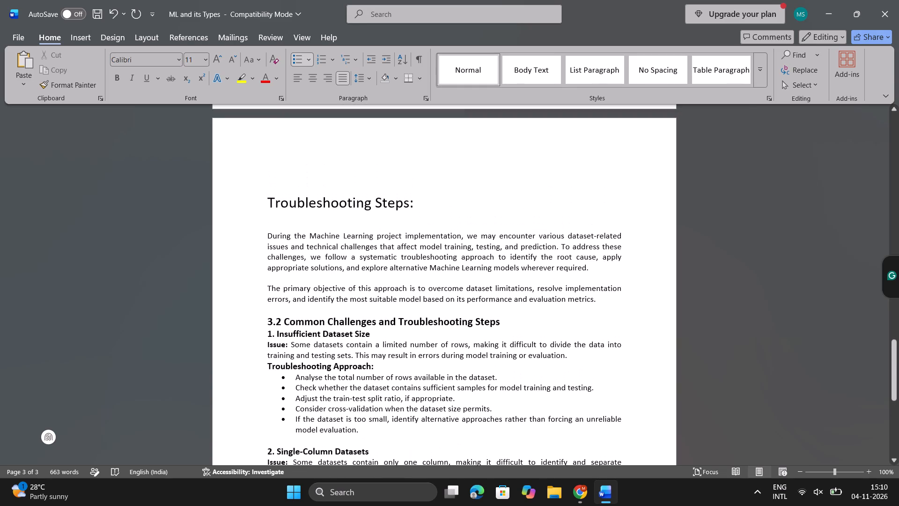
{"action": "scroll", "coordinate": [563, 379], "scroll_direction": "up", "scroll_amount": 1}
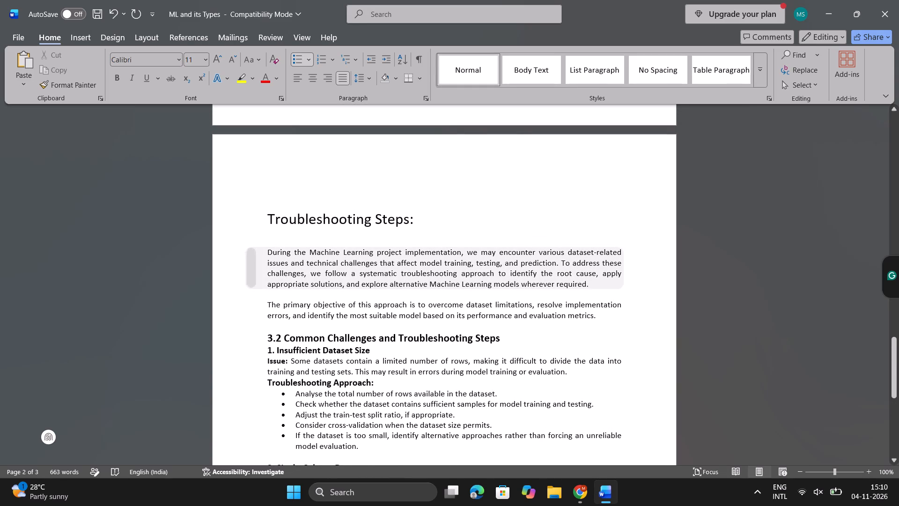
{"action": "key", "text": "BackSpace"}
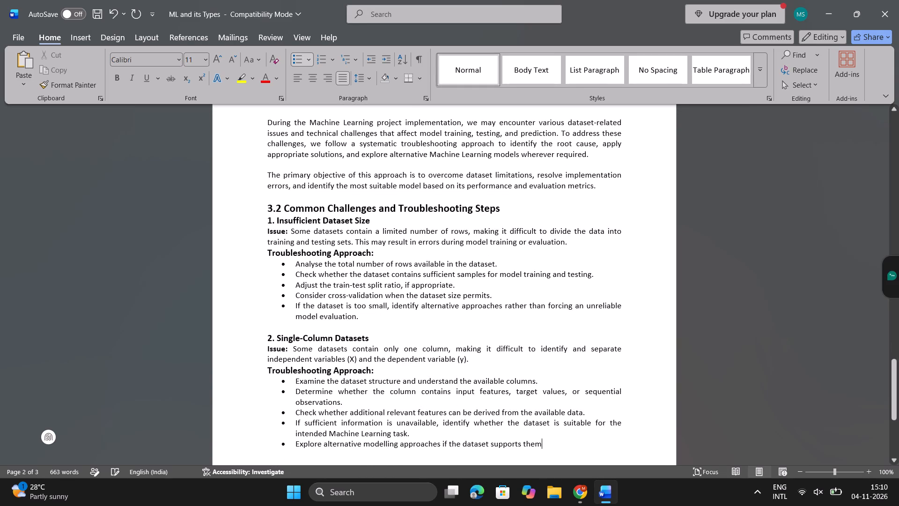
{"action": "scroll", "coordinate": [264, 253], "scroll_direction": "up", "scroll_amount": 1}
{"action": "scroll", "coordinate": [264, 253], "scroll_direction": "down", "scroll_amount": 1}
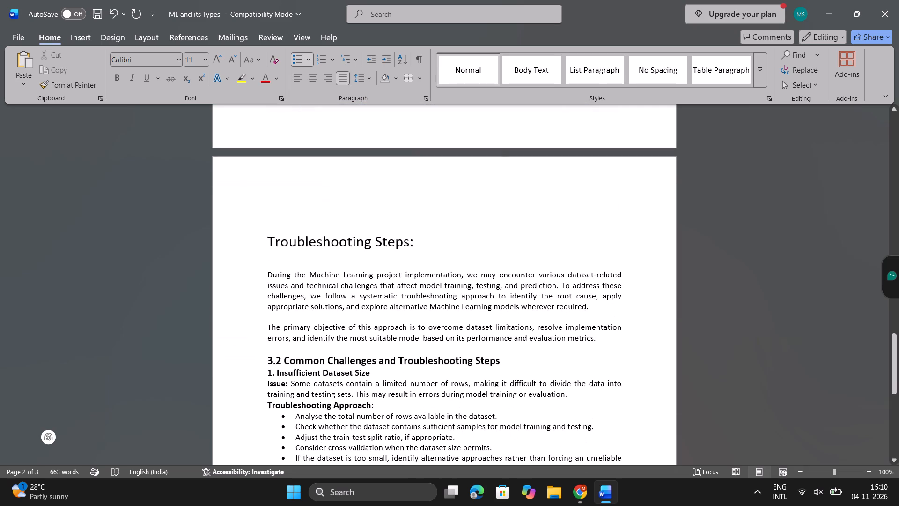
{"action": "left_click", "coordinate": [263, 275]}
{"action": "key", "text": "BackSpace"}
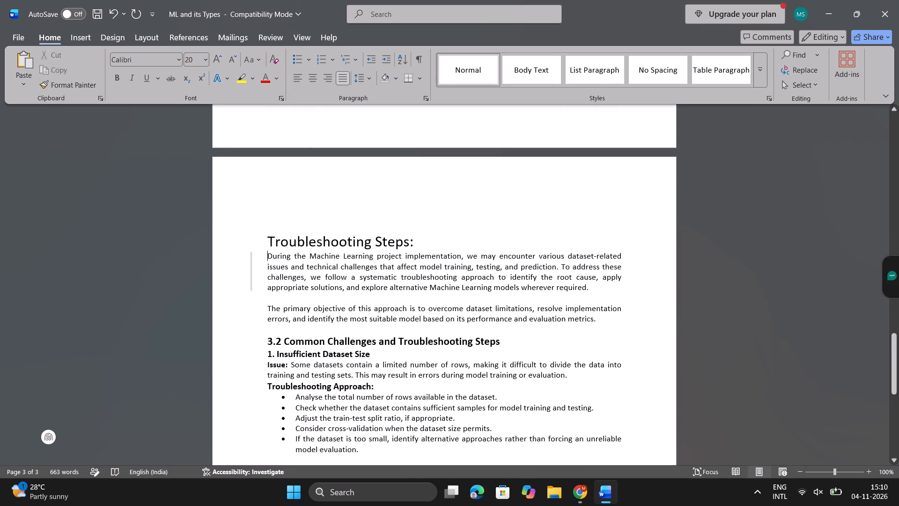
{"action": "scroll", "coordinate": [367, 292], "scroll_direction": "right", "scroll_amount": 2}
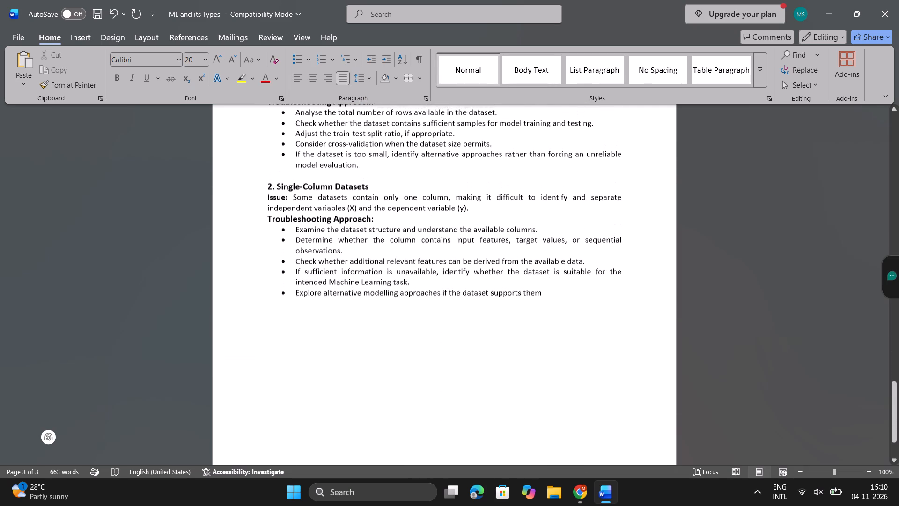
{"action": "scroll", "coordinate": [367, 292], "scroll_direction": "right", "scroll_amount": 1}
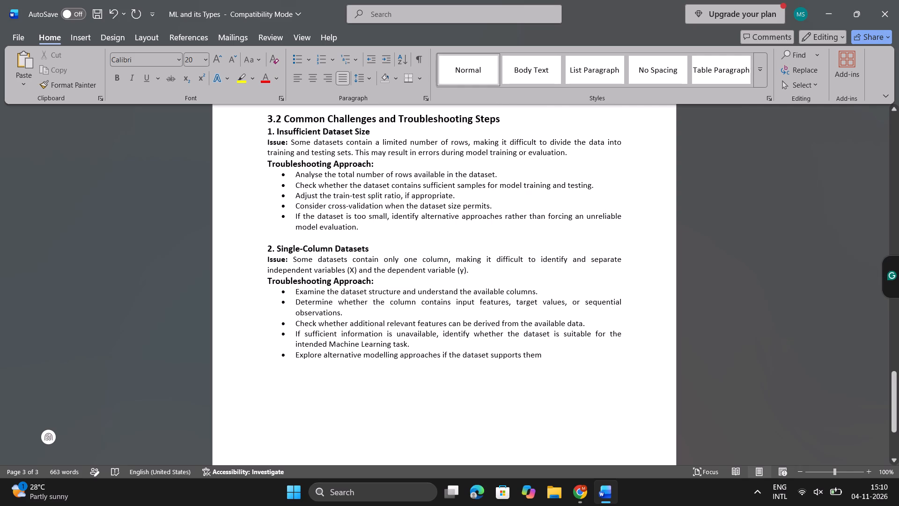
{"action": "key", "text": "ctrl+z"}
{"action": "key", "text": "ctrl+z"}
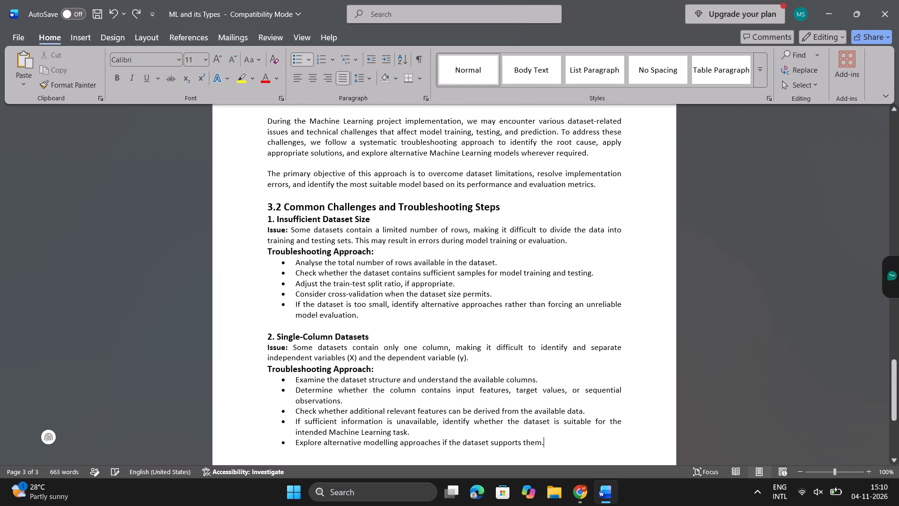
Remove the blank line between the "Troubleshooting Steps:" heading and its introductory paragraph.
{"action": "scroll", "coordinate": [367, 292], "scroll_direction": "up", "scroll_amount": 1}
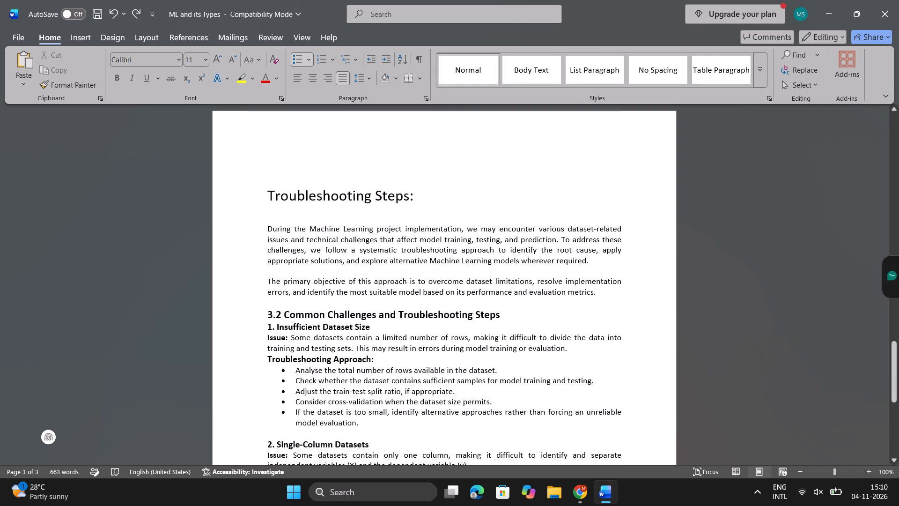
{"action": "left_click", "coordinate": [265, 226]}
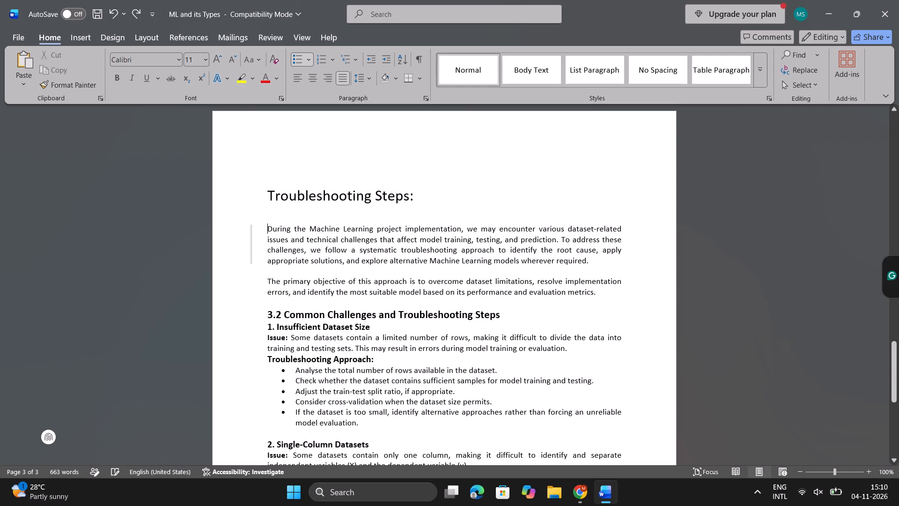
{"action": "key", "text": "BackSpace"}
{"action": "scroll", "coordinate": [377, 306], "scroll_direction": "down", "scroll_amount": 1}
{"action": "scroll", "coordinate": [377, 306], "scroll_direction": "up", "scroll_amount": 1}
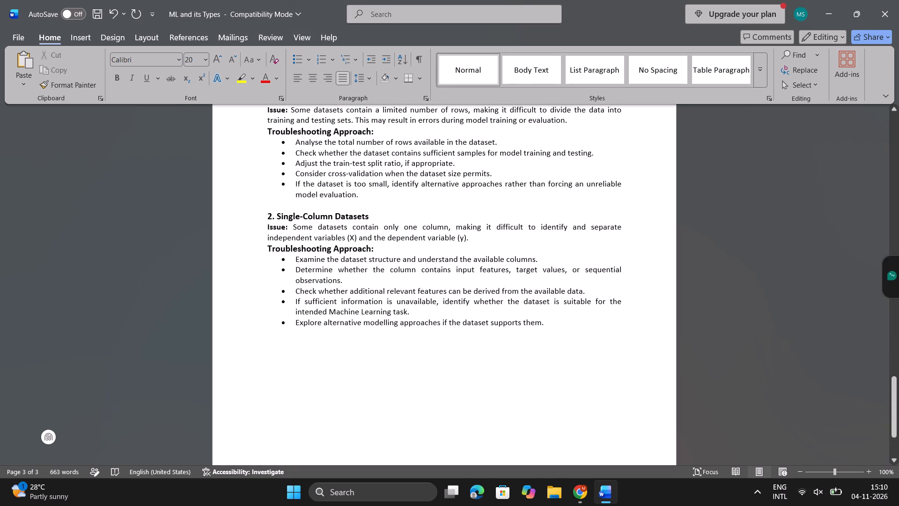
Review the document's layout from the Single-Column Datasets section back through the workflow diagram and workflow steps, comparing it with the troubleshooting page.
{"action": "left_click_drag", "start_coordinate": [550, 323], "coordinate": [260, 226]}
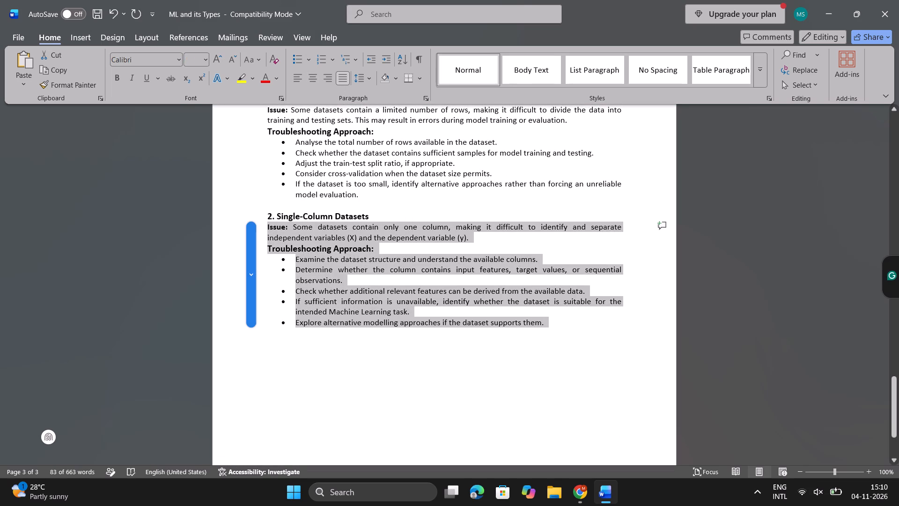
{"action": "left_click", "coordinate": [437, 402]}
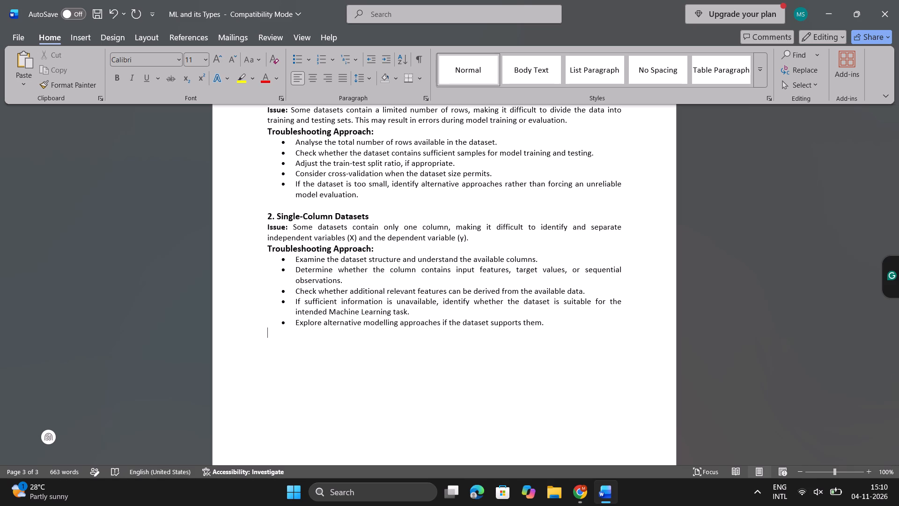
{"action": "scroll", "coordinate": [437, 402], "scroll_direction": "up", "scroll_amount": 2}
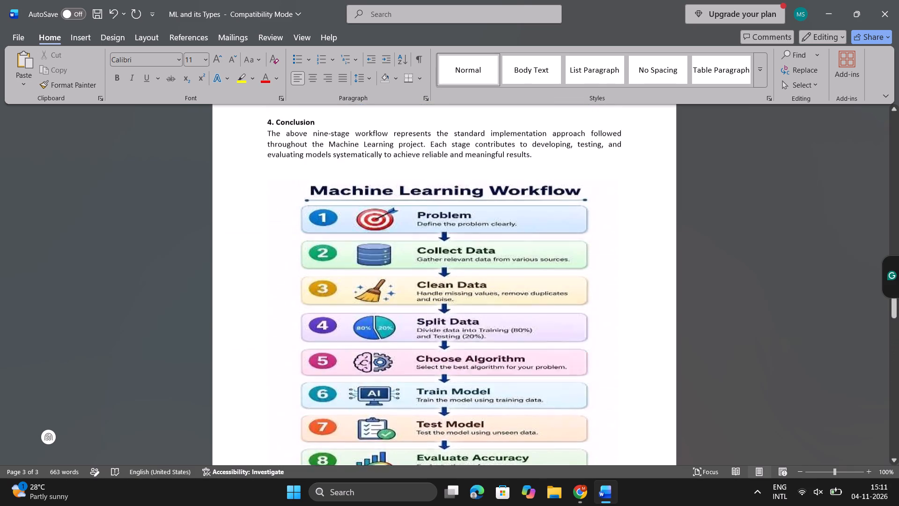
{"action": "scroll", "coordinate": [437, 402], "scroll_direction": "up", "scroll_amount": 5}
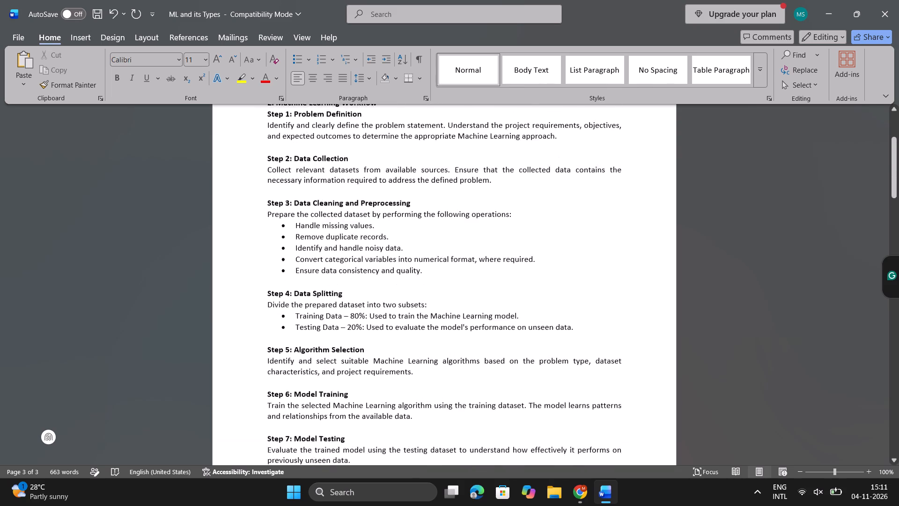
{"action": "scroll", "coordinate": [437, 402], "scroll_direction": "up", "scroll_amount": 1}
{"action": "scroll", "coordinate": [437, 402], "scroll_direction": "down", "scroll_amount": 6}
{"action": "scroll", "coordinate": [437, 402], "scroll_direction": "right", "scroll_amount": 1}
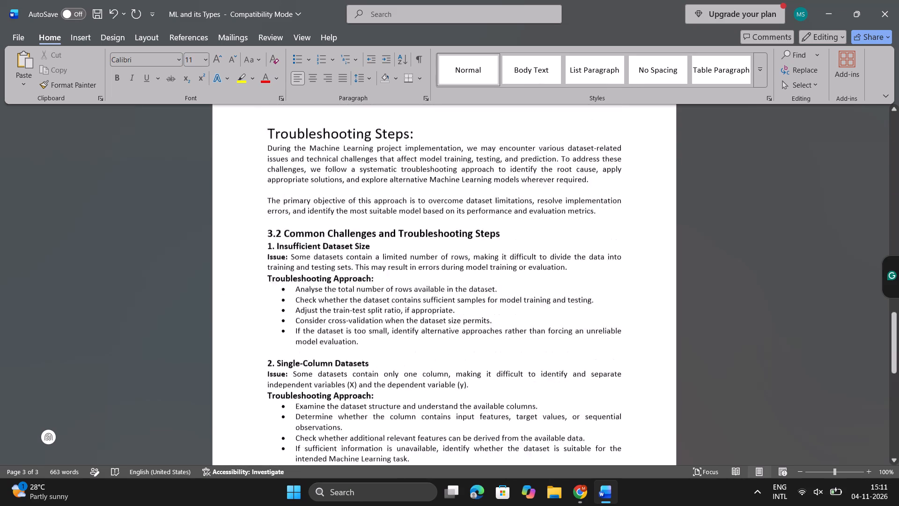
{"action": "scroll", "coordinate": [437, 402], "scroll_direction": "right", "scroll_amount": 1}
{"action": "scroll", "coordinate": [437, 402], "scroll_direction": "down", "scroll_amount": 1}
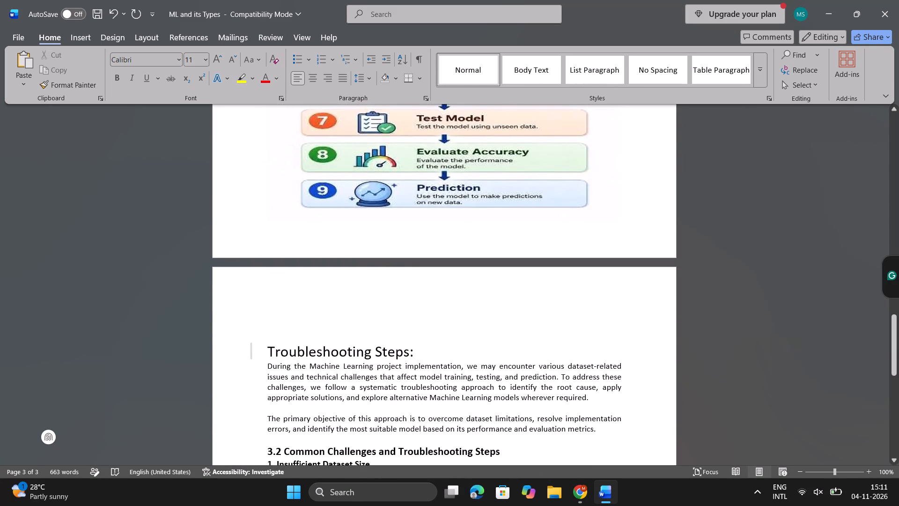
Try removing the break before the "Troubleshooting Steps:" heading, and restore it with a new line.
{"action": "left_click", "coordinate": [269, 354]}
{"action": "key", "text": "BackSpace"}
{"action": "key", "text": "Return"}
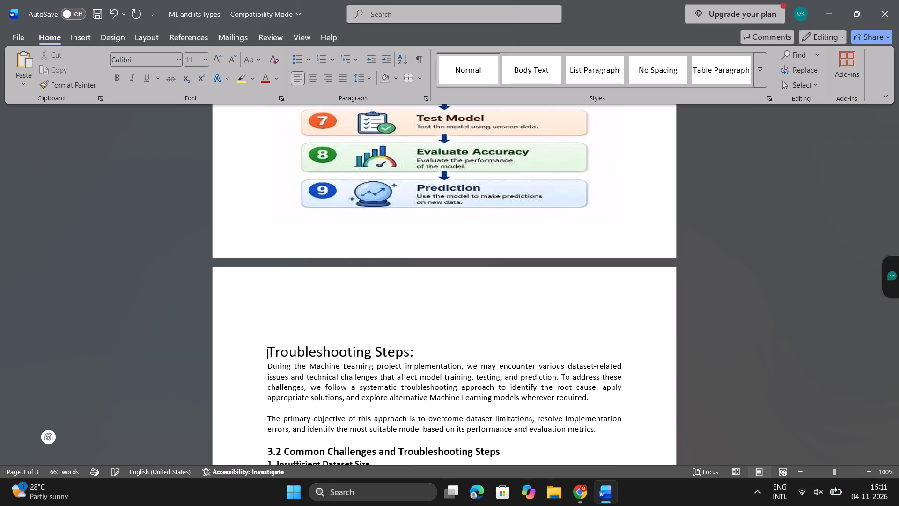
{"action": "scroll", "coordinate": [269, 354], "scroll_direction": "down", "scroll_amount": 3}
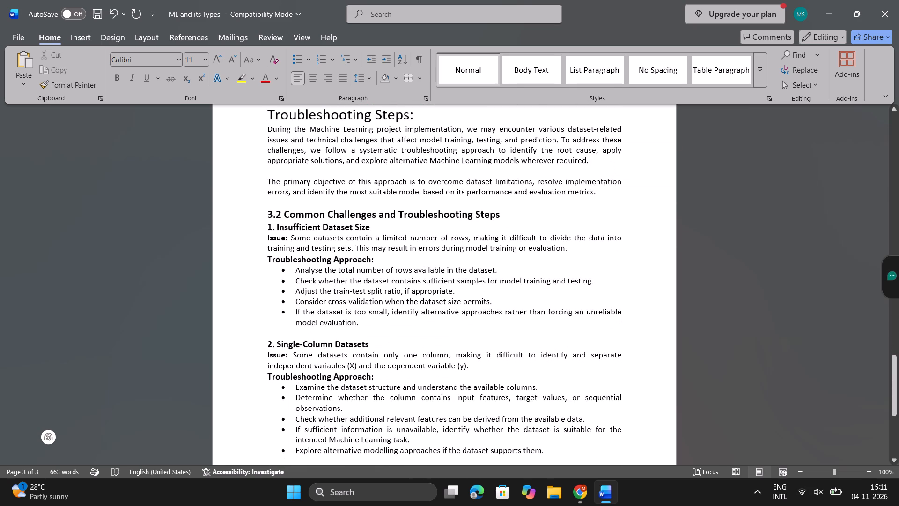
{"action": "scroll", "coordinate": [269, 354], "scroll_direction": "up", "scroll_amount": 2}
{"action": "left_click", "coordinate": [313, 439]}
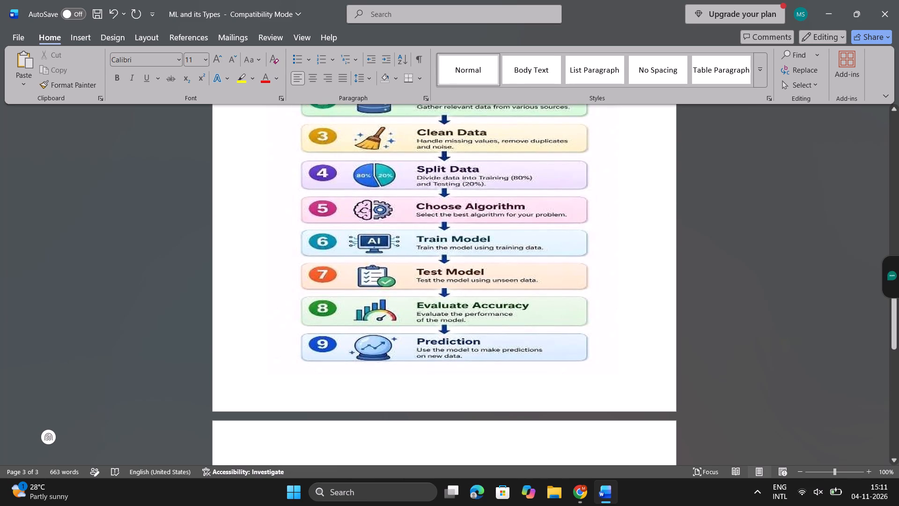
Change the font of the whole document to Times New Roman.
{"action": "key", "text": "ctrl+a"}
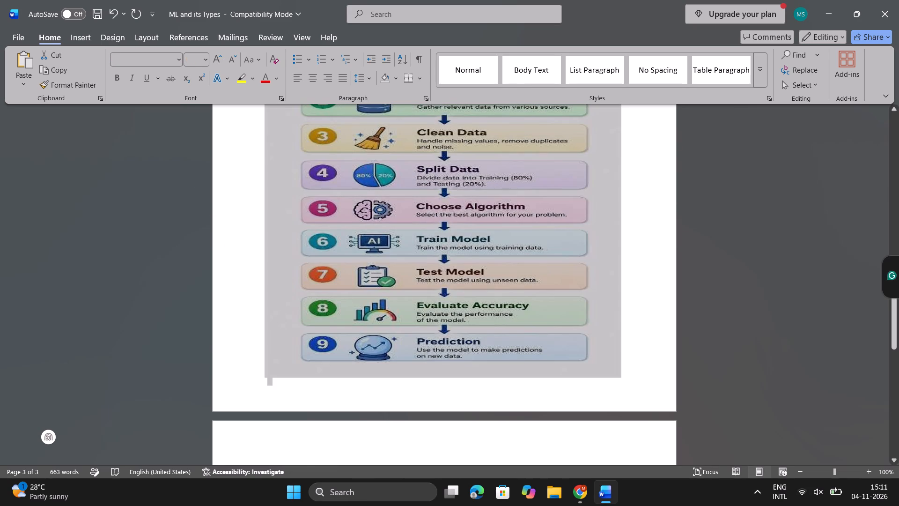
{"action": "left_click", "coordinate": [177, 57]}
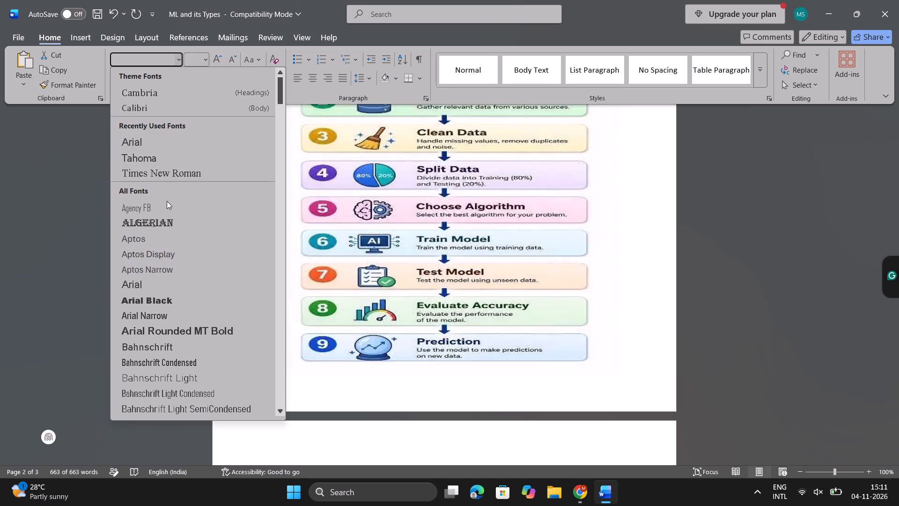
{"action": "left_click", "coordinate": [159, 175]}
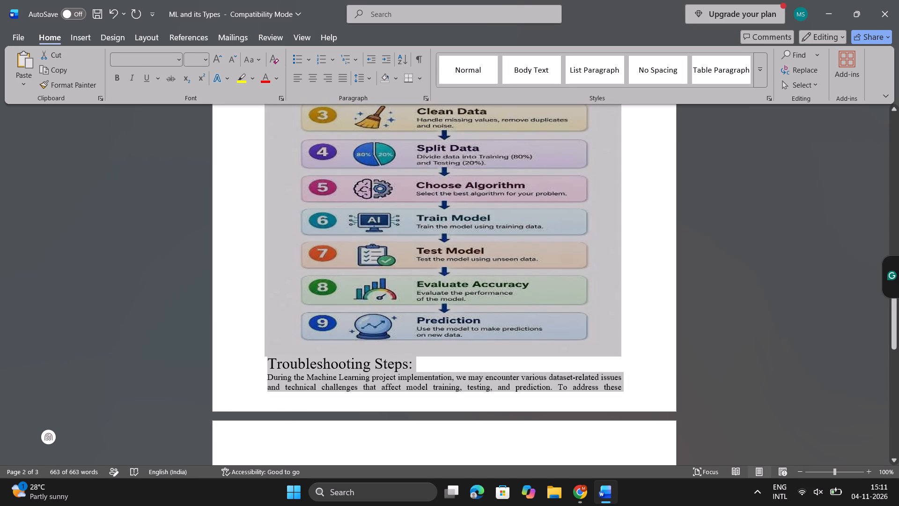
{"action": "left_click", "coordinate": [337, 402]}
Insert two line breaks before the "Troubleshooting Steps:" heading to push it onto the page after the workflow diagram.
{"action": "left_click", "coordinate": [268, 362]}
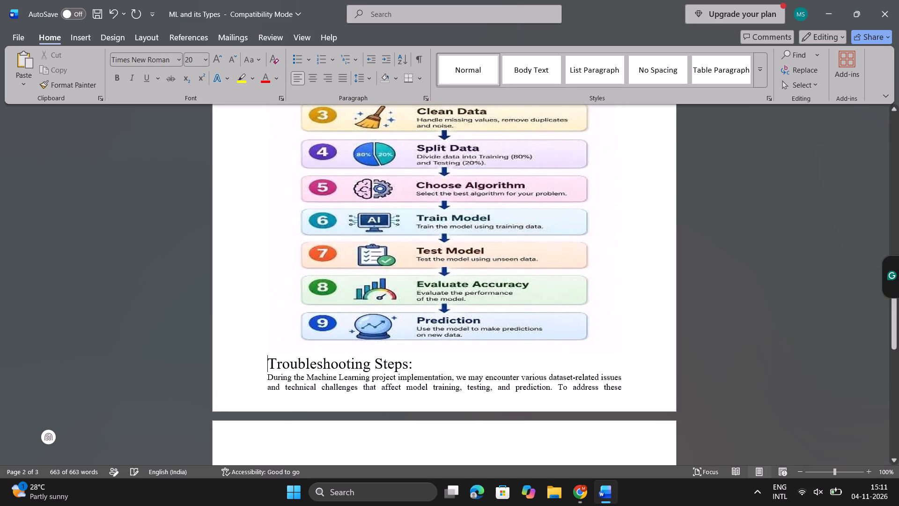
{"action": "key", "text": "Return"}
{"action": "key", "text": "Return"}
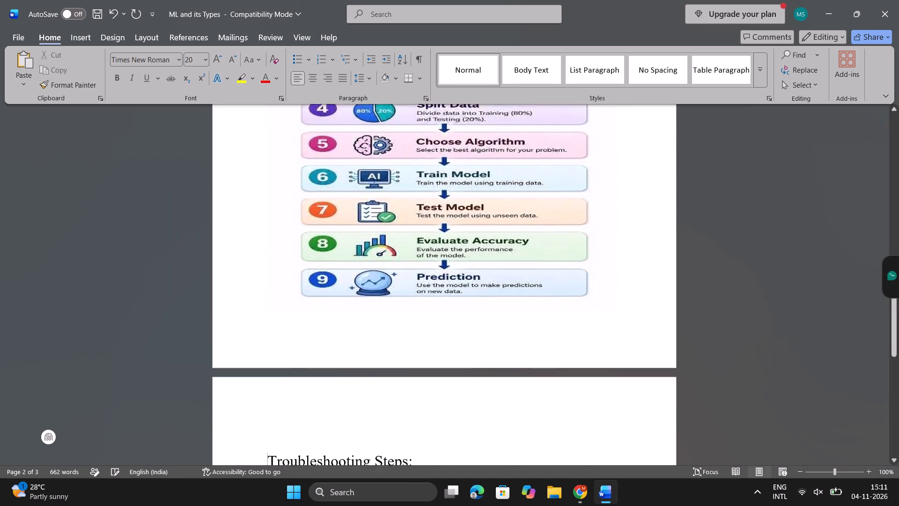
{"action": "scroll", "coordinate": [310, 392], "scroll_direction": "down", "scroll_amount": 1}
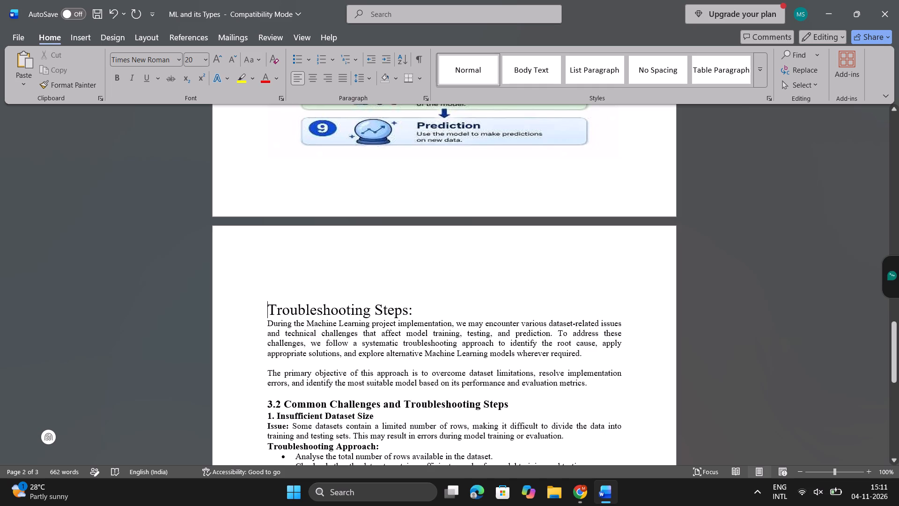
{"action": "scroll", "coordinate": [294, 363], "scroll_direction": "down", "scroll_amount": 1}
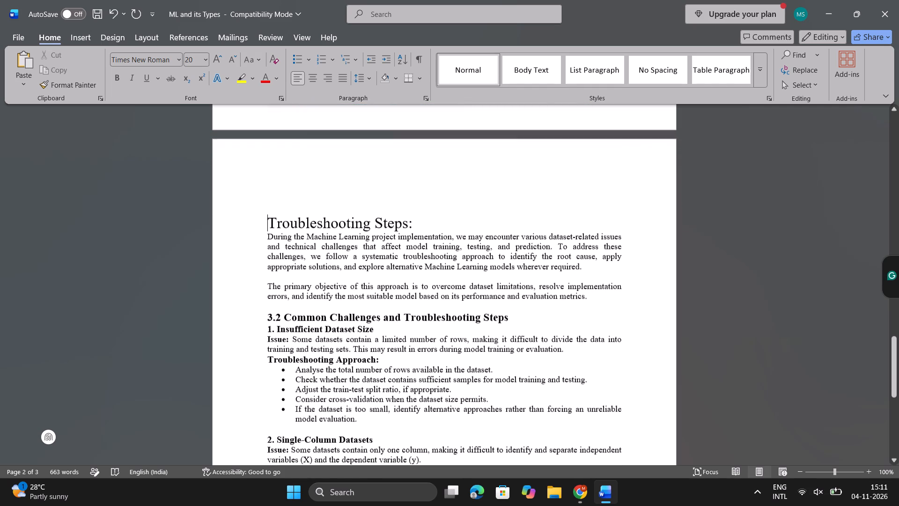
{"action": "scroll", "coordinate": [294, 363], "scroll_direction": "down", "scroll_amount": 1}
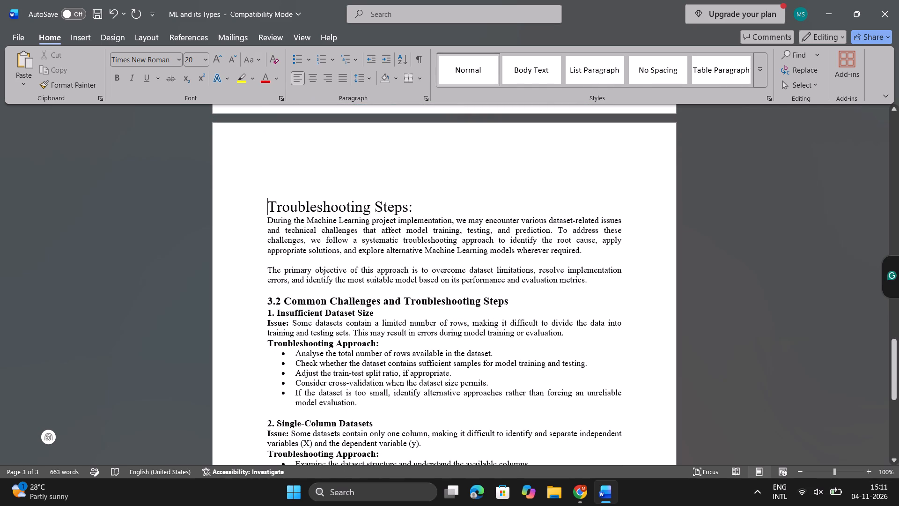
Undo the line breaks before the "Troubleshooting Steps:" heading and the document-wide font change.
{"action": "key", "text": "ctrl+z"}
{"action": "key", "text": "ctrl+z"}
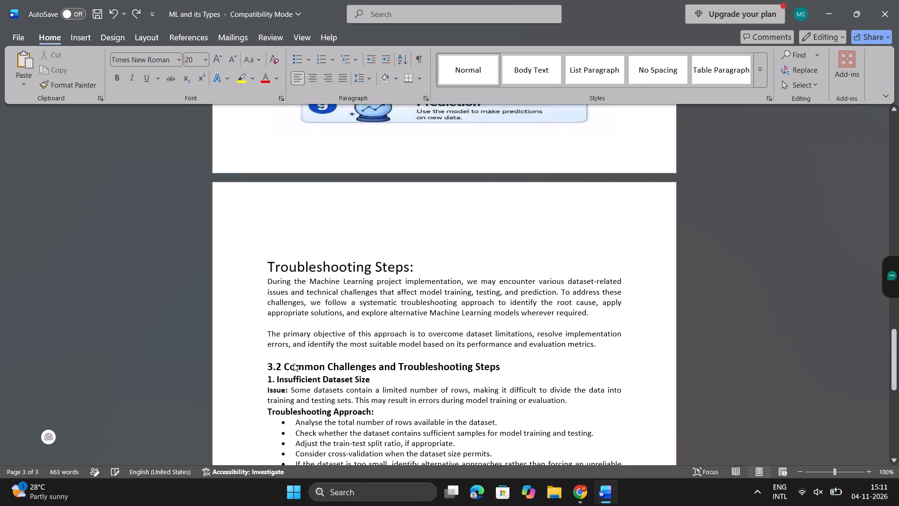
Set the font size of the two introductory paragraphs under the "Troubleshooting Steps:" heading to 12.
{"action": "left_click", "coordinate": [503, 262]}
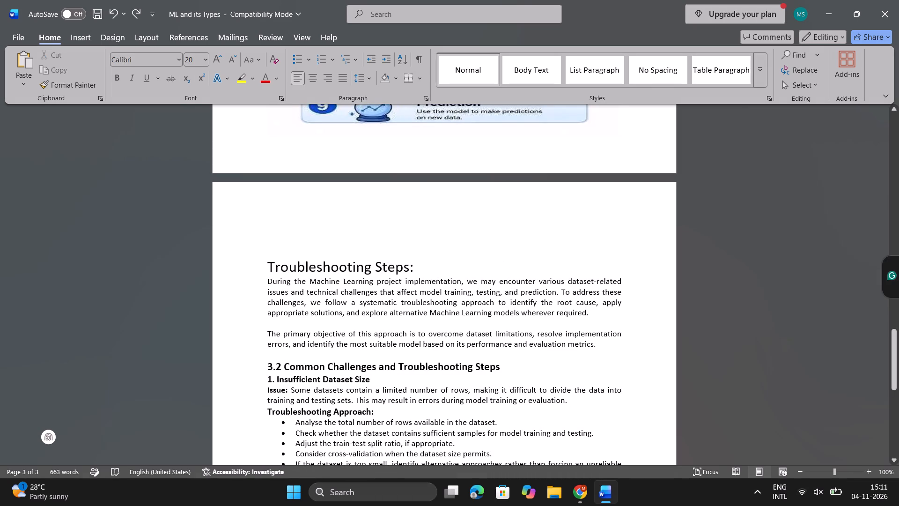
{"action": "left_click_drag", "start_coordinate": [602, 344], "coordinate": [262, 277]}
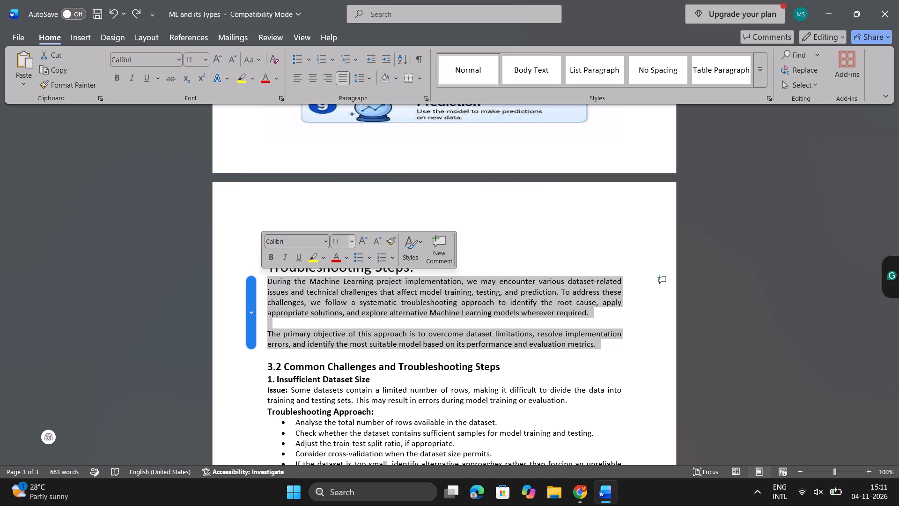
{"action": "left_click", "coordinate": [353, 240]}
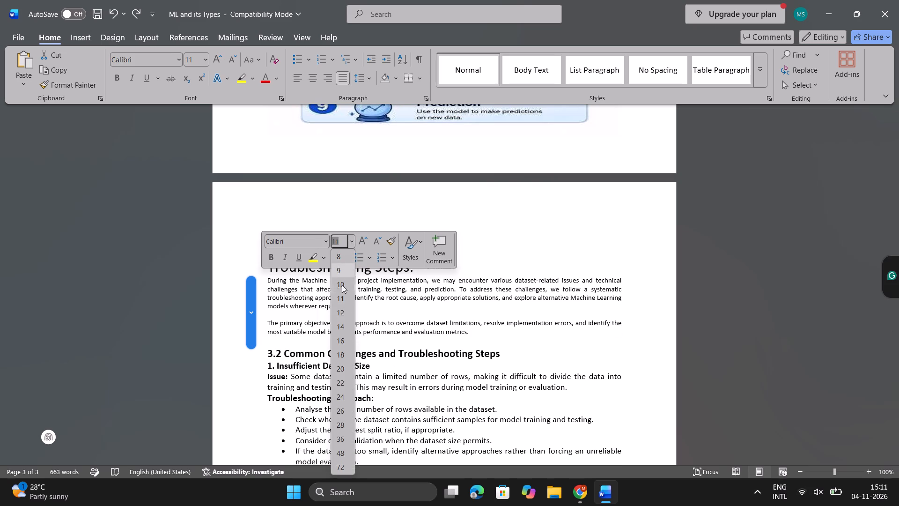
{"action": "left_click", "coordinate": [342, 313]}
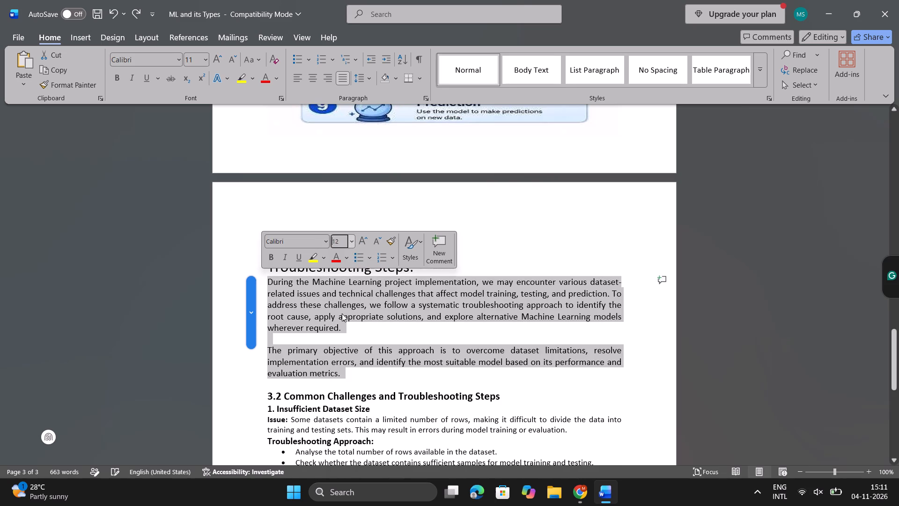
{"action": "left_click", "coordinate": [394, 331]}
Set the font size of all the Troubleshooting Approach bullets under "2. Single-Column Datasets" to 12.
{"action": "scroll", "coordinate": [394, 331], "scroll_direction": "down", "scroll_amount": 1}
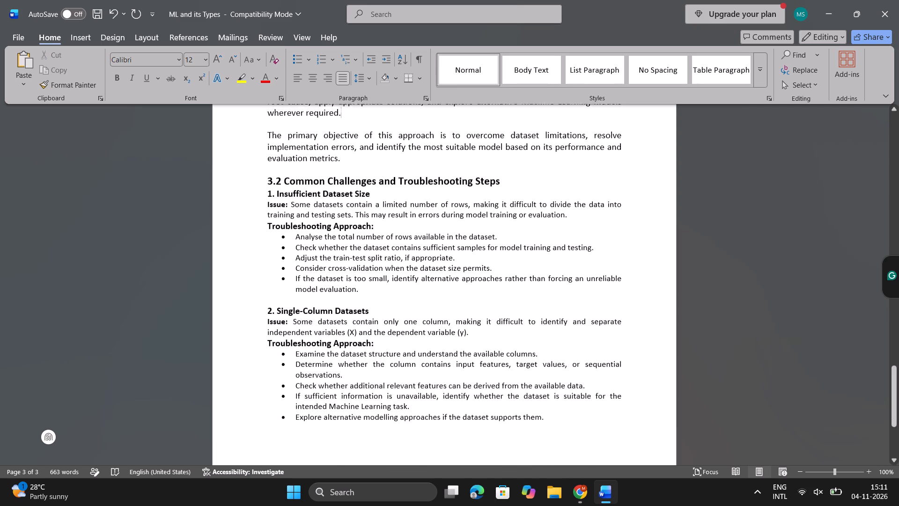
{"action": "scroll", "coordinate": [394, 331], "scroll_direction": "down", "scroll_amount": 1}
{"action": "left_click_drag", "start_coordinate": [550, 402], "coordinate": [437, 384]}
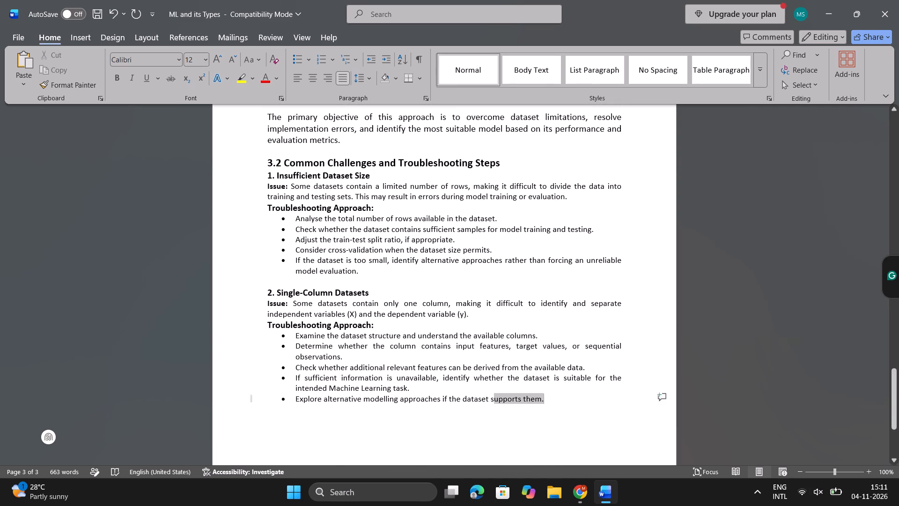
{"action": "left_click_drag", "start_coordinate": [437, 384], "coordinate": [293, 335]}
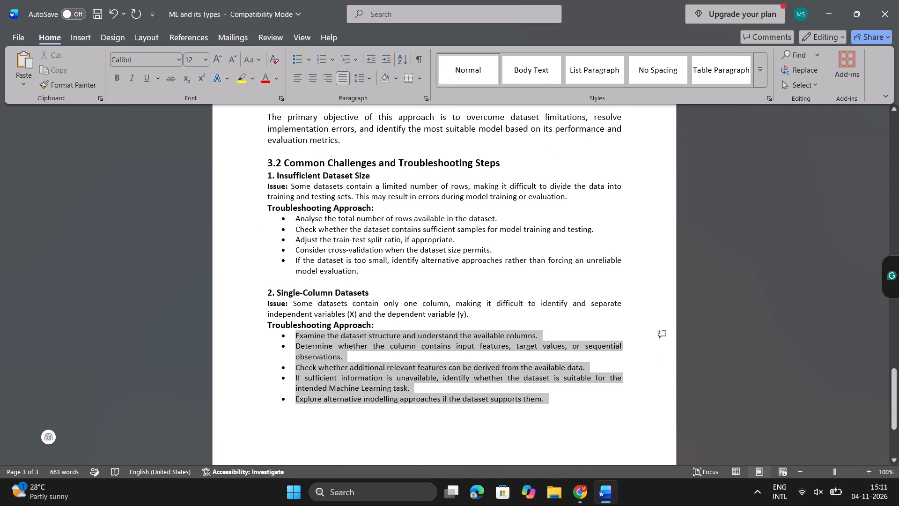
{"action": "left_click_drag", "start_coordinate": [293, 335], "coordinate": [293, 335]}
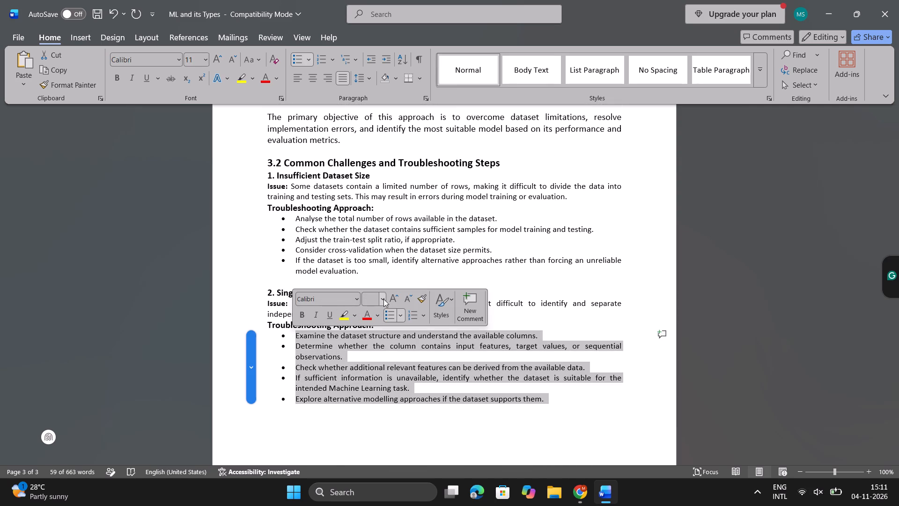
{"action": "left_click", "coordinate": [379, 296]}
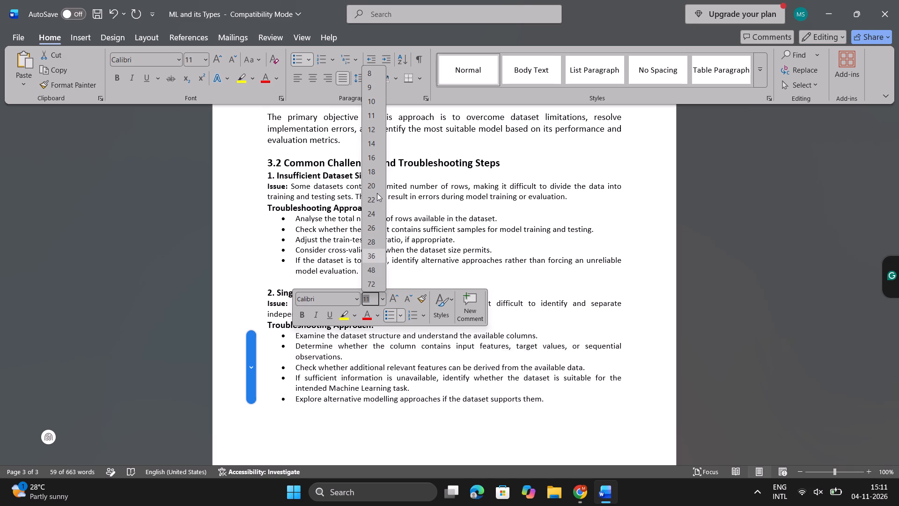
{"action": "left_click", "coordinate": [371, 125]}
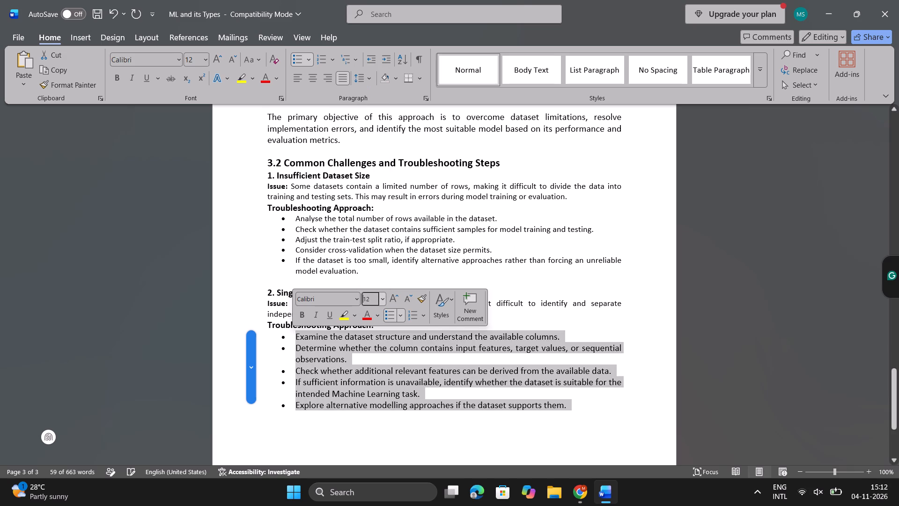
{"action": "left_click", "coordinate": [421, 312]}
{"action": "left_click", "coordinate": [469, 438]}
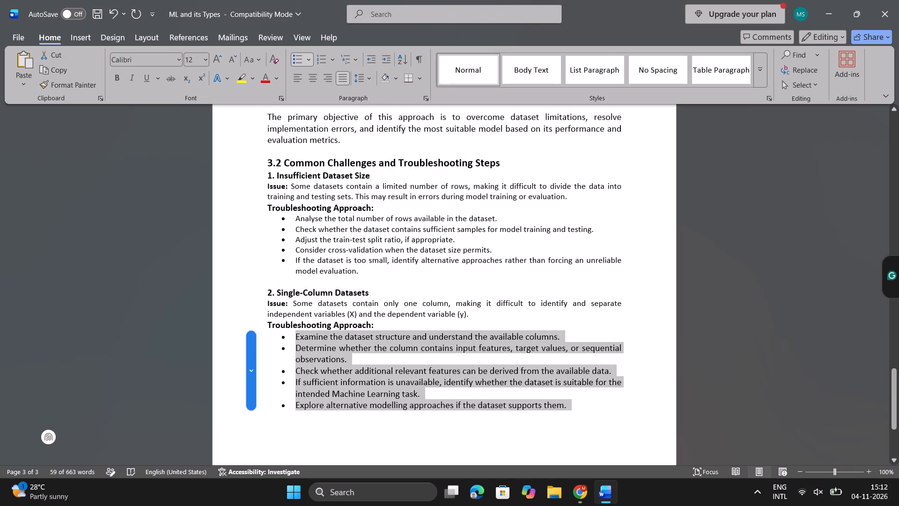
Set the font size of the Issue paragraph under "2. Single-Column Datasets" to 12.
{"action": "left_click_drag", "start_coordinate": [481, 318], "coordinate": [331, 303]}
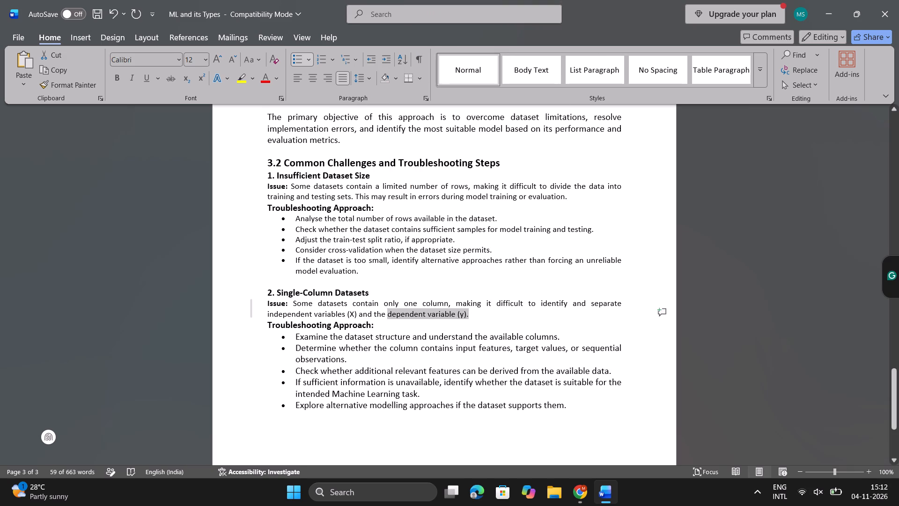
{"action": "left_click_drag", "start_coordinate": [331, 303], "coordinate": [258, 305]}
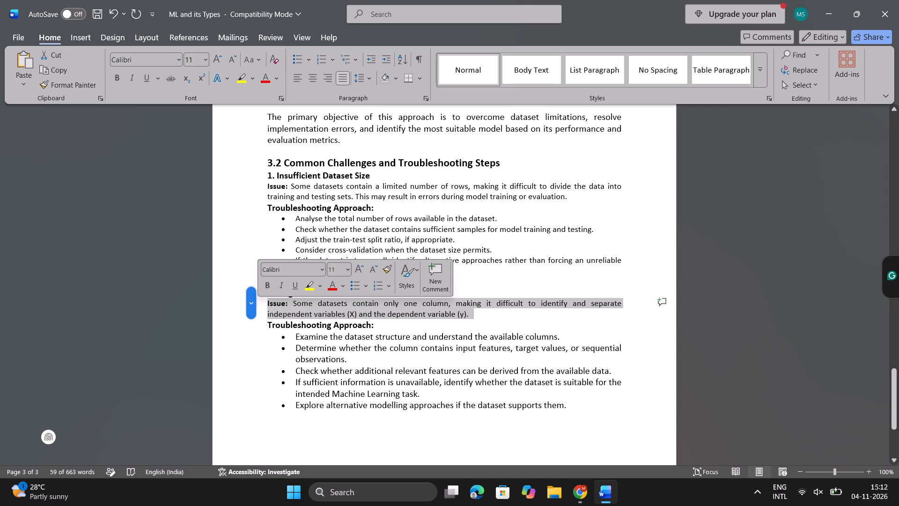
{"action": "left_click", "coordinate": [348, 267]}
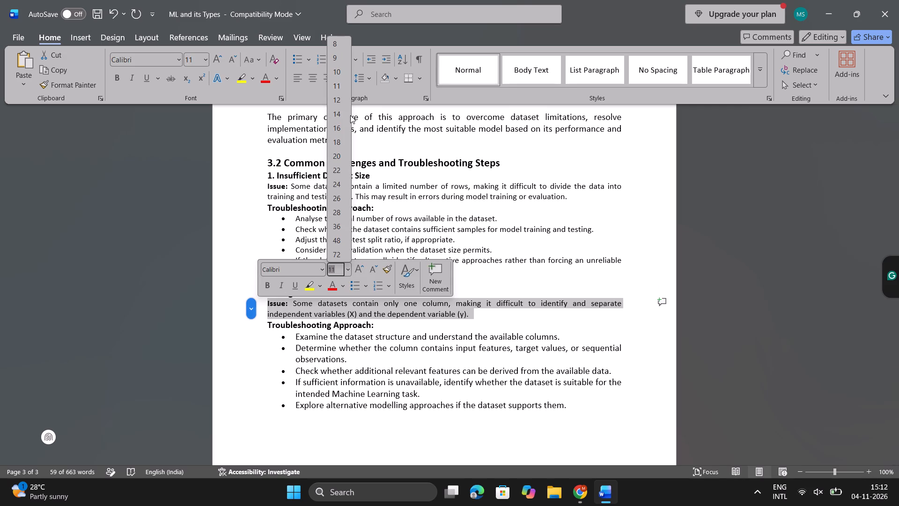
{"action": "left_click", "coordinate": [338, 97]}
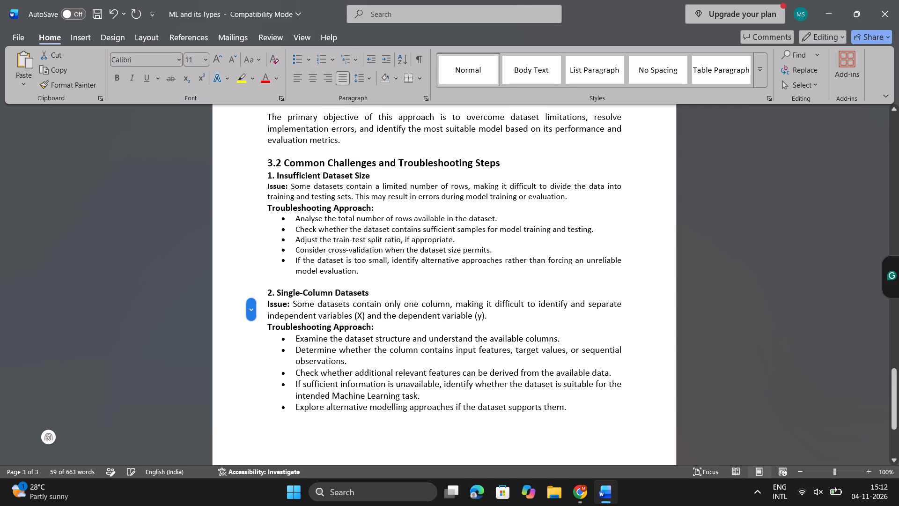
Set the font size of all the Troubleshooting Approach bullets under "1. Insufficient Dataset Size" to 12.
{"action": "left_click_drag", "start_coordinate": [371, 268], "coordinate": [288, 227]}
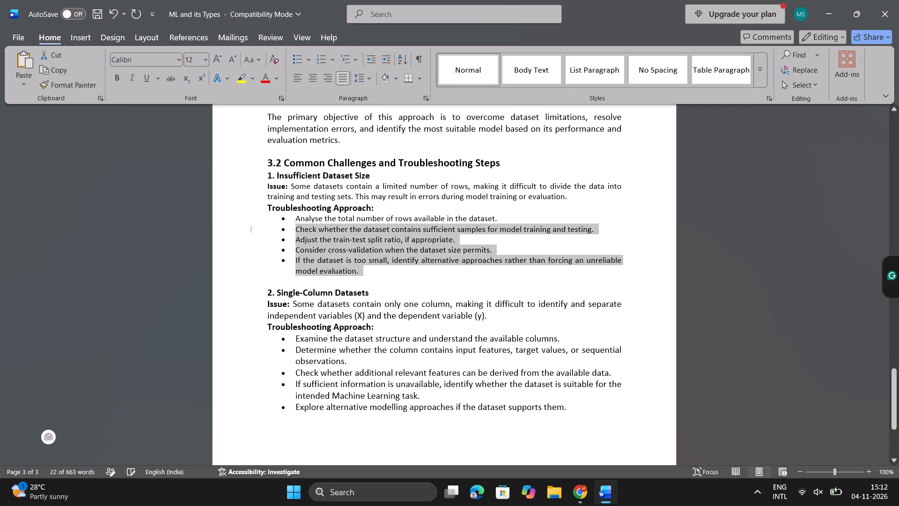
{"action": "left_click_drag", "start_coordinate": [288, 227], "coordinate": [286, 220]}
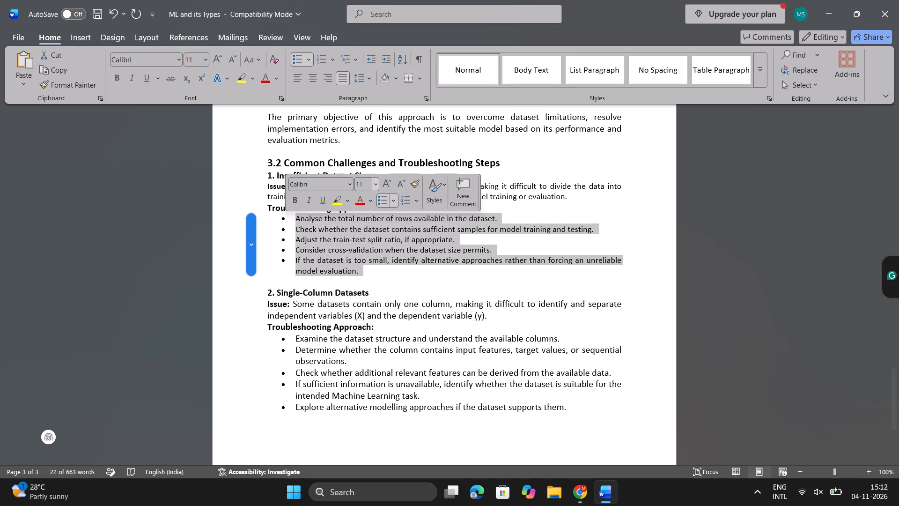
{"action": "left_click", "coordinate": [374, 186]}
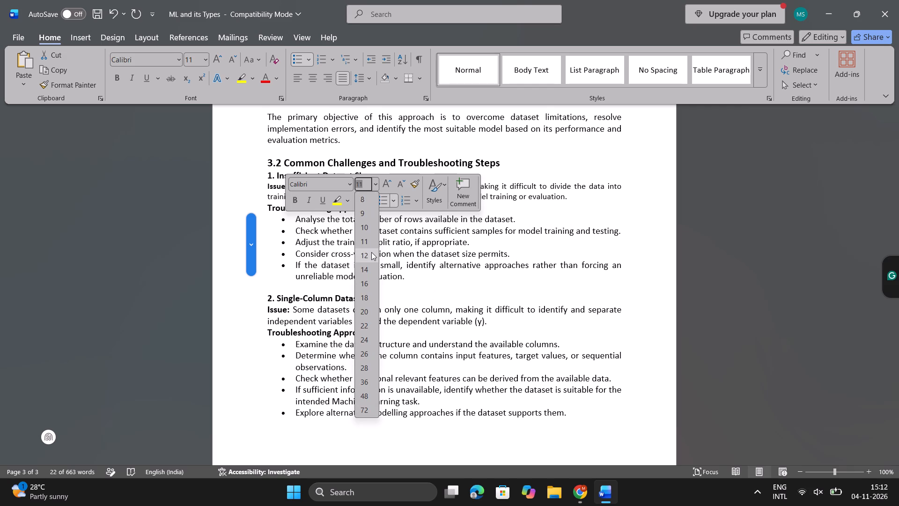
{"action": "left_click", "coordinate": [371, 252]}
{"action": "left_click", "coordinate": [430, 305]}
Set the font size of the Issue paragraph under "1. Insufficient Dataset Size" to 12.
{"action": "scroll", "coordinate": [430, 305], "scroll_direction": "up", "scroll_amount": 1}
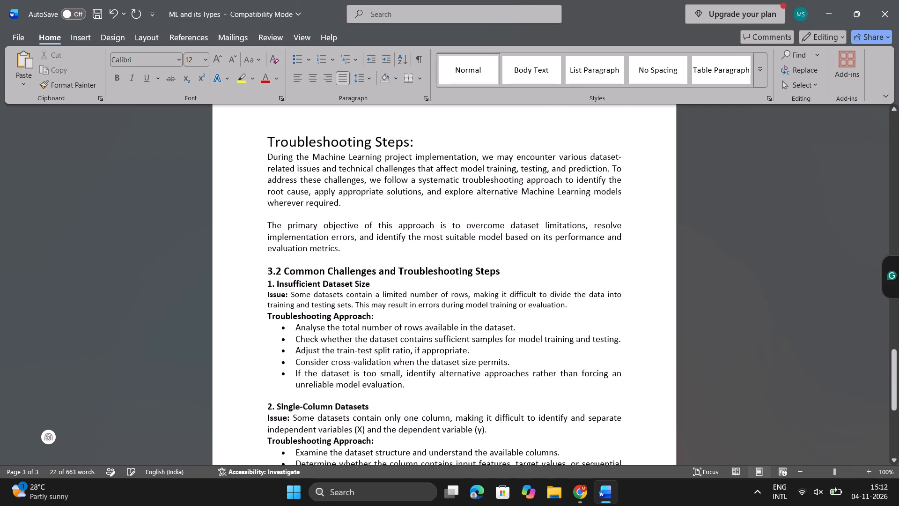
{"action": "scroll", "coordinate": [430, 305], "scroll_direction": "up", "scroll_amount": 1}
{"action": "left_click_drag", "start_coordinate": [571, 313], "coordinate": [505, 305]}
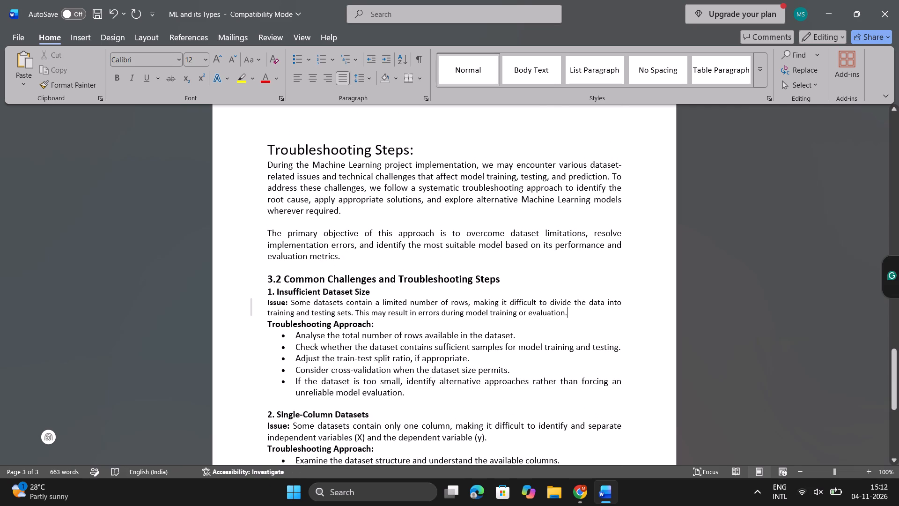
{"action": "left_click_drag", "start_coordinate": [505, 305], "coordinate": [258, 303]}
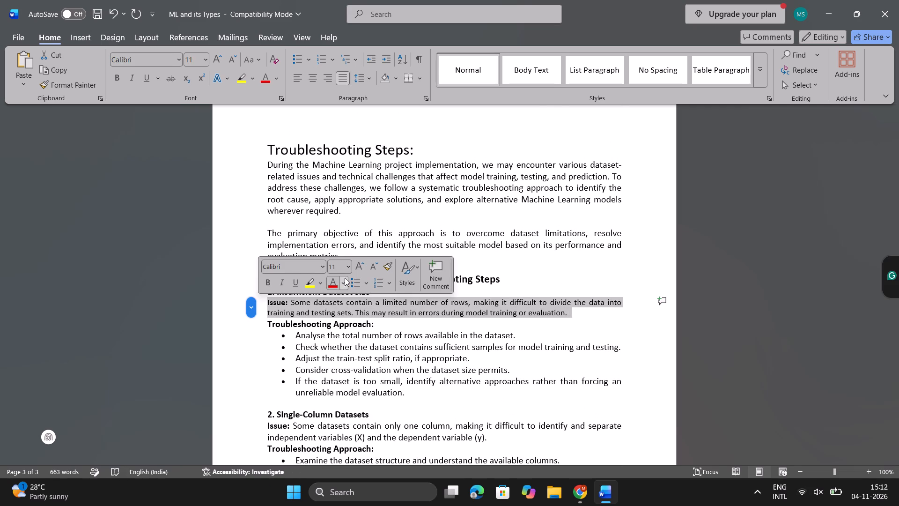
{"action": "left_click", "coordinate": [347, 268]}
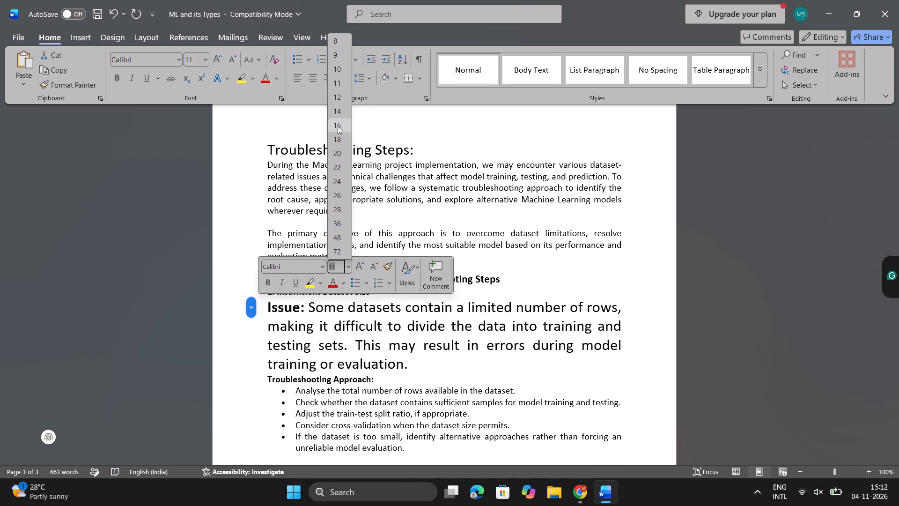
{"action": "left_click", "coordinate": [339, 101]}
{"action": "left_click", "coordinate": [415, 342]}
Undo the recent 12-point font size changes to the intro, Issue paragraphs and bullets on the troubleshooting page.
{"action": "scroll", "coordinate": [415, 342], "scroll_direction": "up", "scroll_amount": 2}
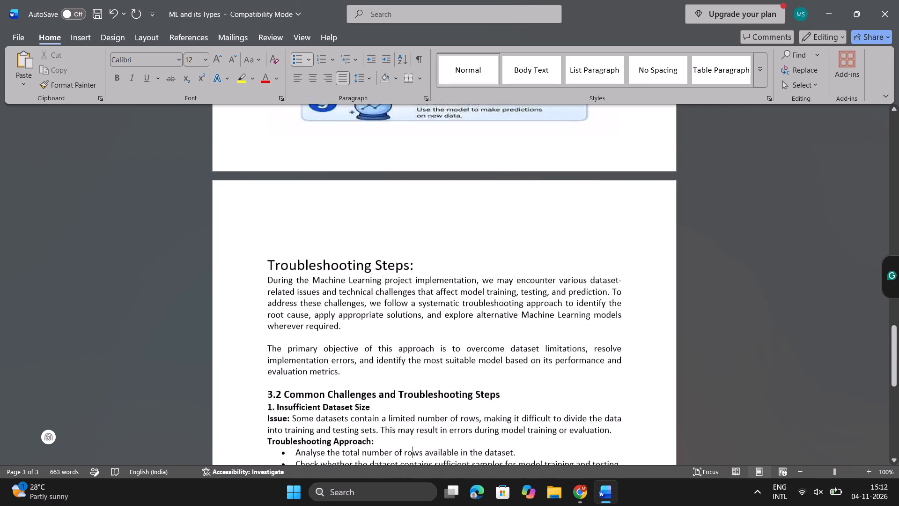
{"action": "scroll", "coordinate": [415, 342], "scroll_direction": "up", "scroll_amount": 3}
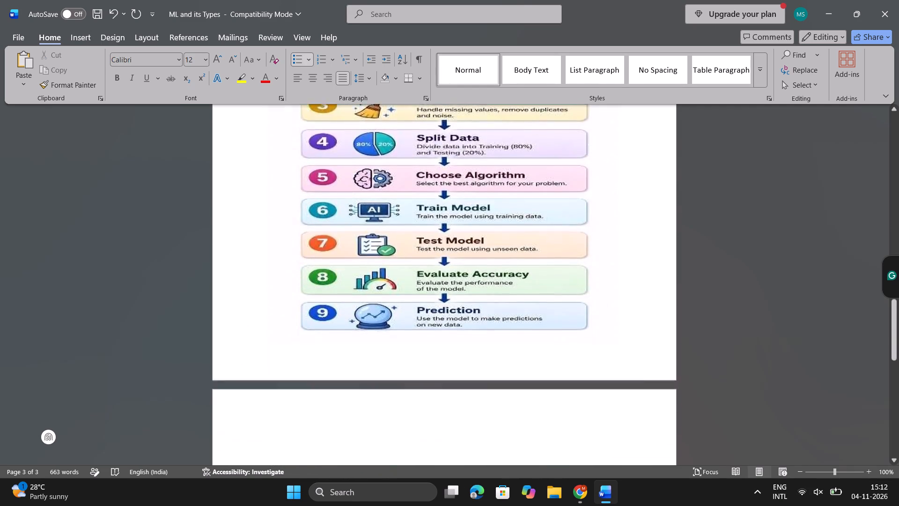
{"action": "scroll", "coordinate": [415, 342], "scroll_direction": "up", "scroll_amount": 1}
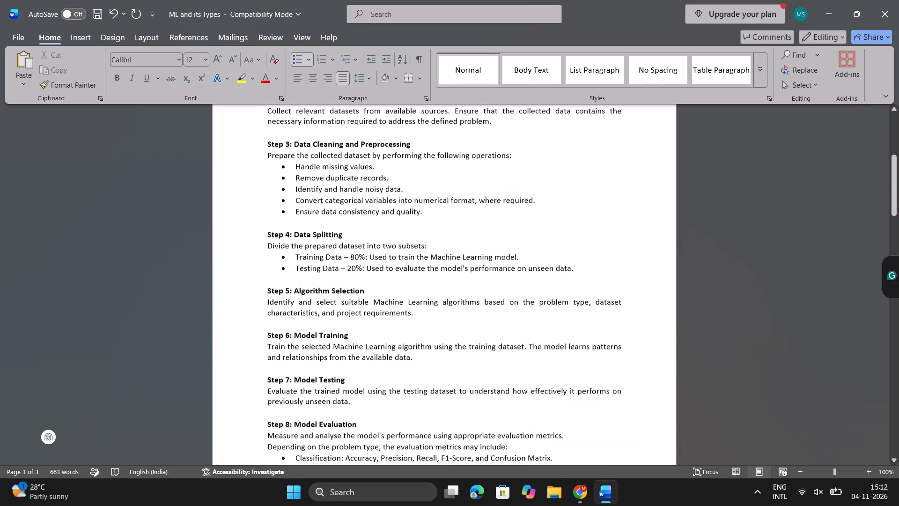
{"action": "scroll", "coordinate": [415, 342], "scroll_direction": "up", "scroll_amount": 1}
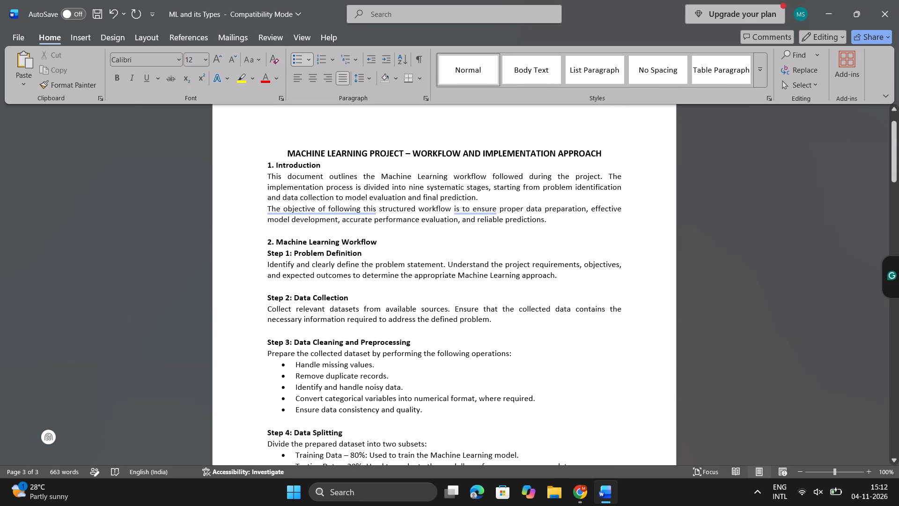
{"action": "key", "text": "ctrl+z"}
{"action": "key", "text": "ctrl+z"}
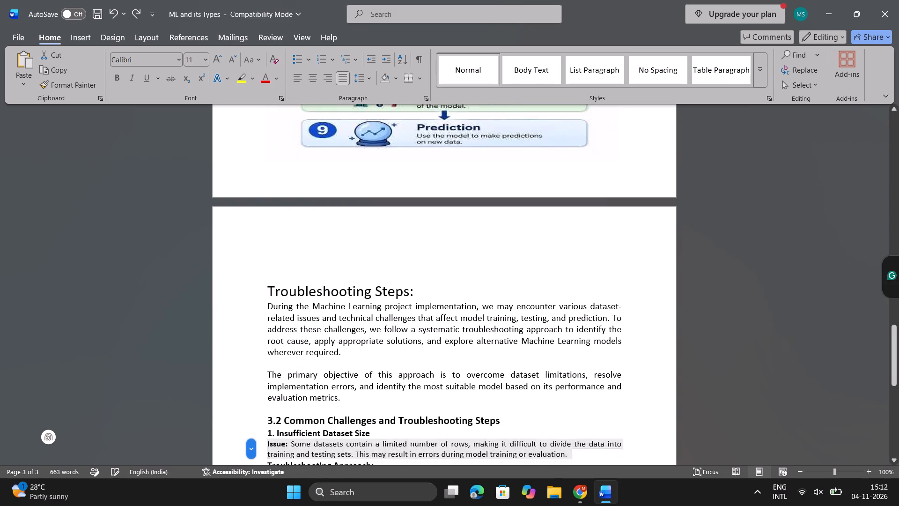
{"action": "key", "text": "ctrl+z"}
{"action": "key", "text": "ctrl+z"}
{"action": "key", "text": "ctrl+z"}
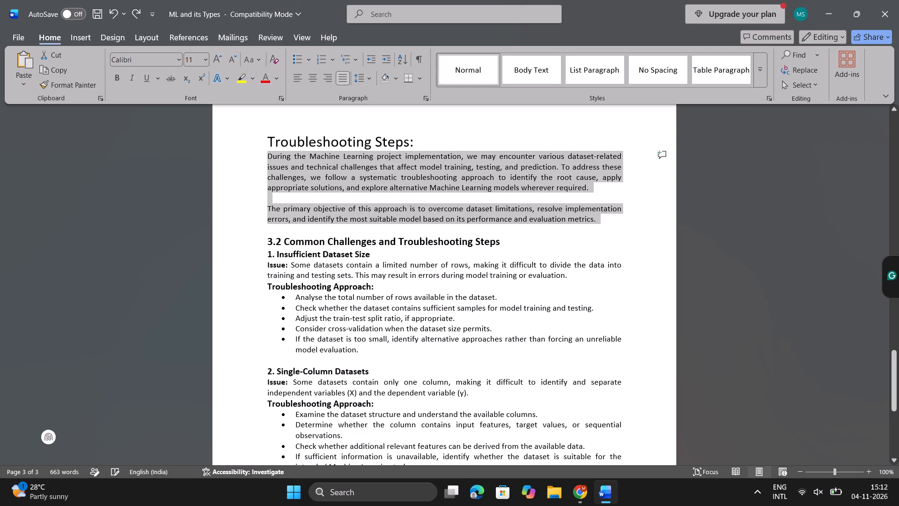
{"action": "key", "text": "ctrl+z"}
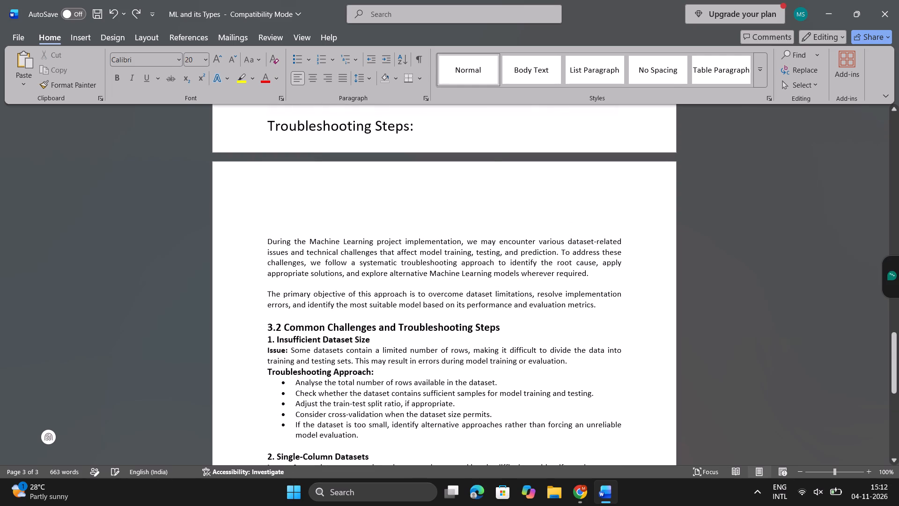
Insert a blank line above the "Troubleshooting Steps:" heading to move it onto the same page as its text.
{"action": "scroll", "coordinate": [456, 321], "scroll_direction": "up", "scroll_amount": 1}
{"action": "key", "text": "Return"}
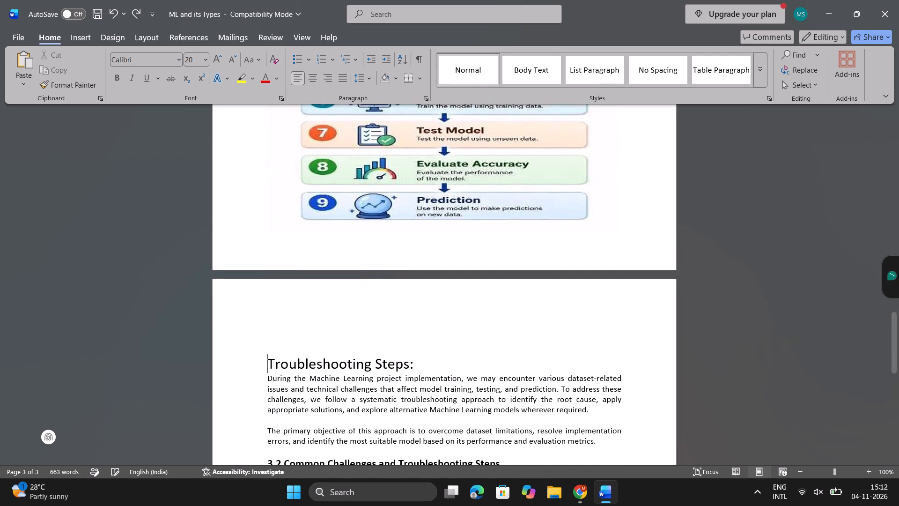
Accept the suggested rewrite of the Introduction's last sentence so it begins "This structured workflow ensures proper data preparation".
{"action": "scroll", "coordinate": [456, 321], "scroll_direction": "right", "scroll_amount": 1}
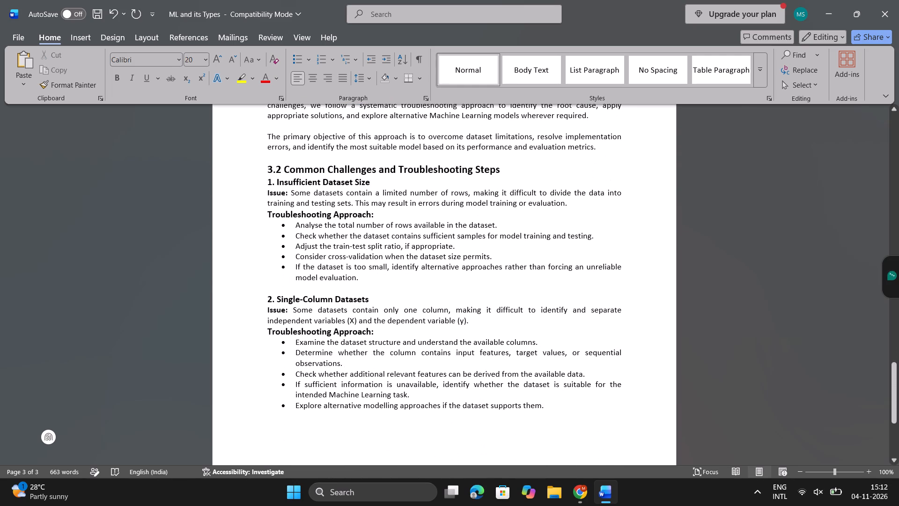
{"action": "scroll", "coordinate": [456, 321], "scroll_direction": "right", "scroll_amount": 1}
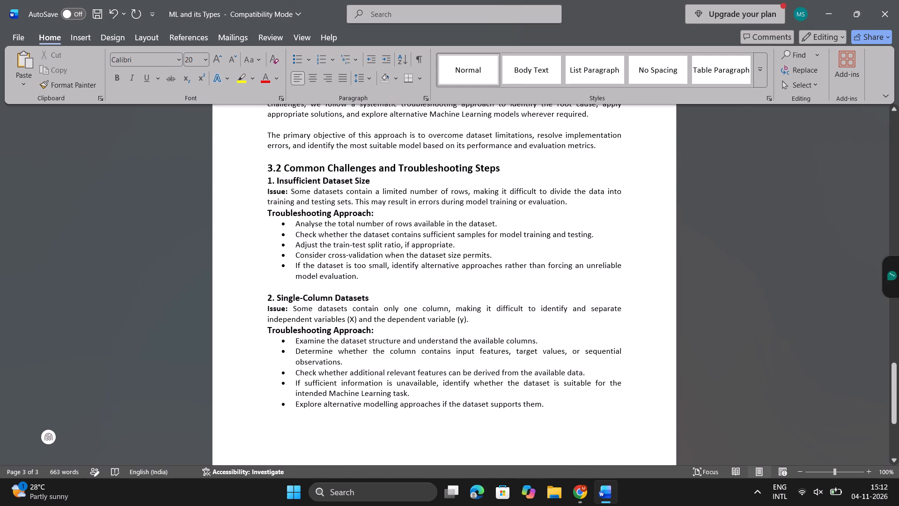
{"action": "scroll", "coordinate": [456, 321], "scroll_direction": "right", "scroll_amount": 1}
{"action": "scroll", "coordinate": [456, 321], "scroll_direction": "up", "scroll_amount": 2}
{"action": "scroll", "coordinate": [456, 321], "scroll_direction": "right", "scroll_amount": 1}
{"action": "scroll", "coordinate": [456, 321], "scroll_direction": "up", "scroll_amount": 2}
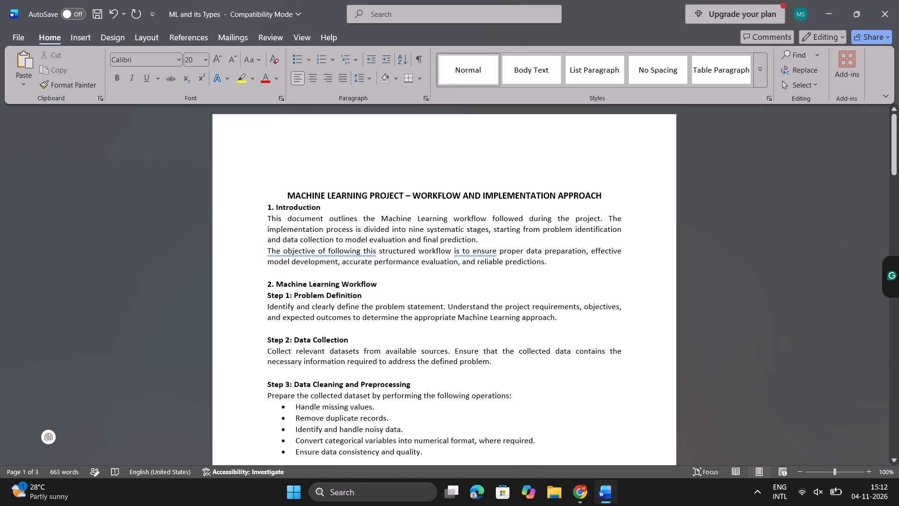
{"action": "left_click", "coordinate": [360, 252]}
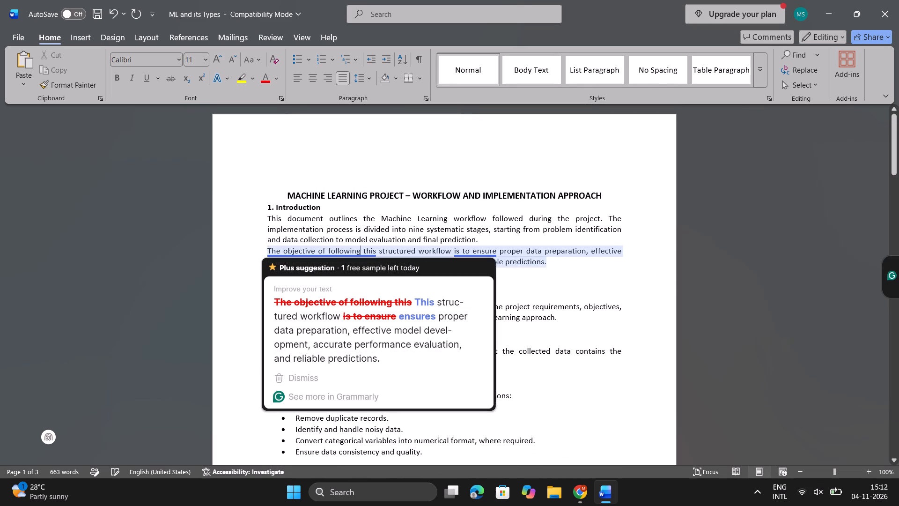
{"action": "left_click", "coordinate": [379, 331]}
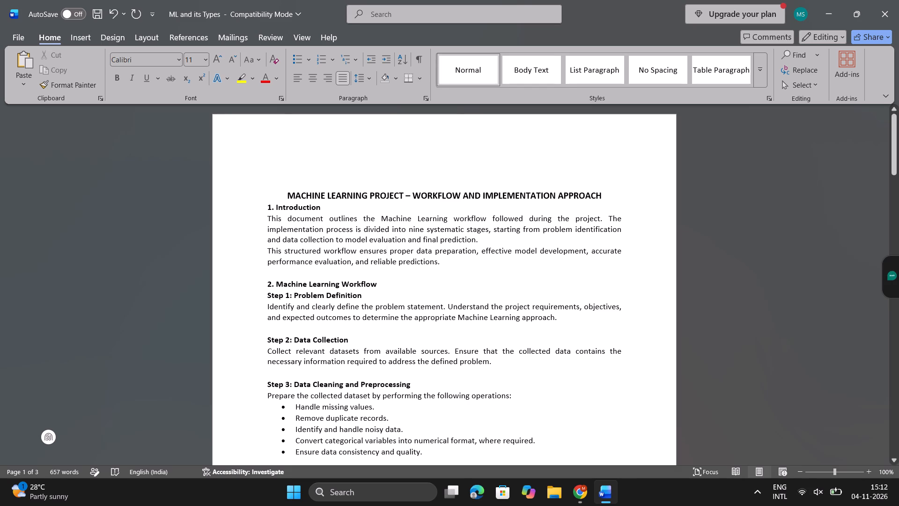
Review the document's text and layout from the Machine Learning Workflow section through the troubleshooting page.
{"action": "left_click", "coordinate": [475, 283]}
{"action": "scroll", "coordinate": [475, 283], "scroll_direction": "down", "scroll_amount": 1}
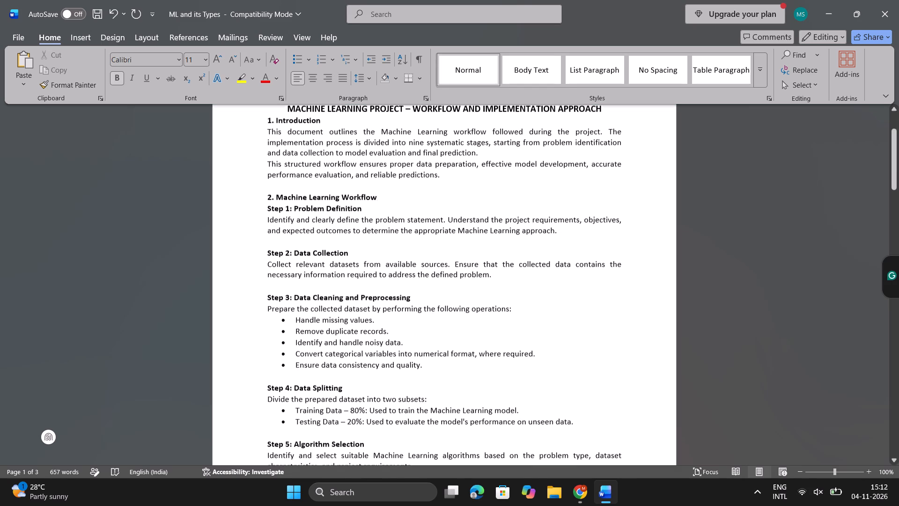
{"action": "scroll", "coordinate": [475, 283], "scroll_direction": "down", "scroll_amount": 1}
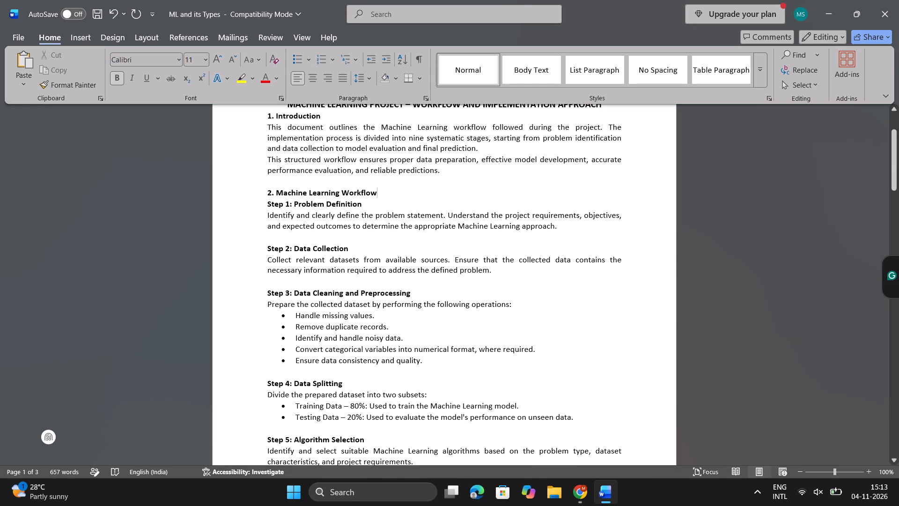
{"action": "scroll", "coordinate": [475, 283], "scroll_direction": "down", "scroll_amount": 2}
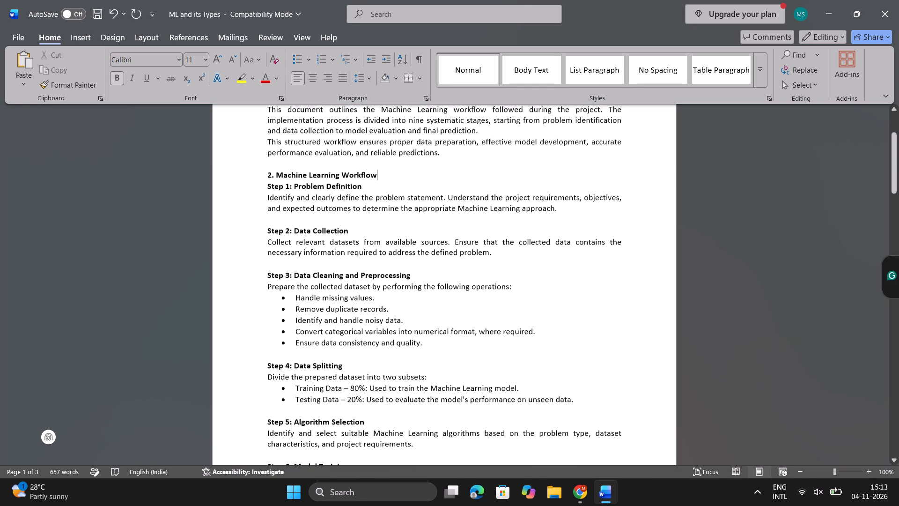
{"action": "scroll", "coordinate": [475, 283], "scroll_direction": "down", "scroll_amount": 2}
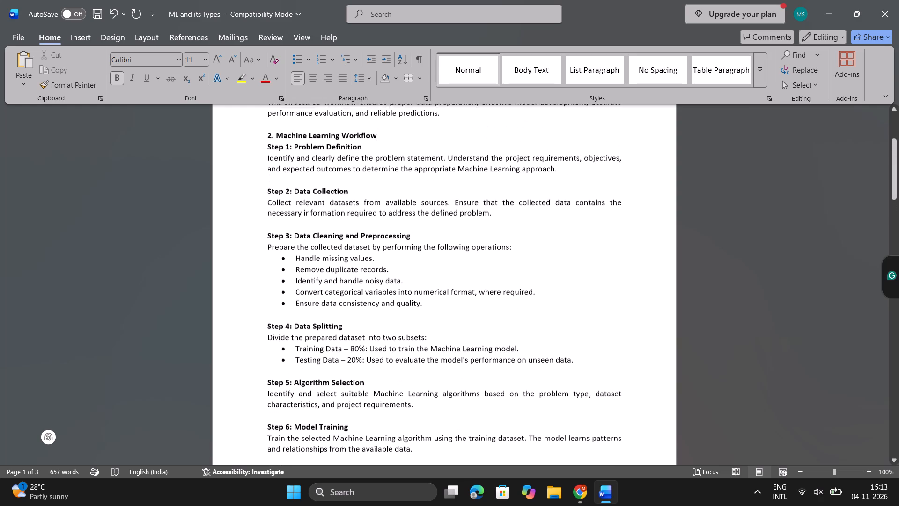
{"action": "scroll", "coordinate": [475, 283], "scroll_direction": "down", "scroll_amount": 3}
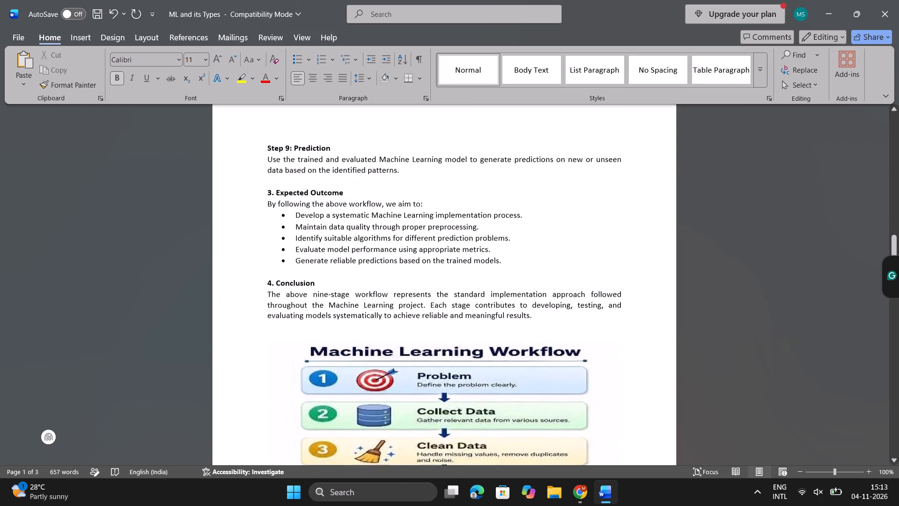
{"action": "scroll", "coordinate": [475, 283], "scroll_direction": "down", "scroll_amount": 1}
{"action": "scroll", "coordinate": [475, 283], "scroll_direction": "up", "scroll_amount": 1}
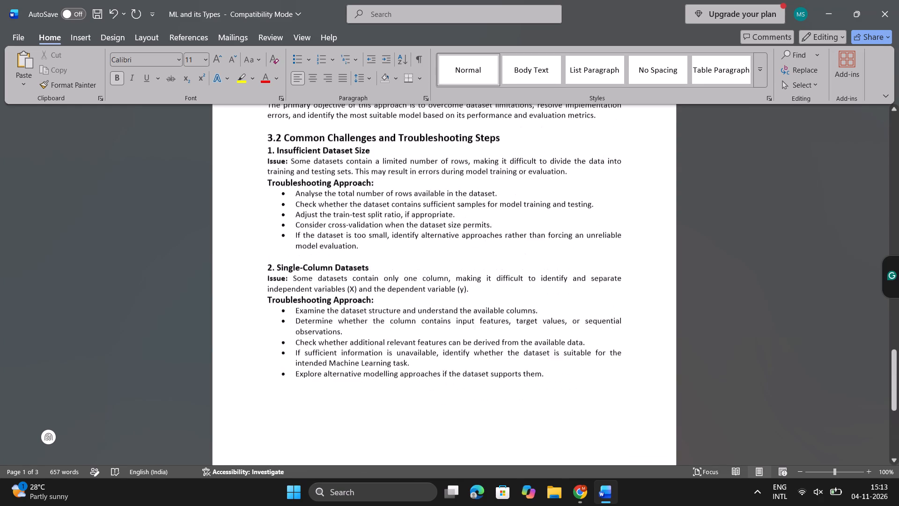
{"action": "scroll", "coordinate": [475, 283], "scroll_direction": "up", "scroll_amount": 3}
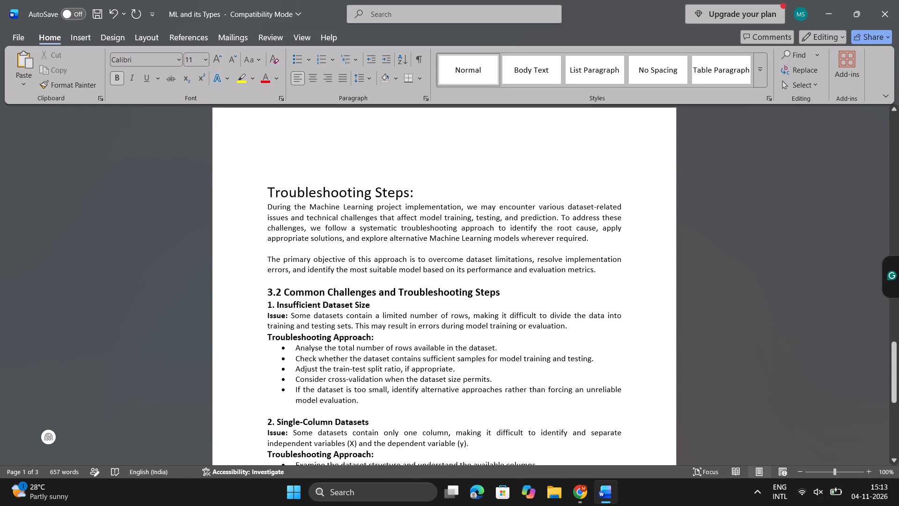
{"action": "scroll", "coordinate": [475, 283], "scroll_direction": "up", "scroll_amount": 1}
Save a copy of the document in the Downloads folder as "SOP" in Word Document format, accepting the file format upgrade.
{"action": "left_click", "coordinate": [22, 37]}
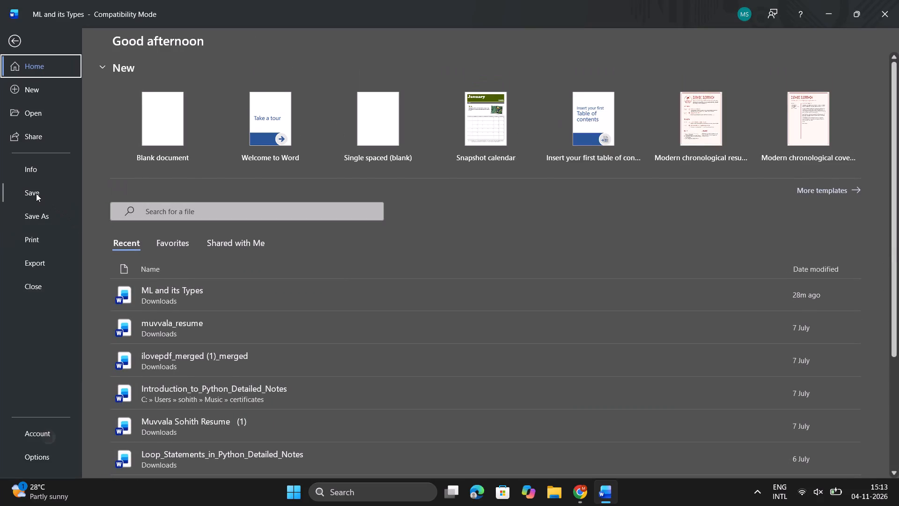
{"action": "left_click", "coordinate": [45, 215]}
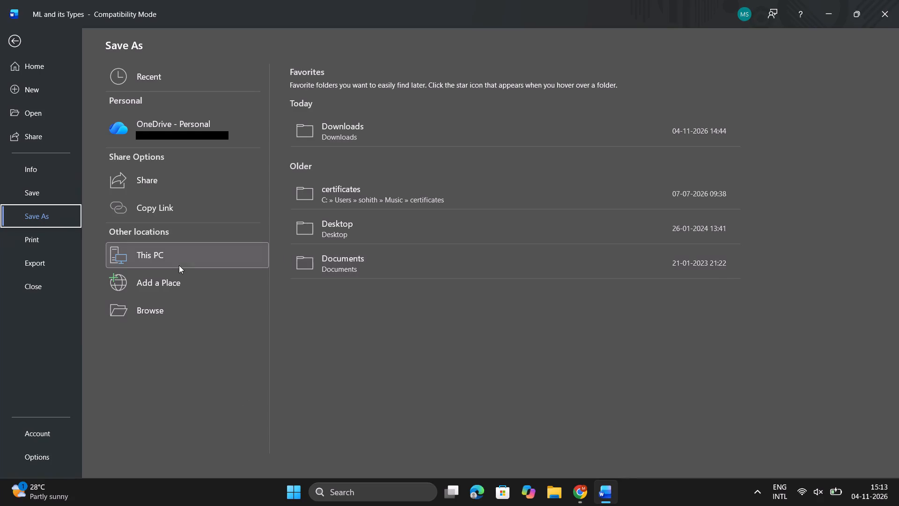
{"action": "left_click", "coordinate": [173, 252]}
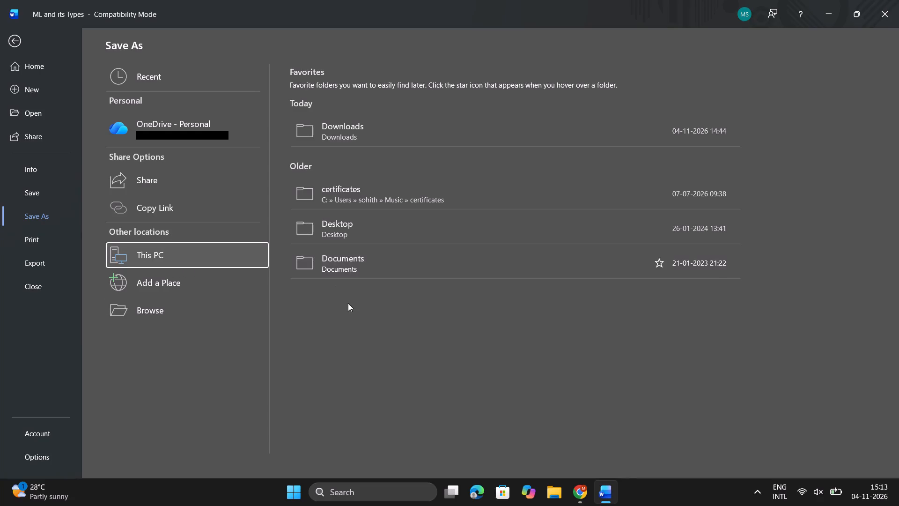
{"action": "left_click", "coordinate": [377, 135]}
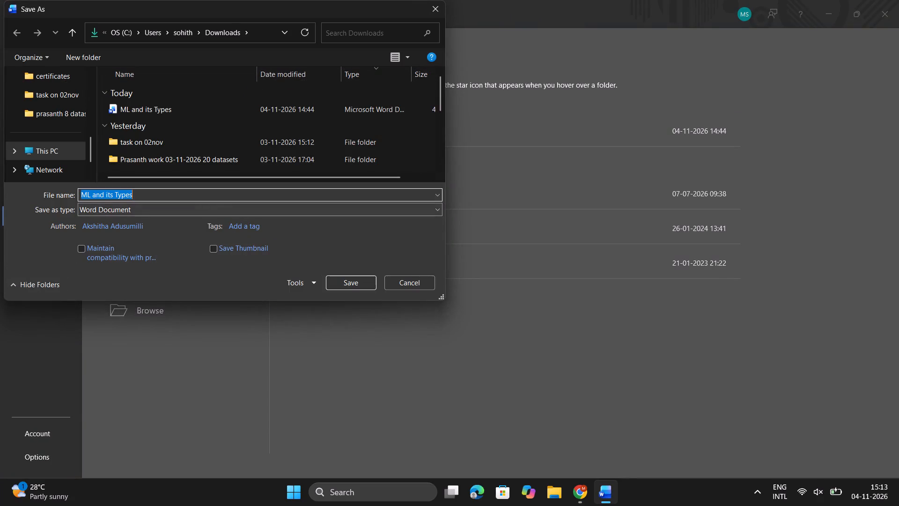
{"action": "left_click", "coordinate": [206, 194]}
{"action": "key", "text": "BackSpace"}
{"action": "key", "text": "BackSpace"}
{"action": "key", "text": "BackSpace"}
{"action": "key", "text": "BackSpace"}
{"action": "key", "text": "BackSpace"}
{"action": "key", "text": "BackSpace"}
{"action": "key", "text": "BackSpace"}
{"action": "key", "text": "BackSpace"}
{"action": "key", "text": "BackSpace"}
{"action": "key", "text": "BackSpace"}
{"action": "key", "text": "BackSpace"}
{"action": "key", "text": "BackSpace"}
{"action": "key", "text": "BackSpace"}
{"action": "key", "text": "BackSpace"}
{"action": "key", "text": "BackSpace"}
{"action": "key", "text": "BackSpace"}
{"action": "key", "text": "BackSpace"}
{"action": "key", "text": "BackSpace"}
{"action": "key", "text": "BackSpace"}
{"action": "key", "text": "BackSpace"}
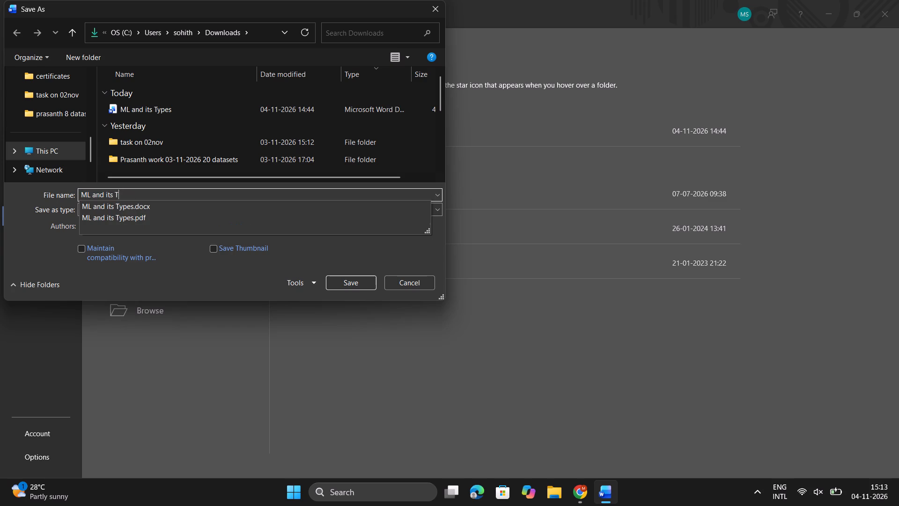
{"action": "type", "text": "SOP"}
{"action": "left_click", "coordinate": [248, 205]}
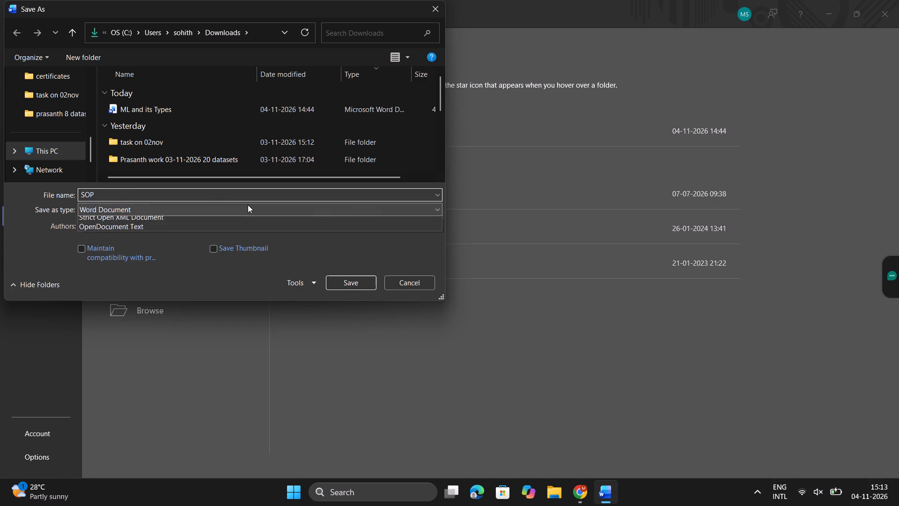
{"action": "left_click", "coordinate": [129, 218]}
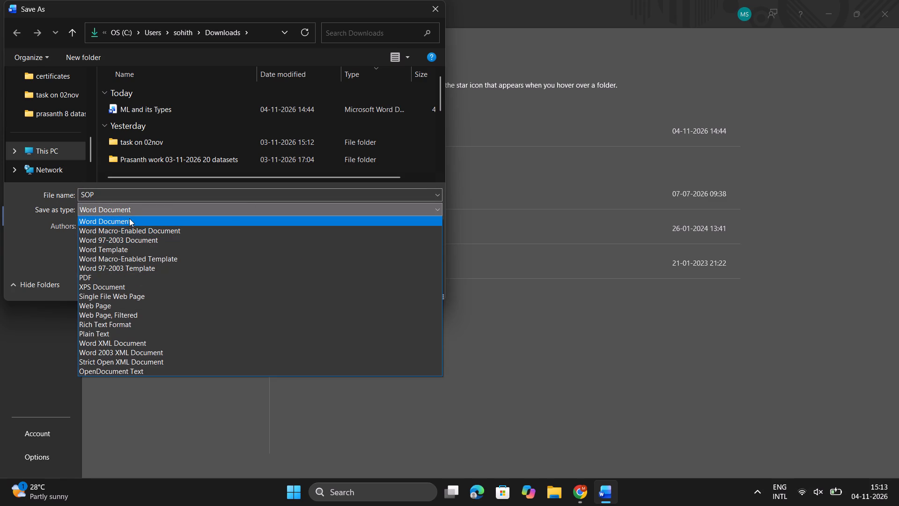
{"action": "scroll", "coordinate": [74, 161], "scroll_direction": "up", "scroll_amount": 3}
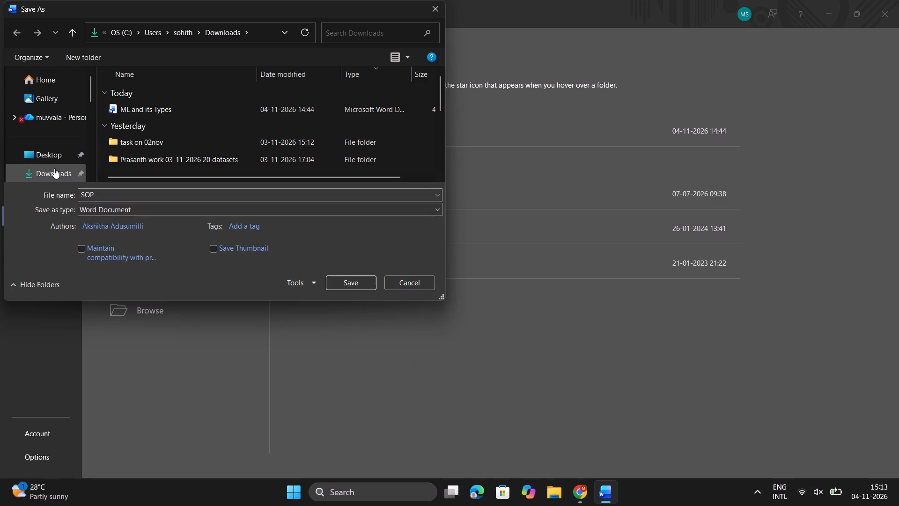
{"action": "left_click", "coordinate": [54, 168]}
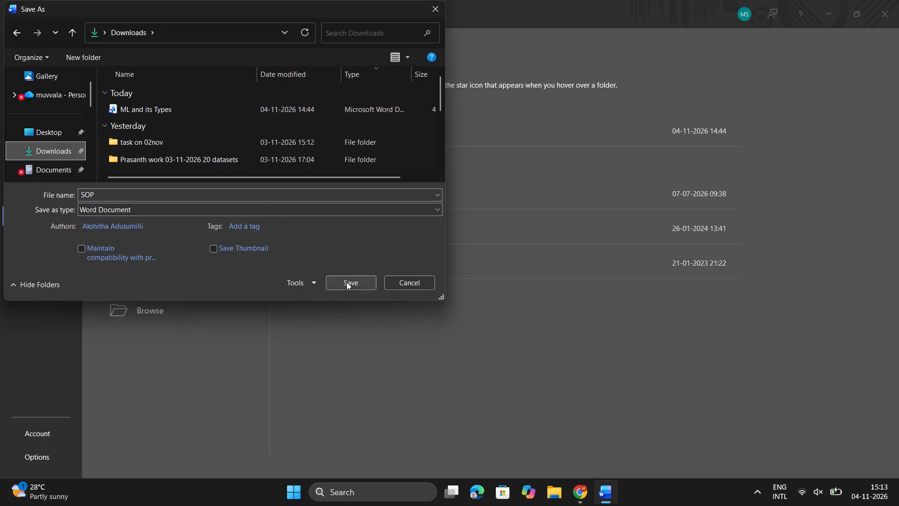
{"action": "left_click", "coordinate": [346, 282]}
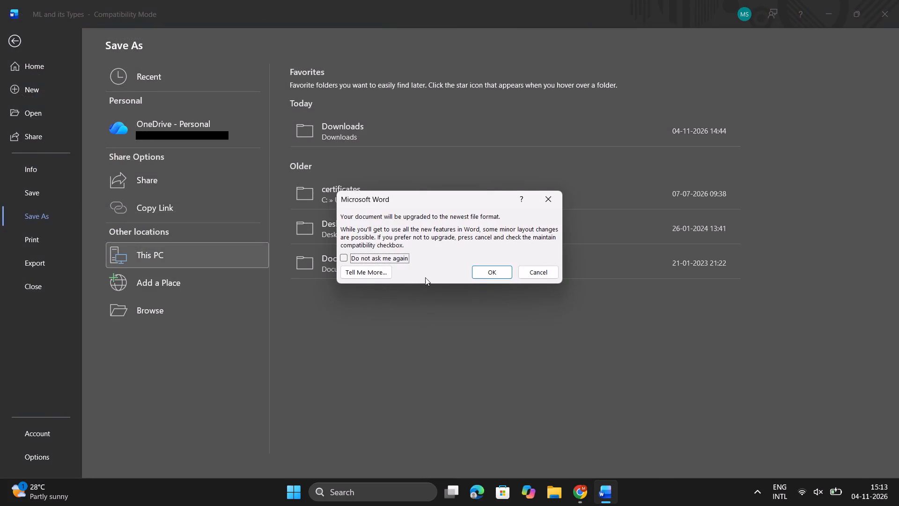
{"action": "left_click", "coordinate": [495, 267]}
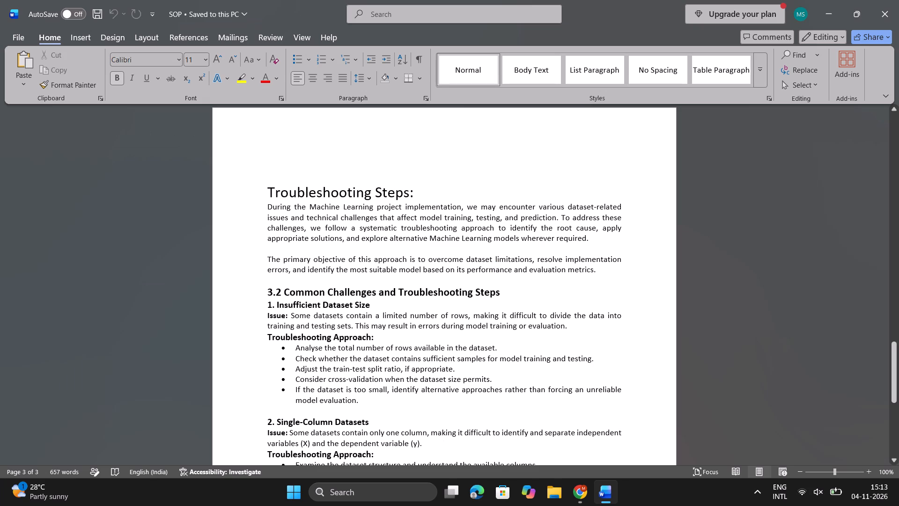
Examine the AI-text notice attached to the Introduction section on the first page, and close it.
{"action": "scroll", "coordinate": [495, 267], "scroll_direction": "up", "scroll_amount": 13}
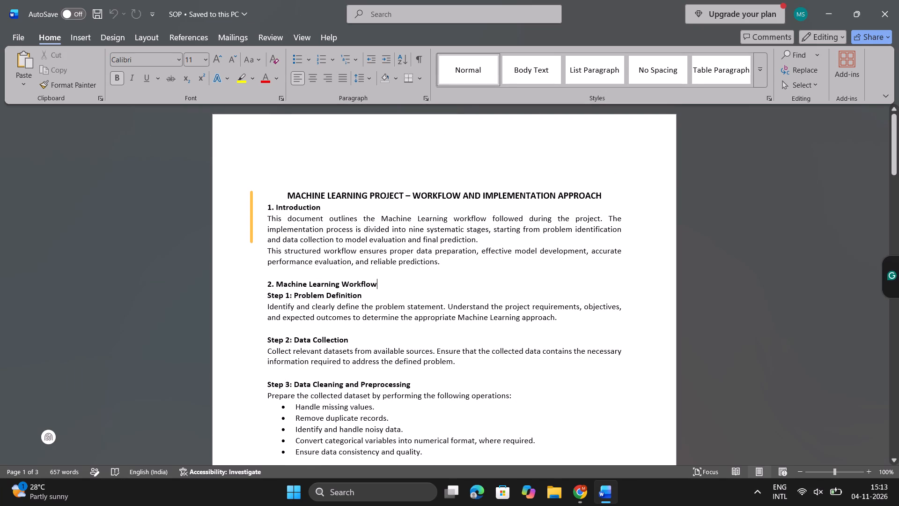
{"action": "right_click", "coordinate": [254, 220]}
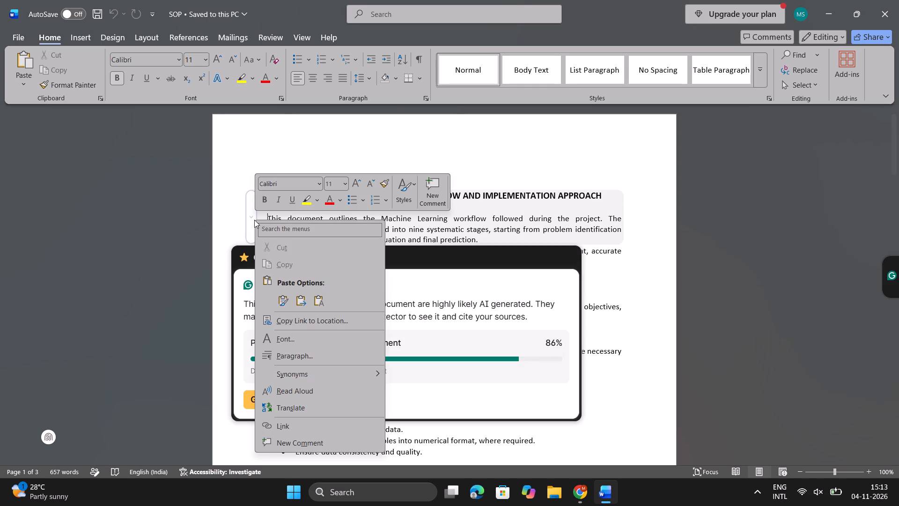
{"action": "left_click", "coordinate": [671, 409]}
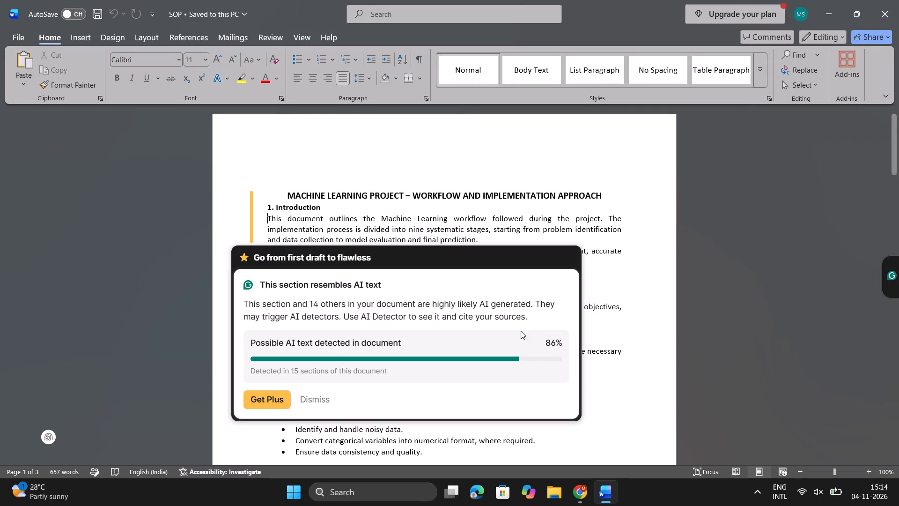
{"action": "scroll", "coordinate": [521, 331], "scroll_direction": "down", "scroll_amount": 1}
{"action": "left_click", "coordinate": [627, 300]}
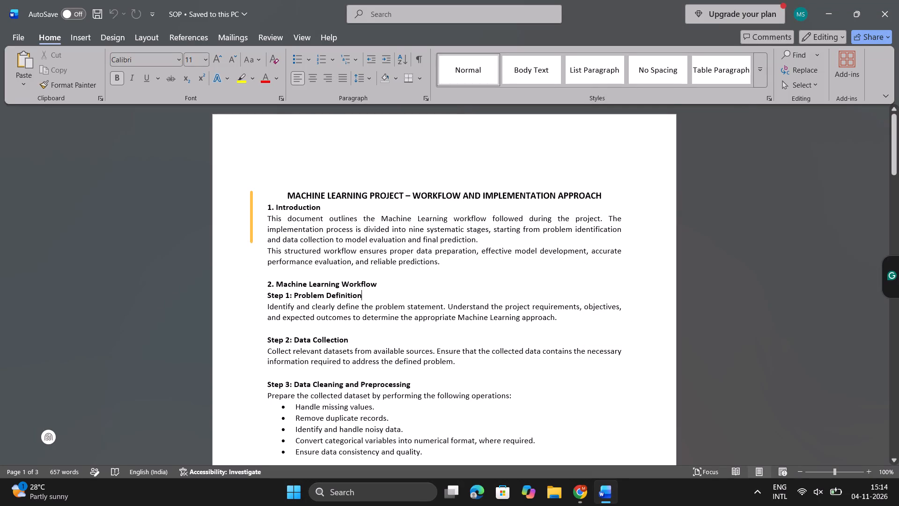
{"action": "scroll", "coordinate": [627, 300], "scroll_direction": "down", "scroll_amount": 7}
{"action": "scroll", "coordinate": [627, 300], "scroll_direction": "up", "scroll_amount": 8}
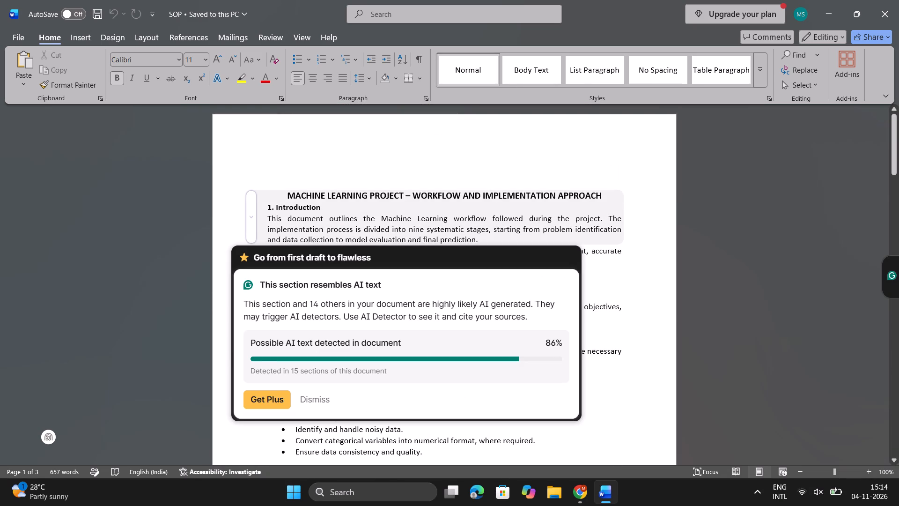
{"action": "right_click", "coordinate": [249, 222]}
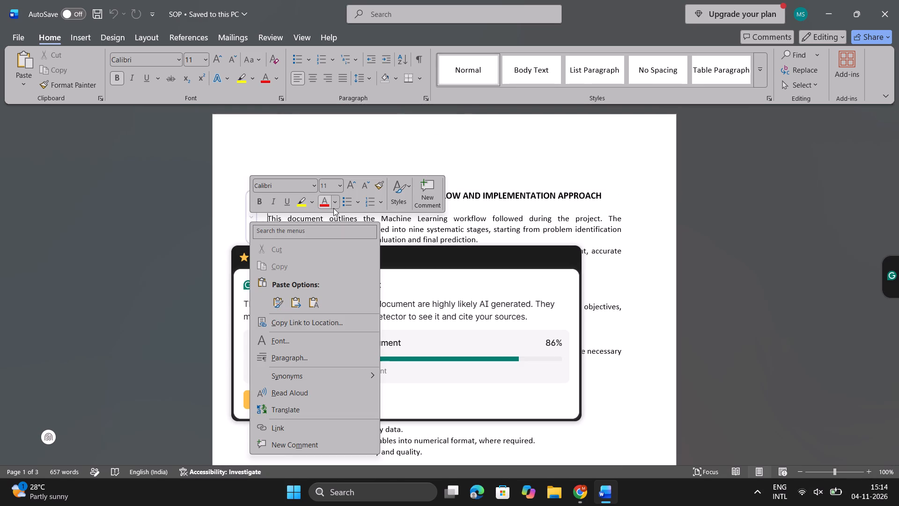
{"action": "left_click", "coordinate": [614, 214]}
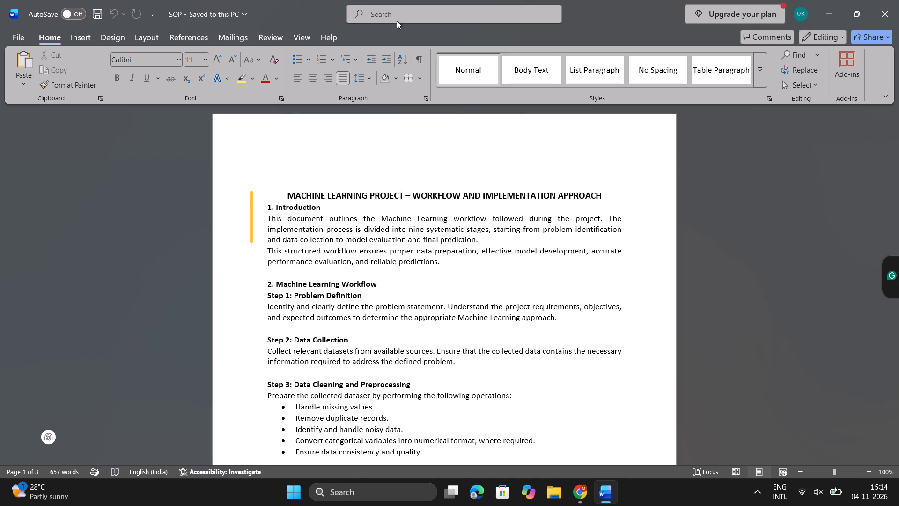
Create a new blank document and copy the entire content of the SOP document into it.
{"action": "left_click", "coordinate": [16, 38]}
{"action": "left_click", "coordinate": [39, 85]}
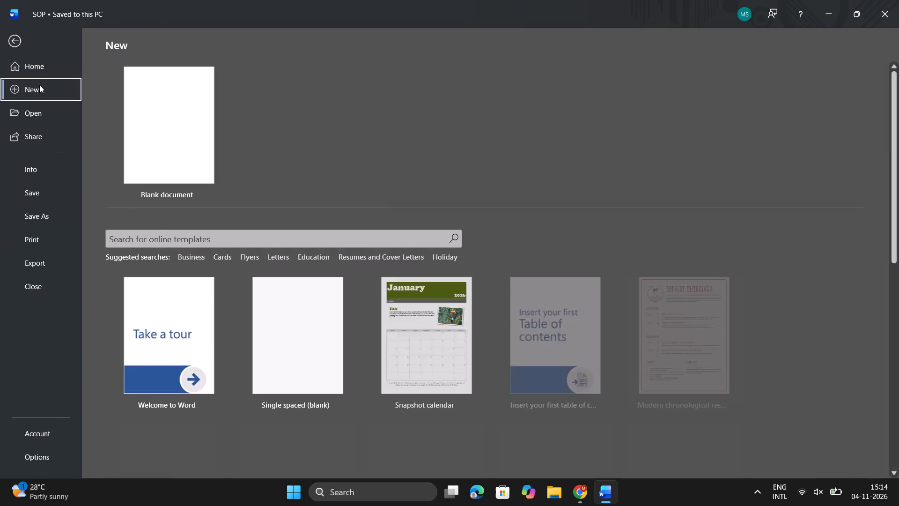
{"action": "left_click", "coordinate": [175, 122]}
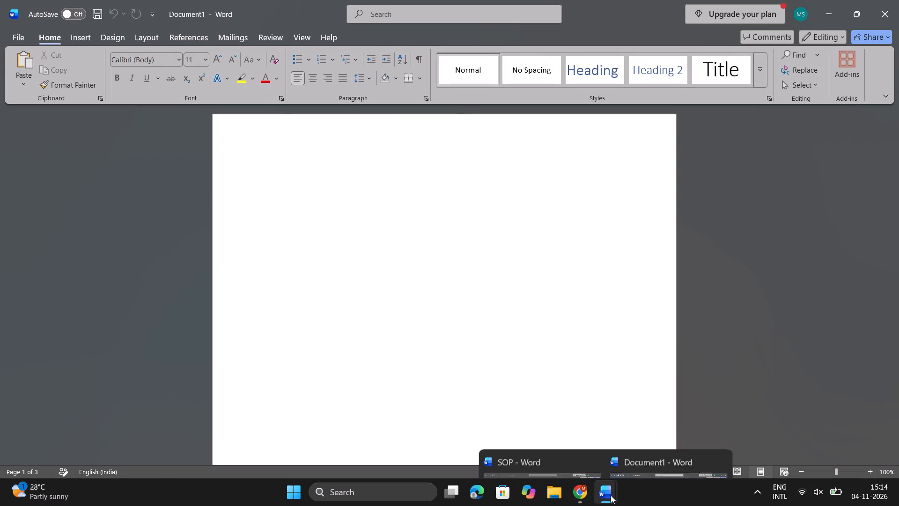
{"action": "left_click", "coordinate": [559, 444]}
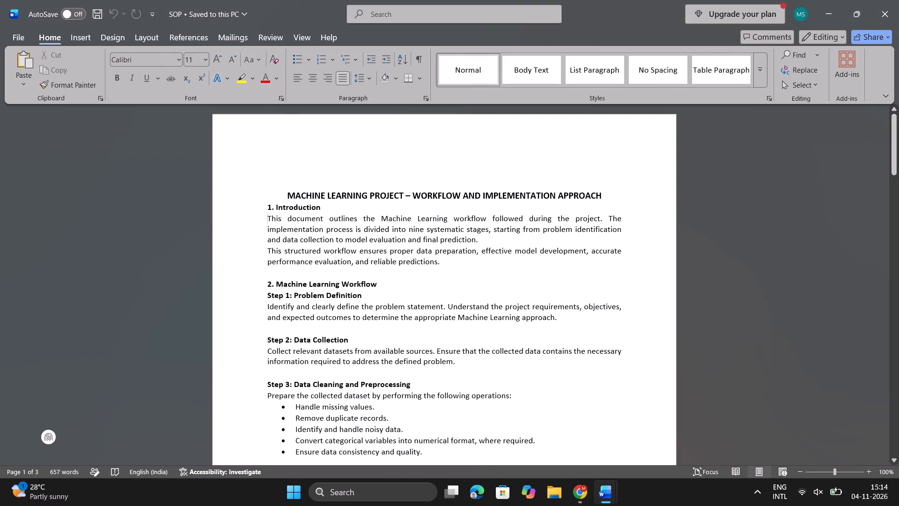
{"action": "left_click", "coordinate": [505, 285]}
{"action": "key", "text": "ctrl+a"}
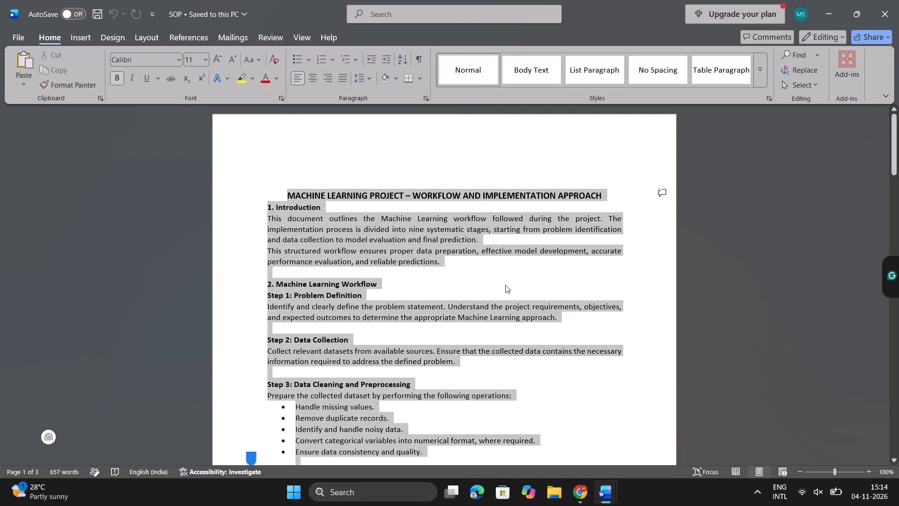
{"action": "key", "text": "ctrl+c"}
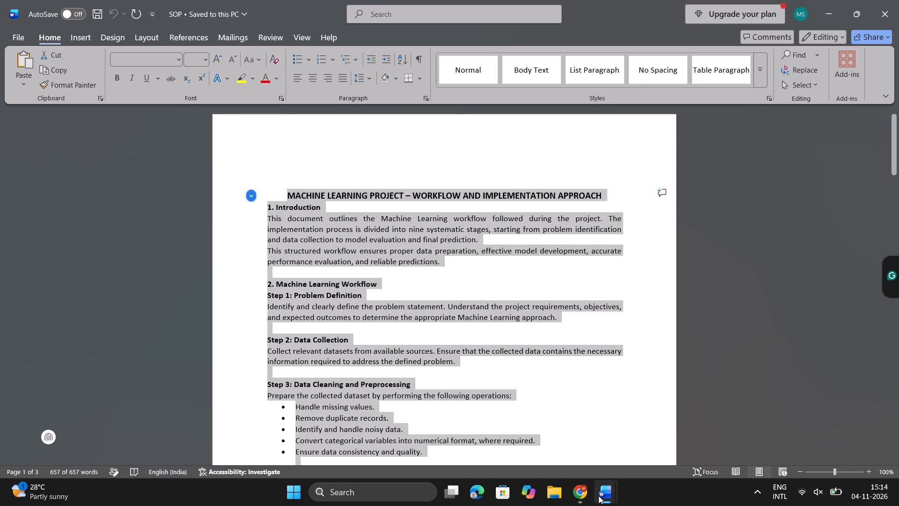
{"action": "left_click", "coordinate": [666, 401]}
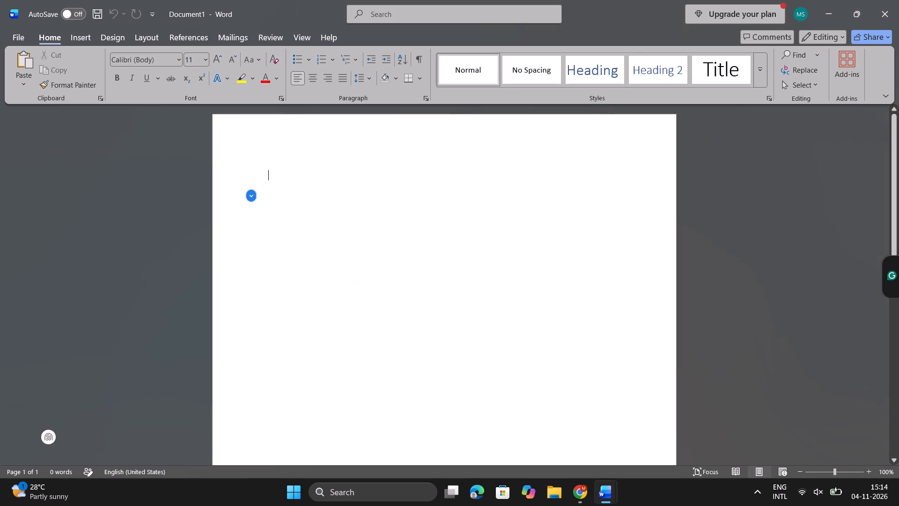
{"action": "key", "text": "ctrl+v"}
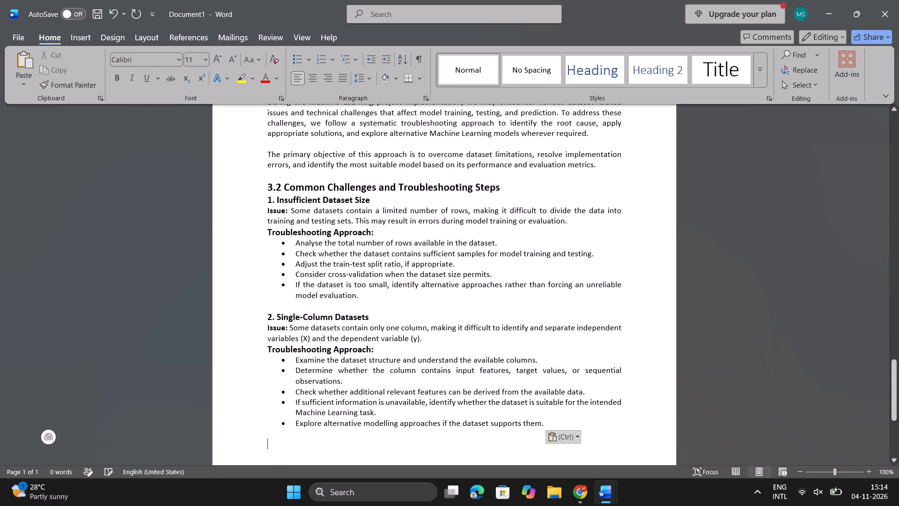
Set the font size of the title "MACHINE LEARNING PROJECT – WORKFLOW AND IMPLEMENTATION APPROACH" to 16 in the new document.
{"action": "scroll", "coordinate": [528, 300], "scroll_direction": "up", "scroll_amount": 7}
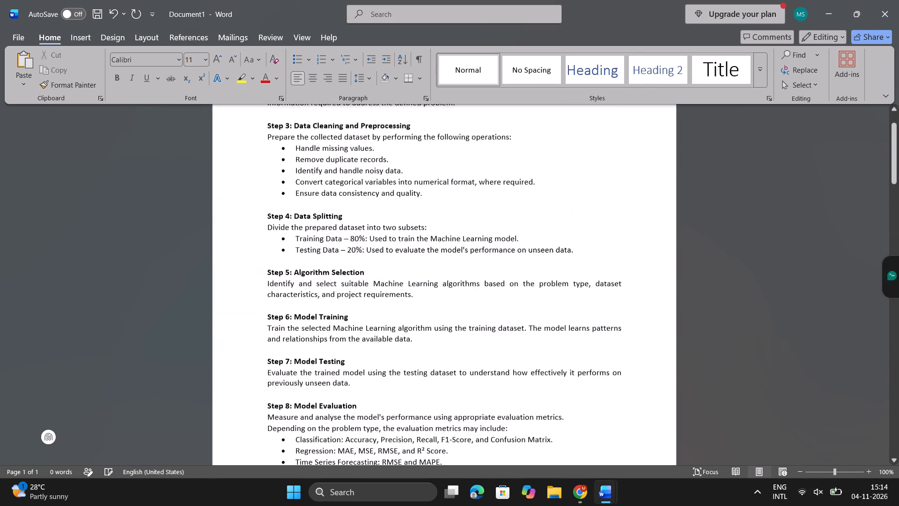
{"action": "scroll", "coordinate": [528, 300], "scroll_direction": "up", "scroll_amount": 1}
{"action": "scroll", "coordinate": [528, 300], "scroll_direction": "down", "scroll_amount": 2}
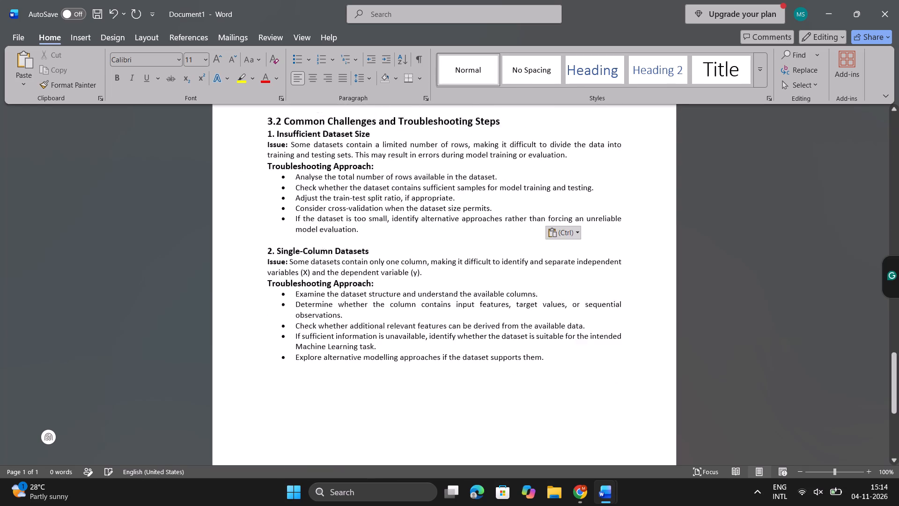
{"action": "scroll", "coordinate": [528, 300], "scroll_direction": "down", "scroll_amount": 1}
{"action": "scroll", "coordinate": [528, 300], "scroll_direction": "up", "scroll_amount": 3}
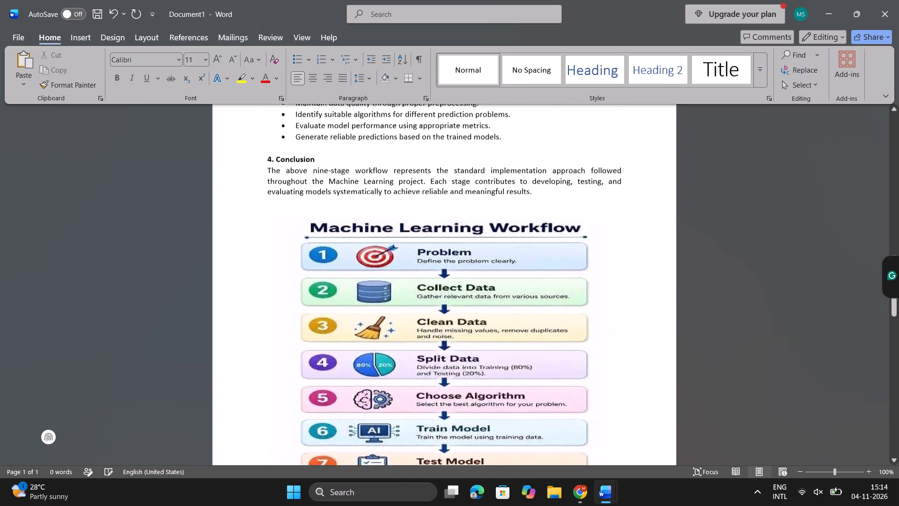
{"action": "scroll", "coordinate": [528, 300], "scroll_direction": "up", "scroll_amount": 12}
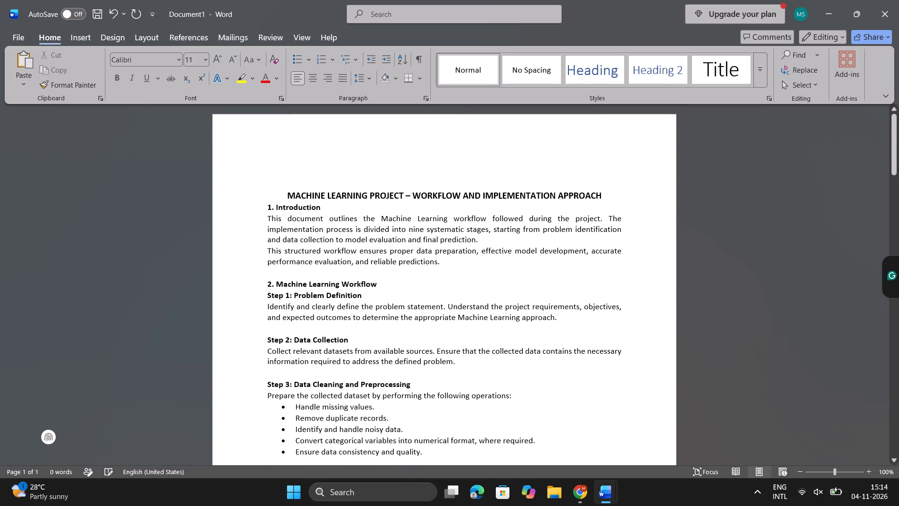
{"action": "left_click_drag", "start_coordinate": [613, 195], "coordinate": [363, 176]}
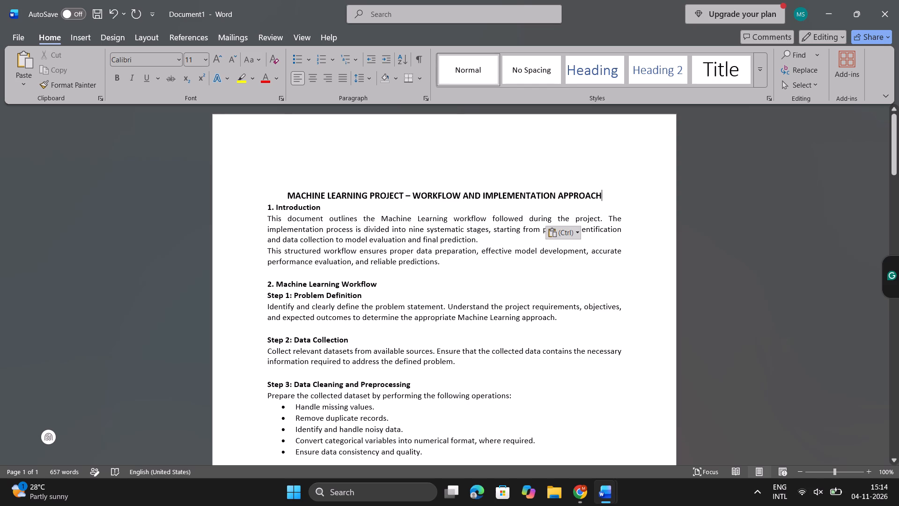
{"action": "left_click_drag", "start_coordinate": [363, 176], "coordinate": [275, 194]}
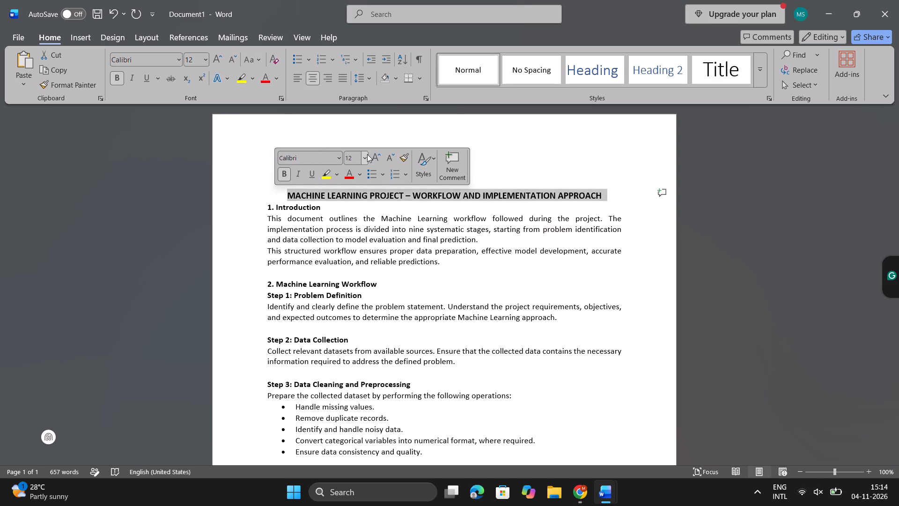
{"action": "left_click", "coordinate": [367, 154]}
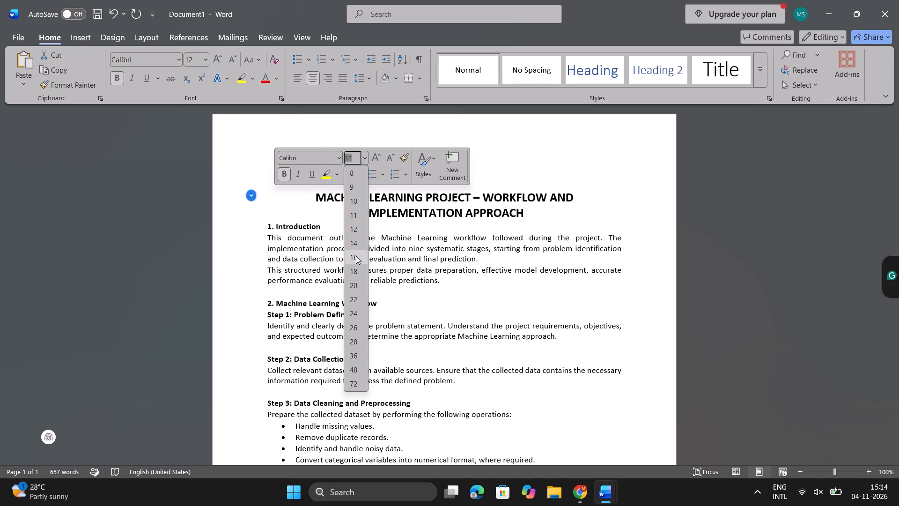
{"action": "left_click", "coordinate": [356, 256]}
{"action": "left_click", "coordinate": [473, 282]}
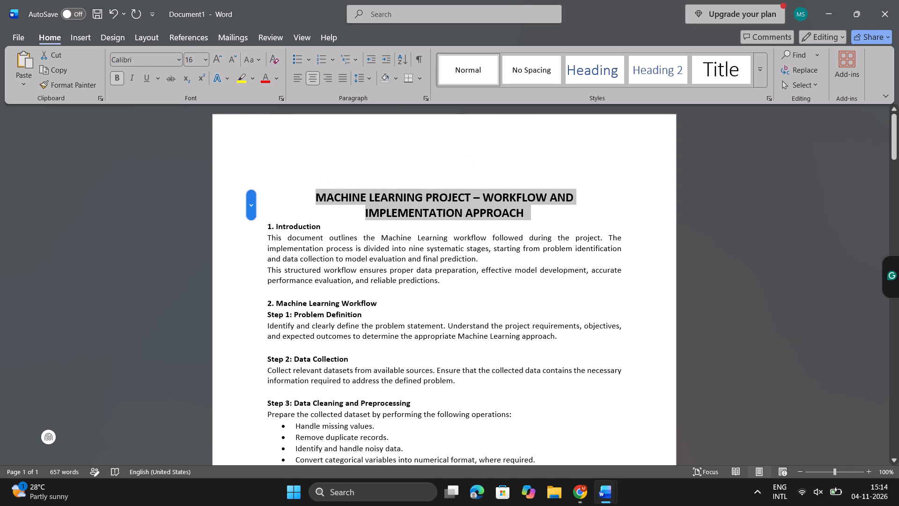
Start saving the new document, choosing the Downloads folder as the location and entering "SOP" as the file name.
{"action": "scroll", "coordinate": [473, 282], "scroll_direction": "down", "scroll_amount": 2}
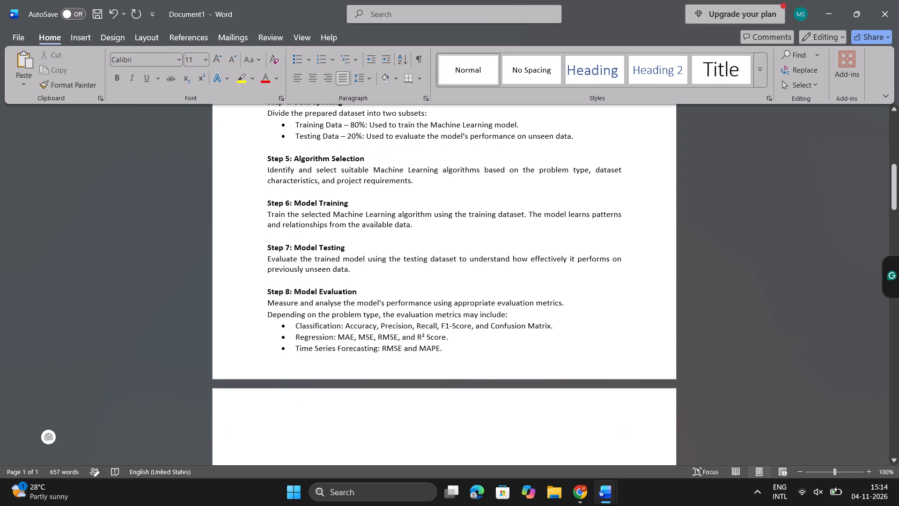
{"action": "key", "text": "ctrl+s"}
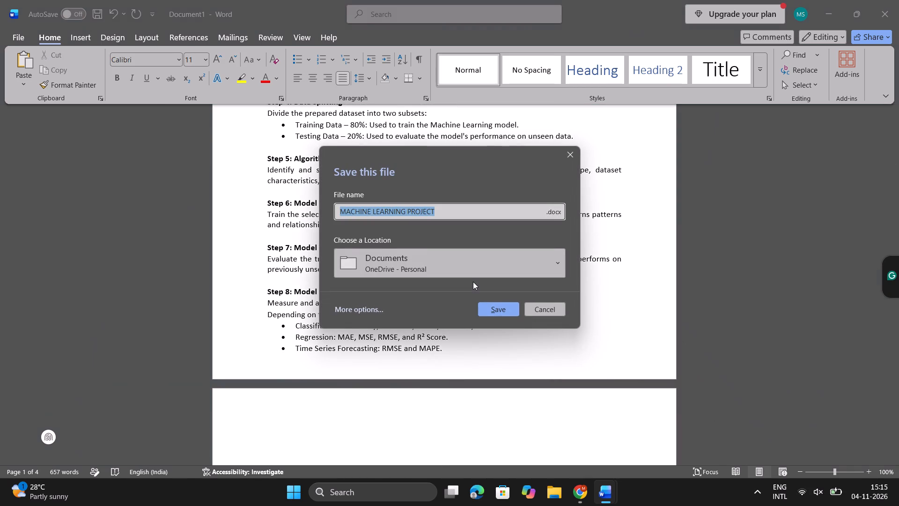
{"action": "left_click", "coordinate": [560, 262]}
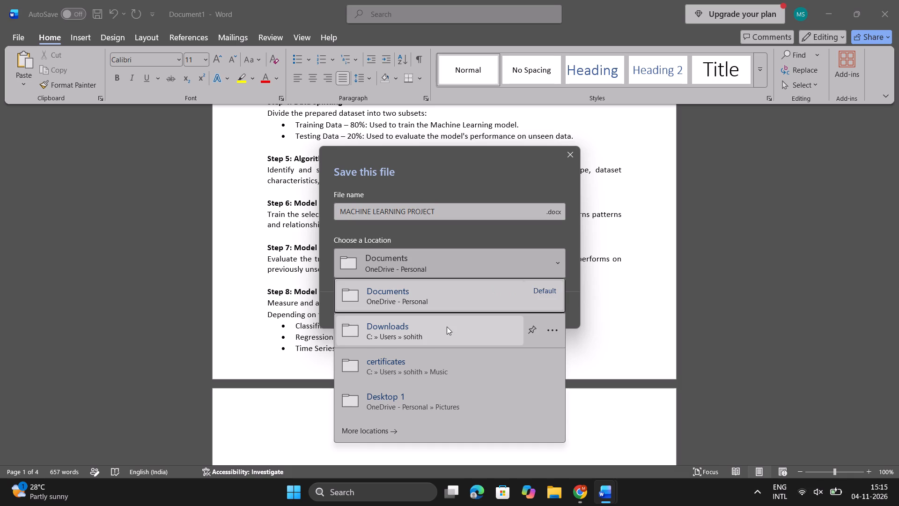
{"action": "left_click", "coordinate": [447, 327]}
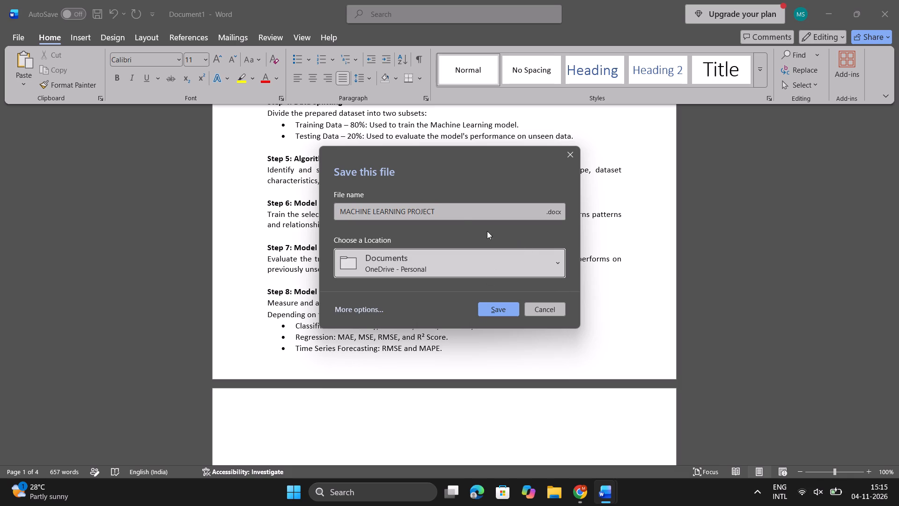
{"action": "left_click", "coordinate": [451, 211]}
{"action": "key", "text": "BackSpace"}
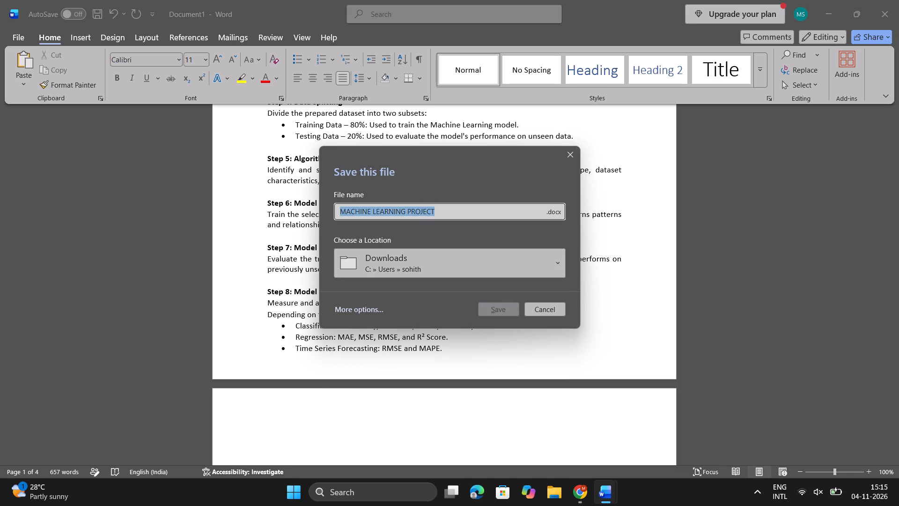
{"action": "key", "text": "shift+s"}
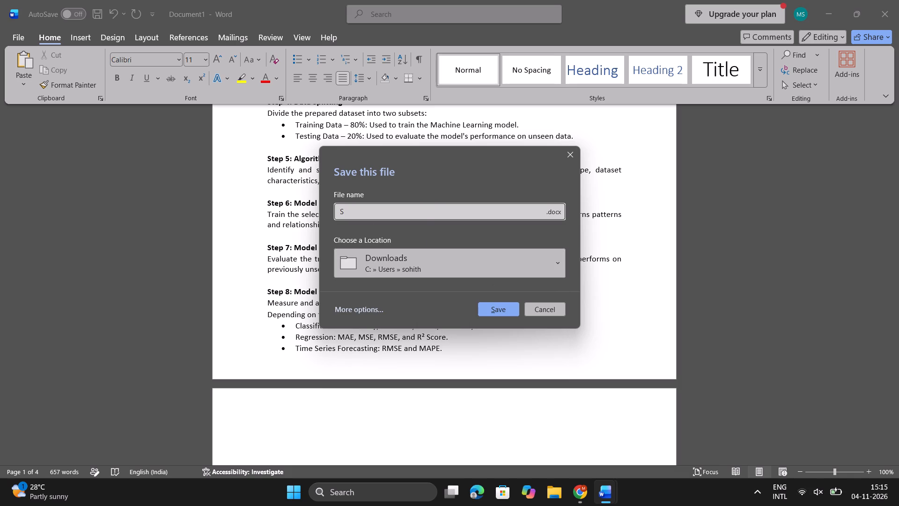
{"action": "type", "text": "OP"}
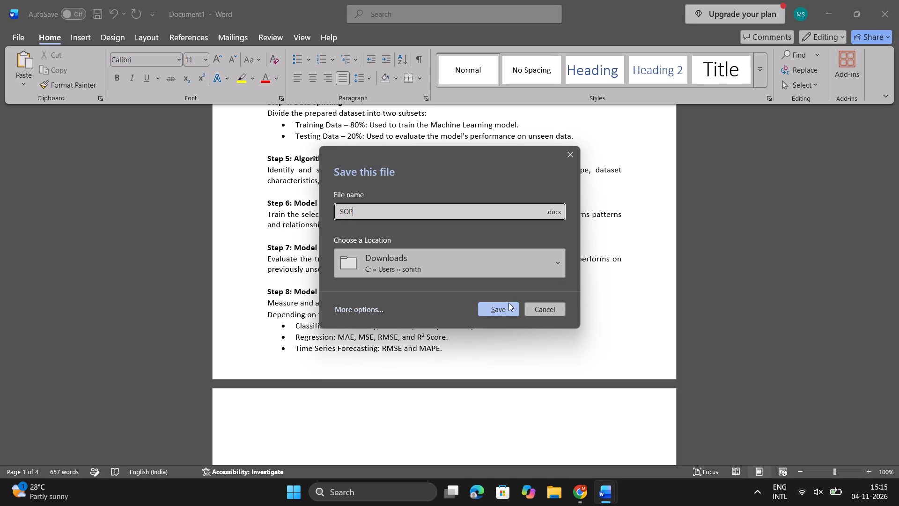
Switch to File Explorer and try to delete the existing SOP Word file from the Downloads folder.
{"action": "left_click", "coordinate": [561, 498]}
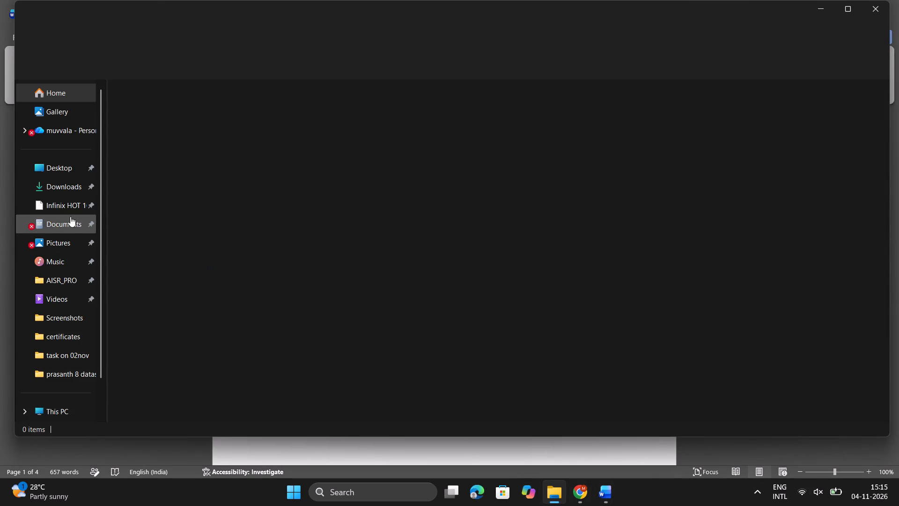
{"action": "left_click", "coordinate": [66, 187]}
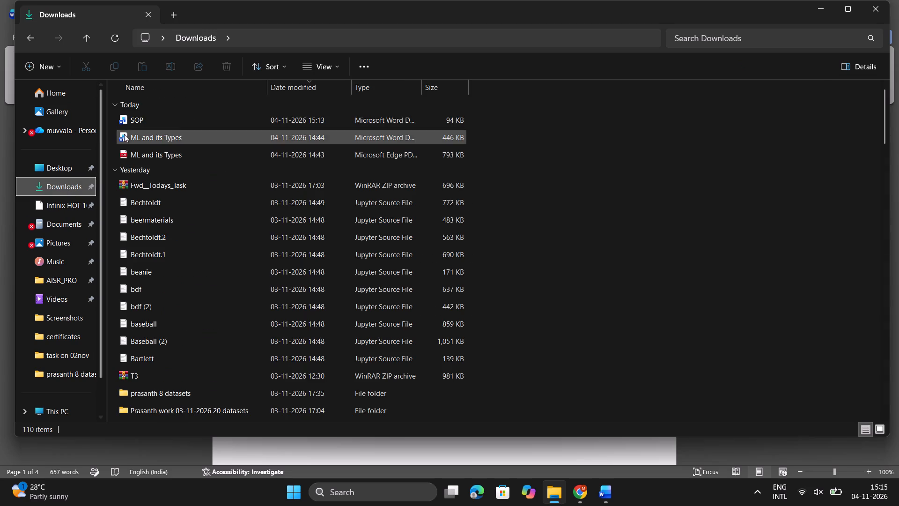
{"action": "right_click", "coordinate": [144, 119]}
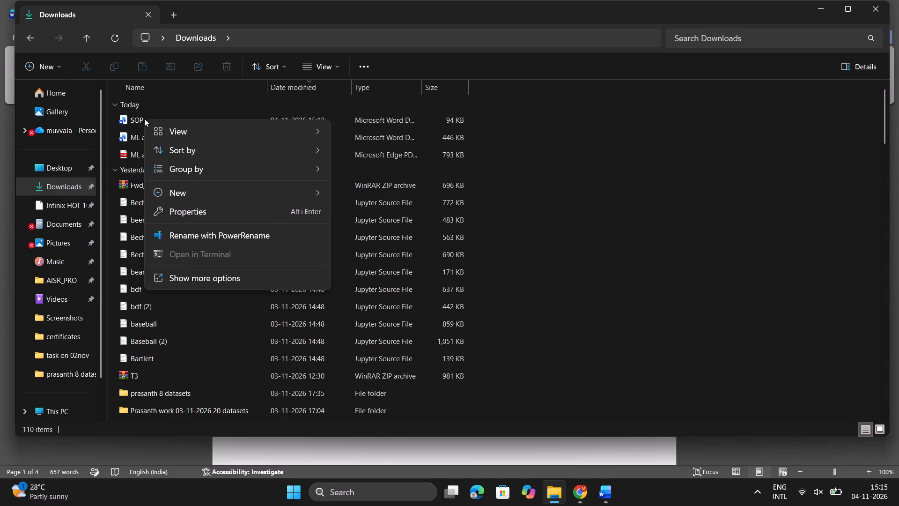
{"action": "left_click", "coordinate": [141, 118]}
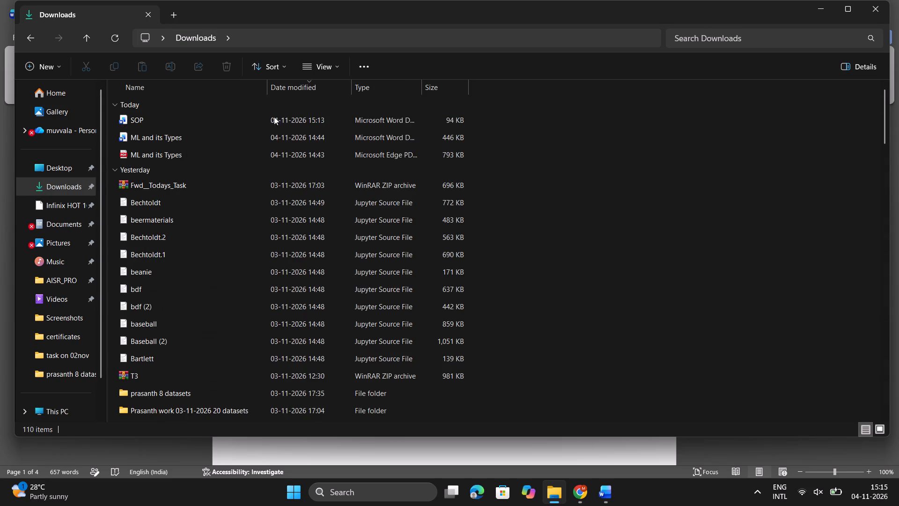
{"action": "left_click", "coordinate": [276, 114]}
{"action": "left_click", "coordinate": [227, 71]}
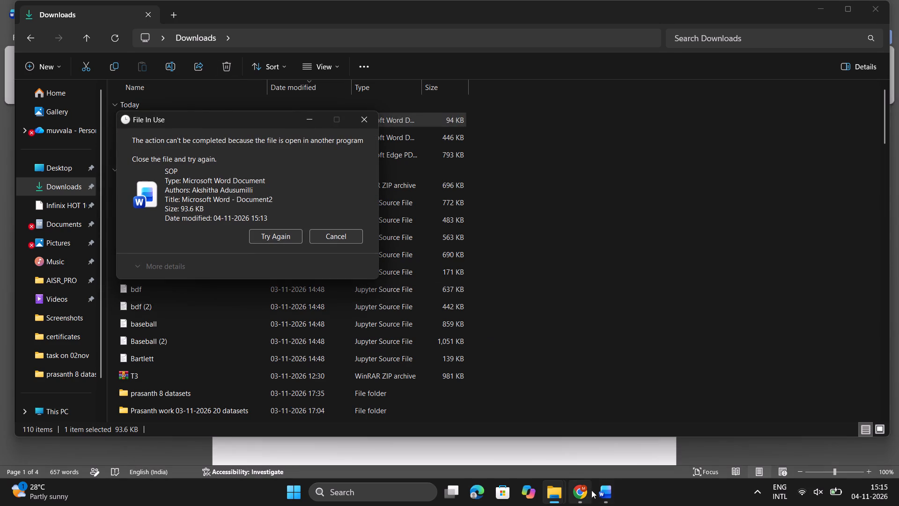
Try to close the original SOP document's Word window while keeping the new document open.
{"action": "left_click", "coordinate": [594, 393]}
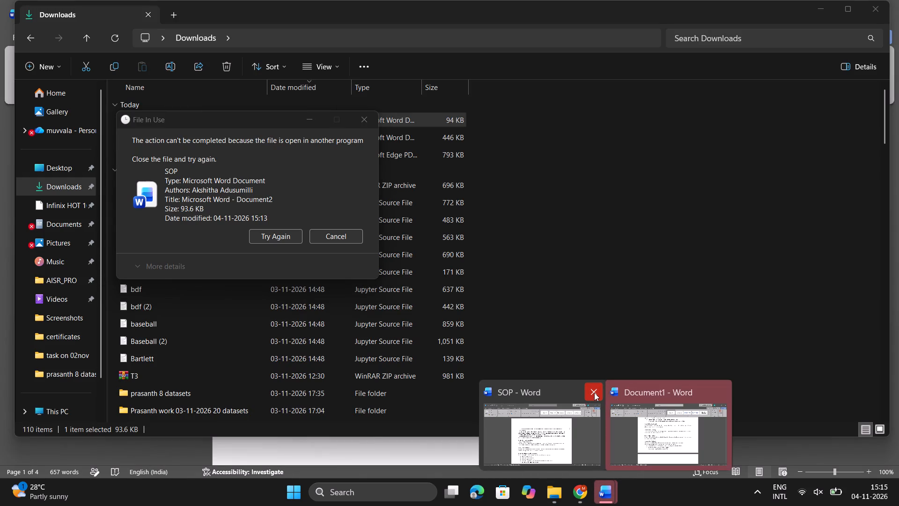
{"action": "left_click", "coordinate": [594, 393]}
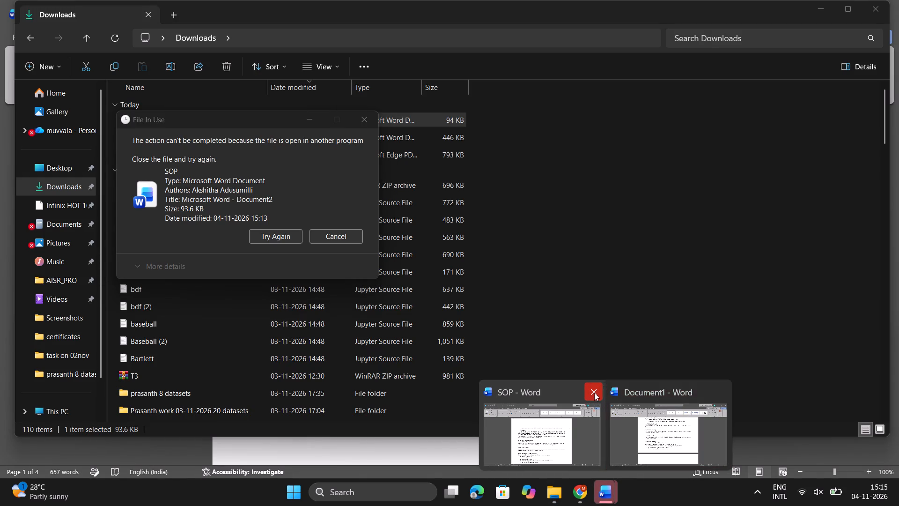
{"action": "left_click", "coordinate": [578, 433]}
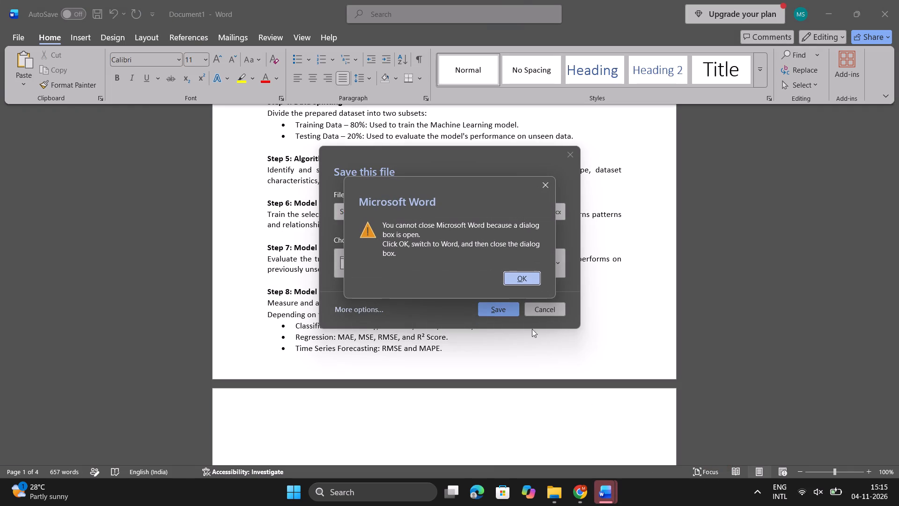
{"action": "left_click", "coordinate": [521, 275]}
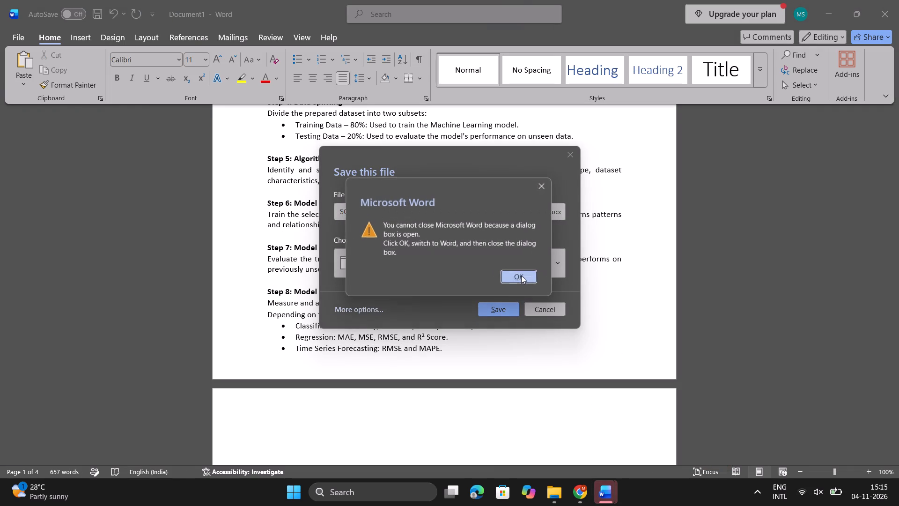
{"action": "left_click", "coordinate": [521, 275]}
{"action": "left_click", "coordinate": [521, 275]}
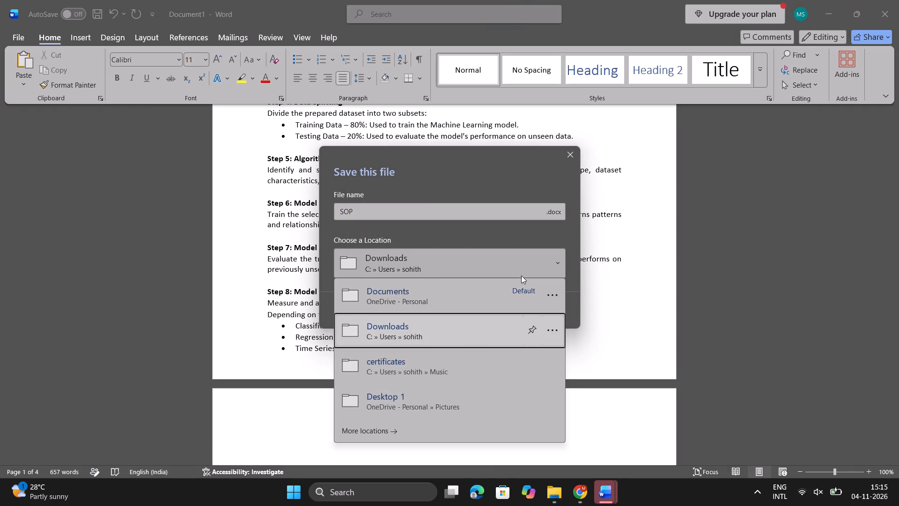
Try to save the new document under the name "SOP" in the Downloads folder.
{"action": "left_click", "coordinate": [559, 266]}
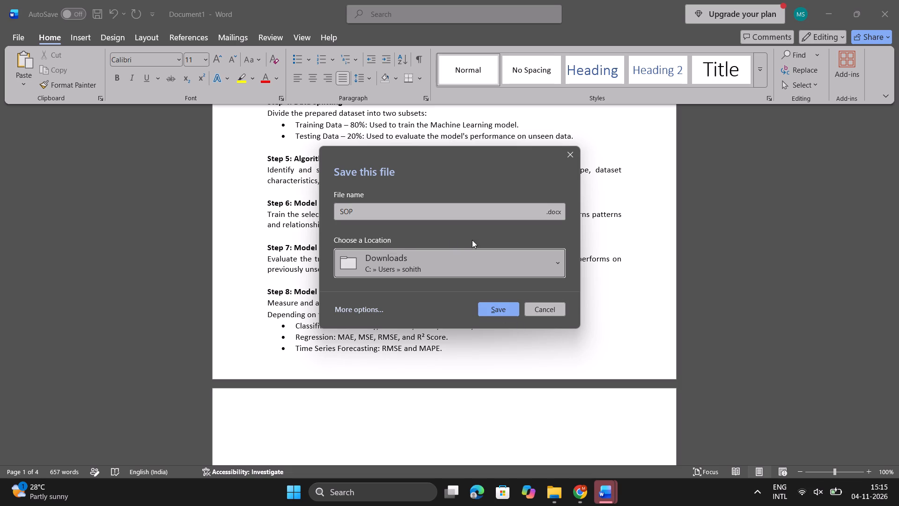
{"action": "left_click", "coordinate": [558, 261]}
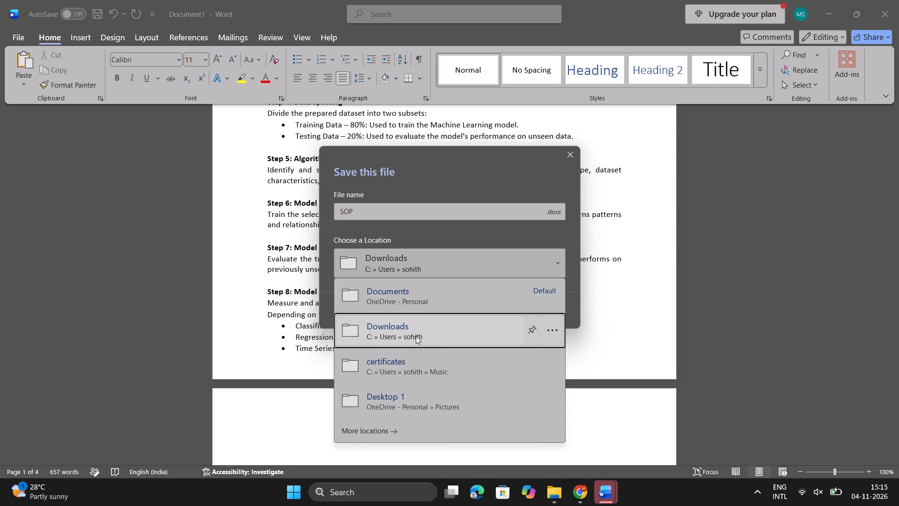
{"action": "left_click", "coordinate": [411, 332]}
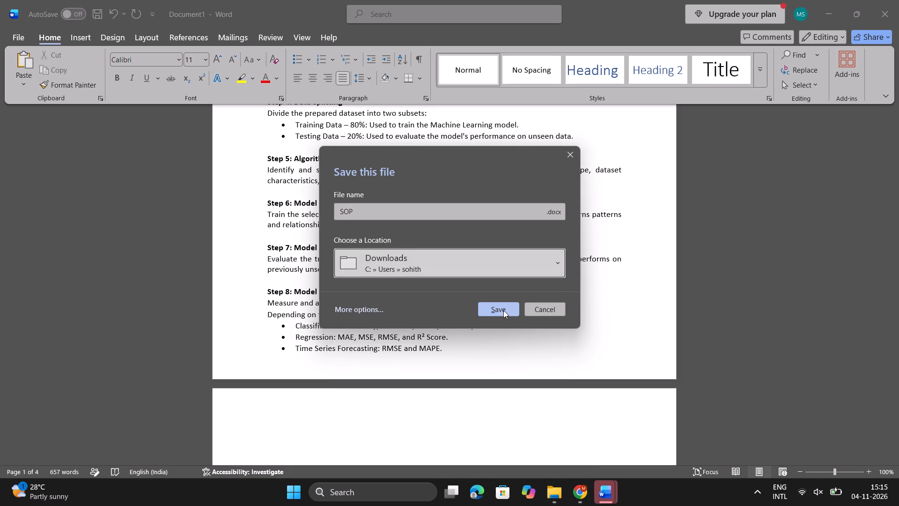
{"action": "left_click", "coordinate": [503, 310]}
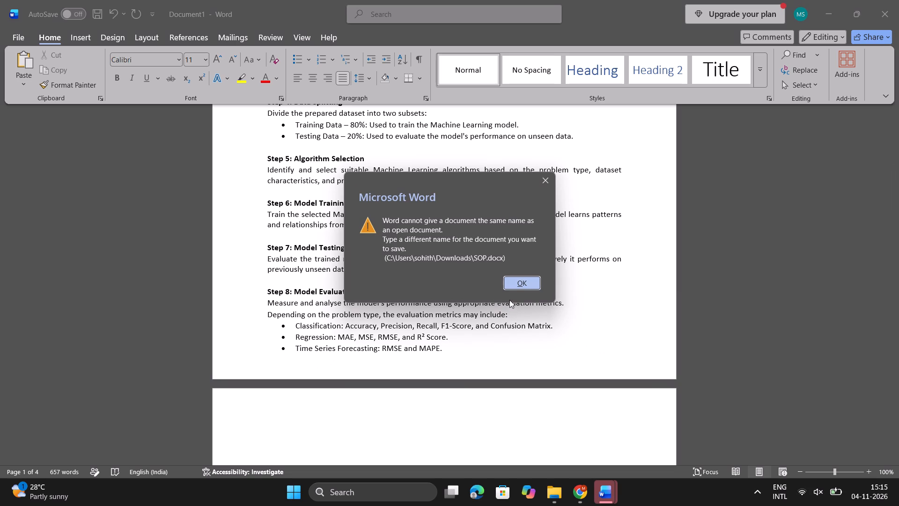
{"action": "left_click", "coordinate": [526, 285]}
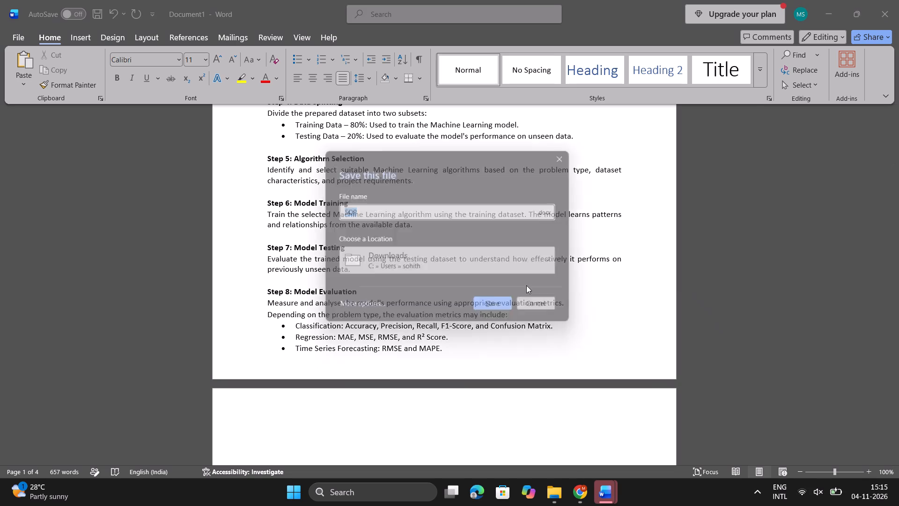
Change the file name to "Standard Operating Procedure(SOP)" and save the new document in the Downloads folder.
{"action": "left_click", "coordinate": [399, 212]}
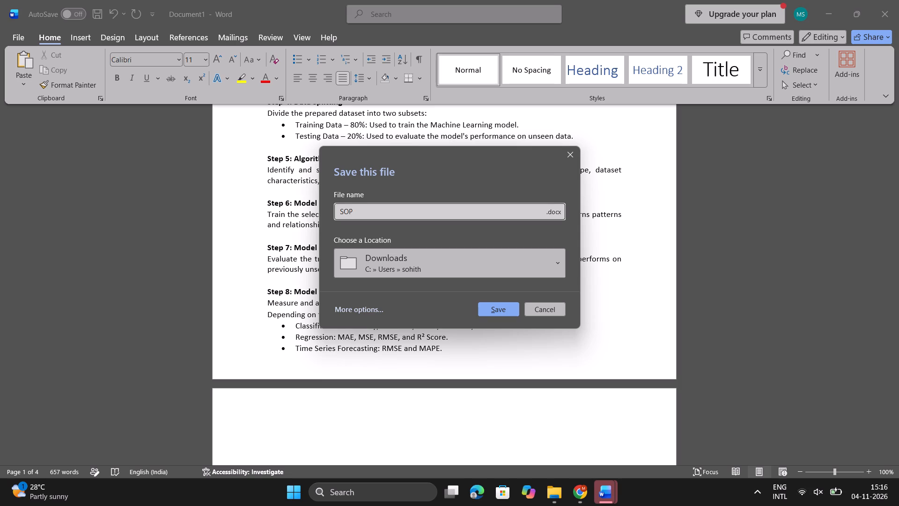
{"action": "left_click", "coordinate": [399, 212]}
{"action": "key", "text": "BackSpace"}
{"action": "key", "text": "BackSpace"}
{"action": "key", "text": "BackSpace"}
{"action": "key", "text": "BackSpace"}
{"action": "key", "text": "BackSpace"}
{"action": "key", "text": "BackSpace"}
{"action": "key", "text": "BackSpace"}
{"action": "key", "text": "BackSpace"}
{"action": "type", "text": "Standars"}
{"action": "key", "text": "BackSpace"}
{"action": "type", "text": "d Operating"}
{"action": "key", "text": "space"}
{"action": "type", "text": "Procedure"}
{"action": "key", "text": "shift+parenleft"}
{"action": "type", "text": "SOP"}
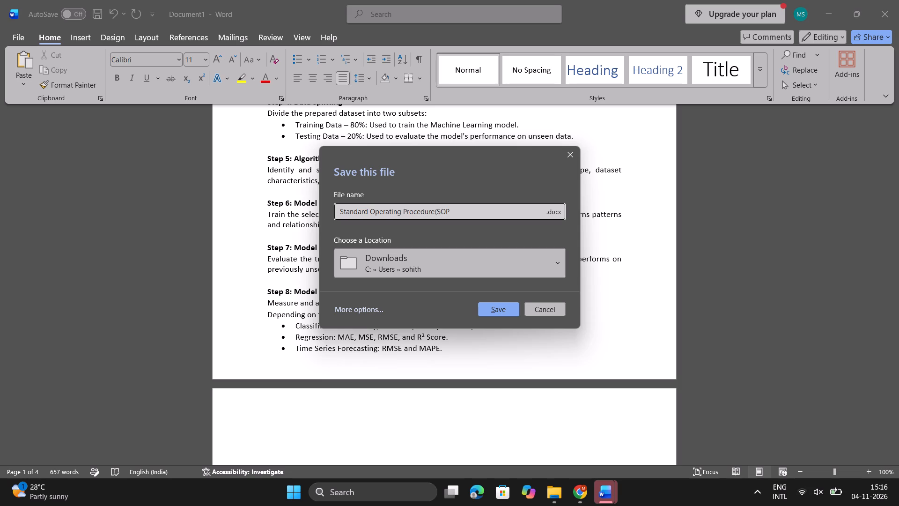
{"action": "key", "text": "shift+parenright"}
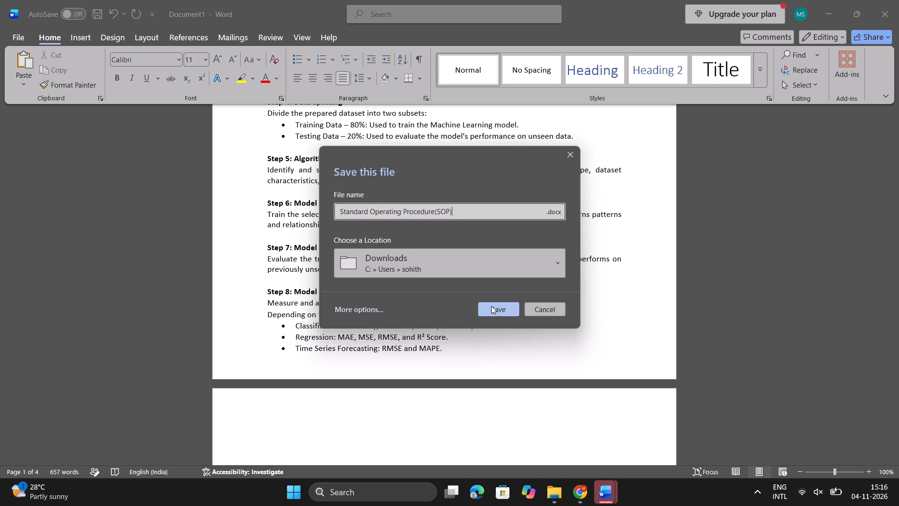
{"action": "left_click", "coordinate": [494, 308]}
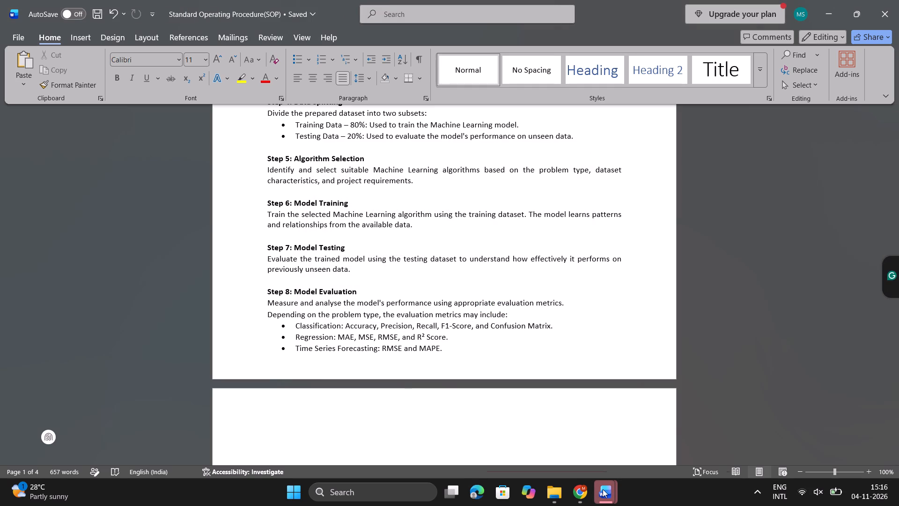
Save a PDF copy of the document as "Standard Operating Procedure(SOP)" in the Downloads folder.
{"action": "left_click", "coordinate": [593, 396]}
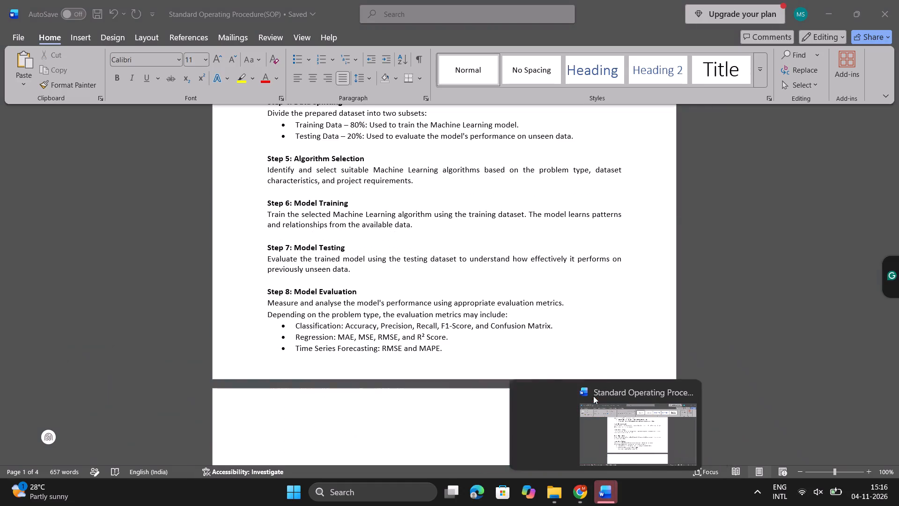
{"action": "left_click", "coordinate": [597, 434]}
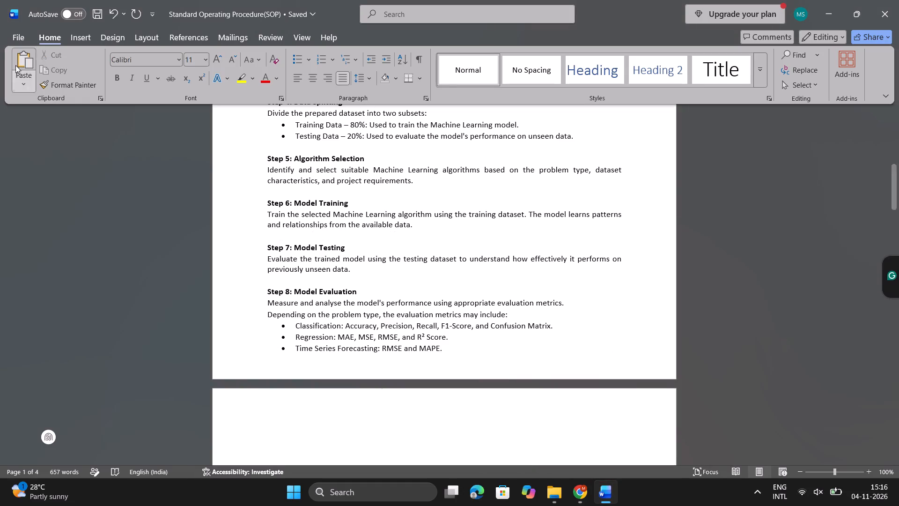
{"action": "left_click", "coordinate": [25, 35]}
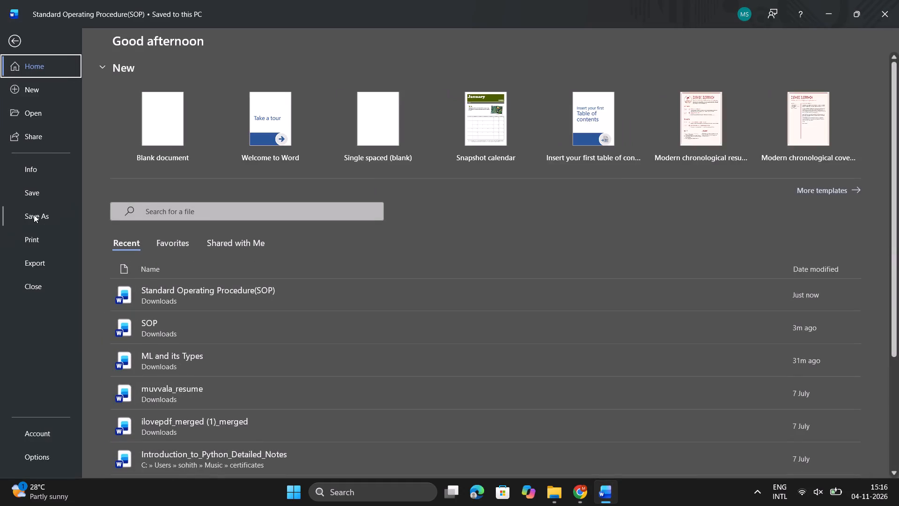
{"action": "left_click", "coordinate": [34, 215]}
{"action": "left_click", "coordinate": [163, 253]}
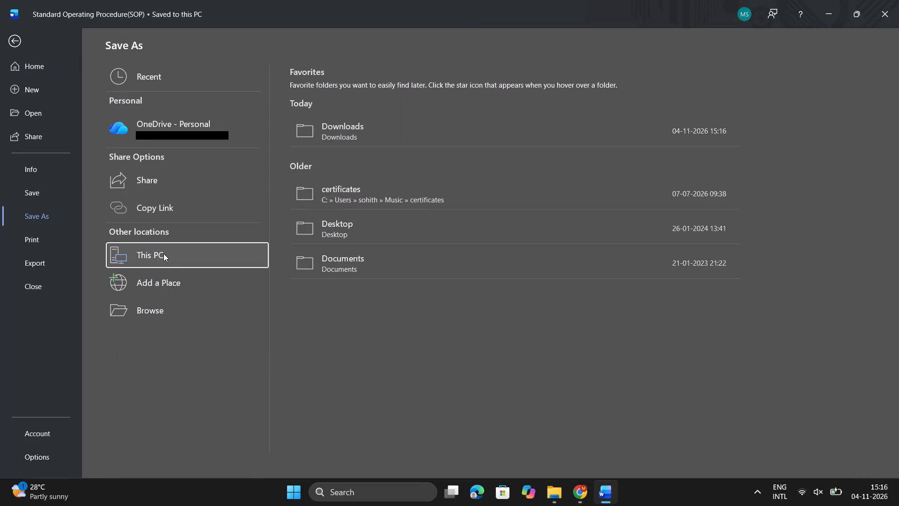
{"action": "left_click", "coordinate": [354, 129]}
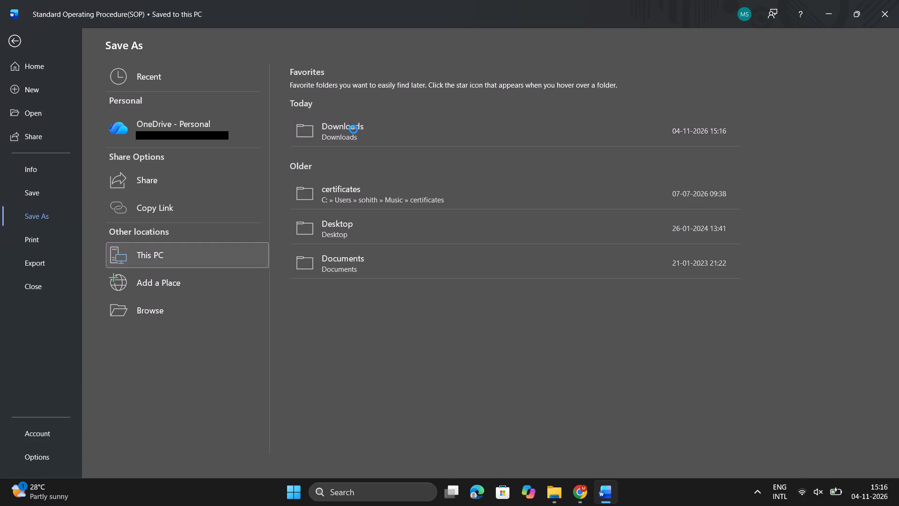
{"action": "scroll", "coordinate": [159, 150], "scroll_direction": "up", "scroll_amount": 8}
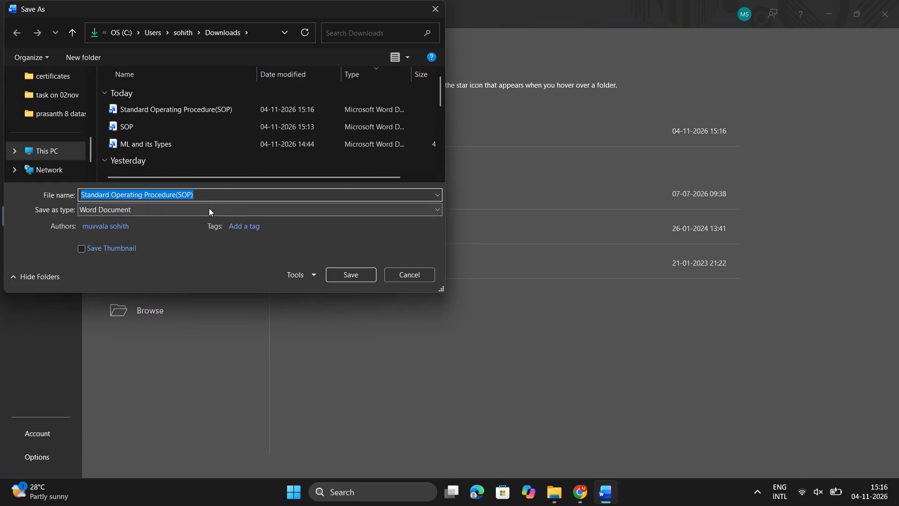
{"action": "left_click", "coordinate": [209, 208]}
{"action": "left_click", "coordinate": [115, 279]}
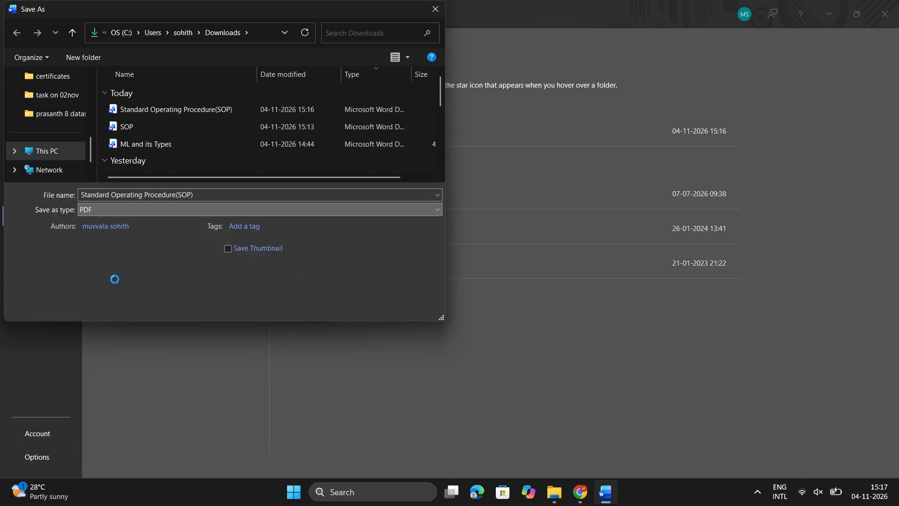
{"action": "scroll", "coordinate": [88, 134], "scroll_direction": "up", "scroll_amount": 6}
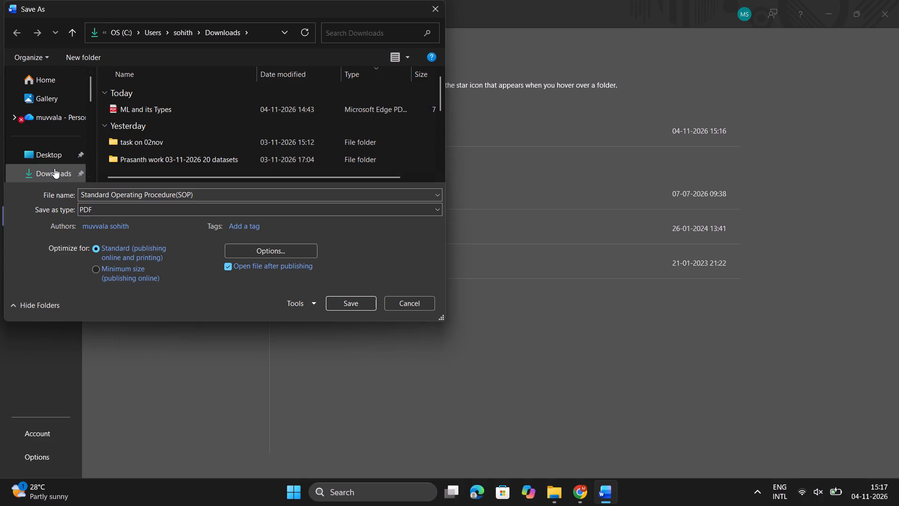
{"action": "left_click", "coordinate": [54, 168]}
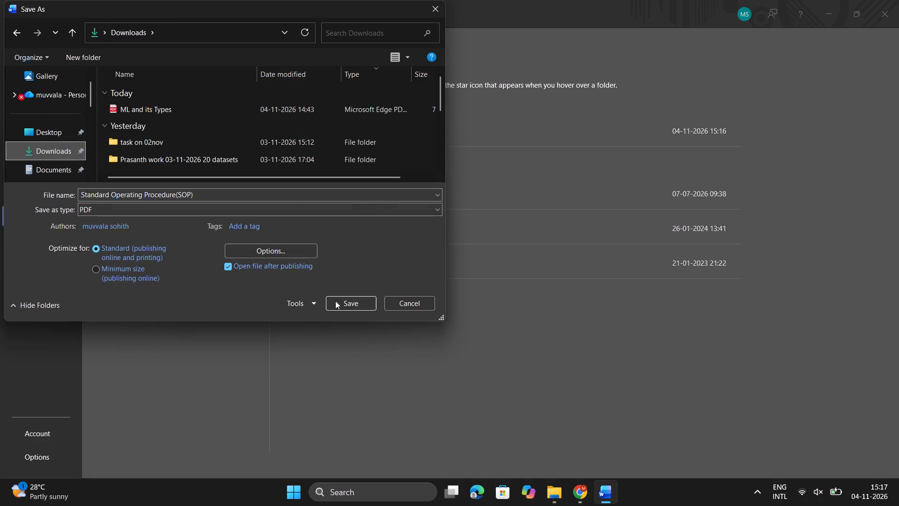
{"action": "left_click", "coordinate": [351, 304]}
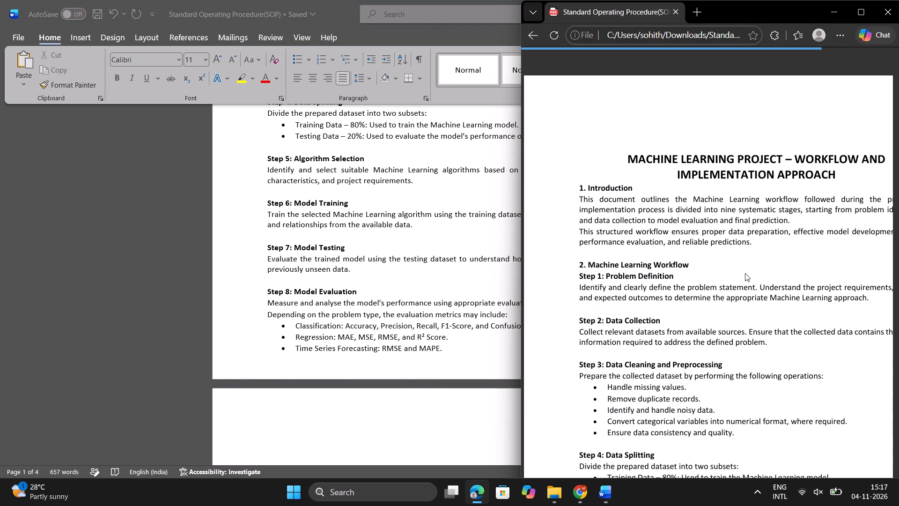
Review the page layout and content of the exported PDF, and look over the same pages in the Word document.
{"action": "scroll", "coordinate": [745, 273], "scroll_direction": "down", "scroll_amount": 5}
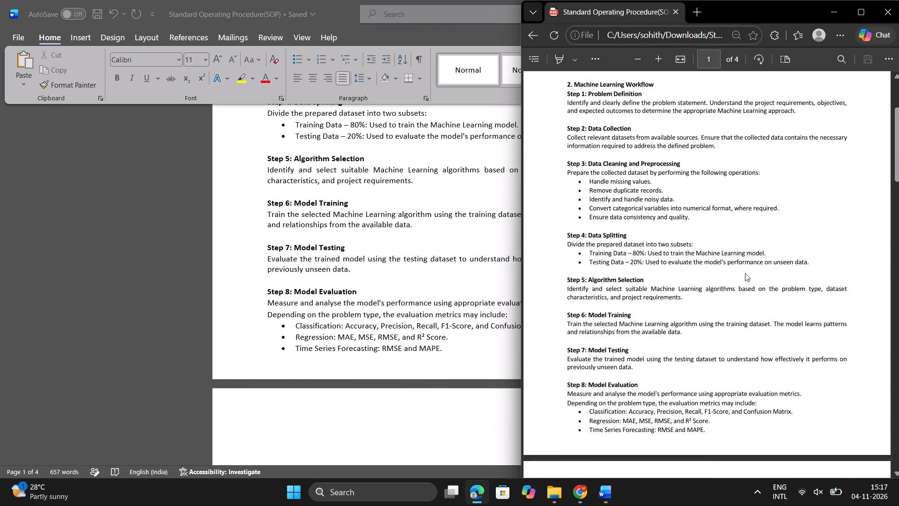
{"action": "scroll", "coordinate": [745, 273], "scroll_direction": "down", "scroll_amount": 7}
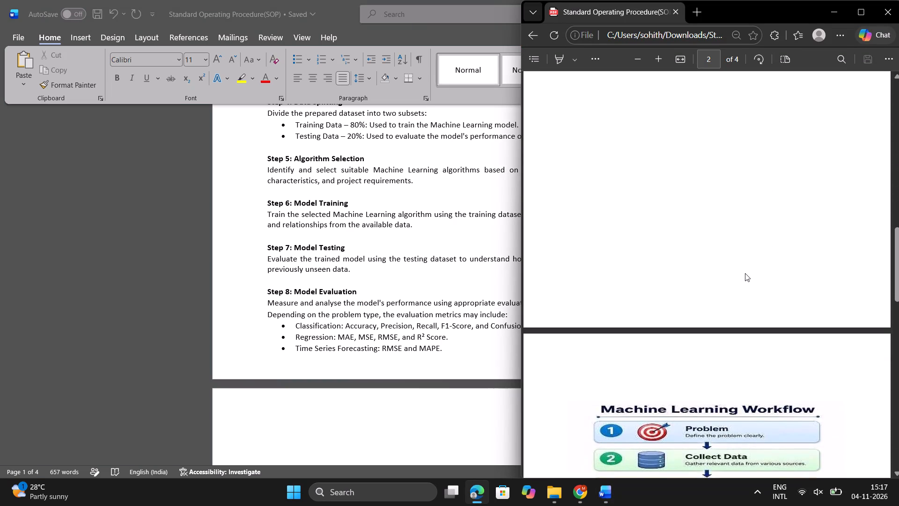
{"action": "scroll", "coordinate": [745, 273], "scroll_direction": "down", "scroll_amount": 7}
{"action": "scroll", "coordinate": [745, 273], "scroll_direction": "up", "scroll_amount": 2}
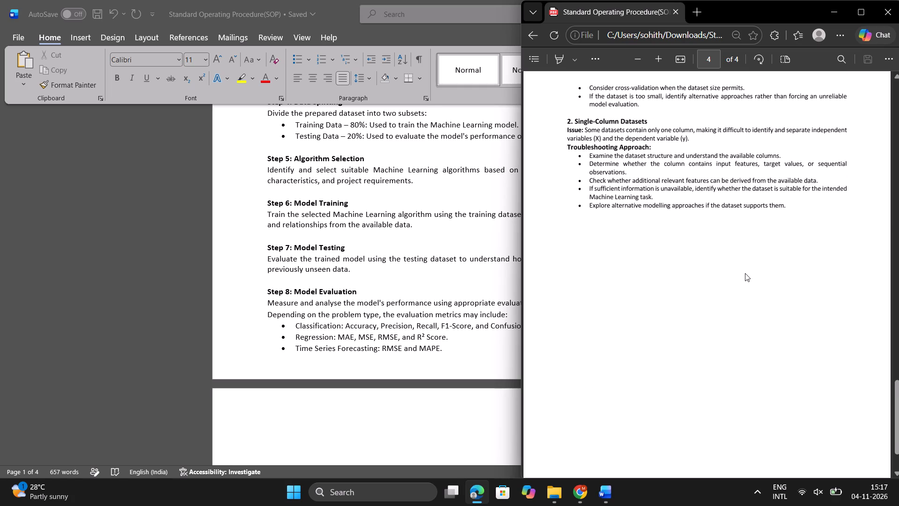
{"action": "scroll", "coordinate": [745, 273], "scroll_direction": "up", "scroll_amount": 6}
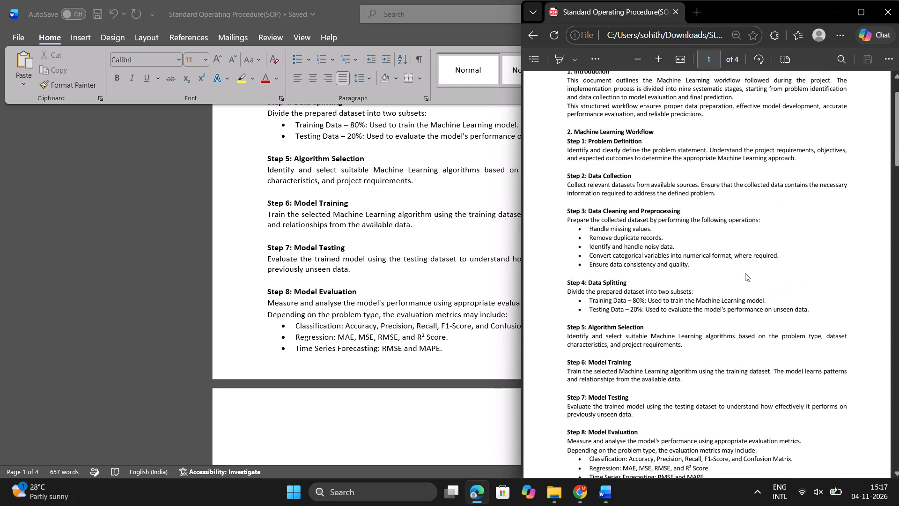
{"action": "scroll", "coordinate": [745, 273], "scroll_direction": "up", "scroll_amount": 2}
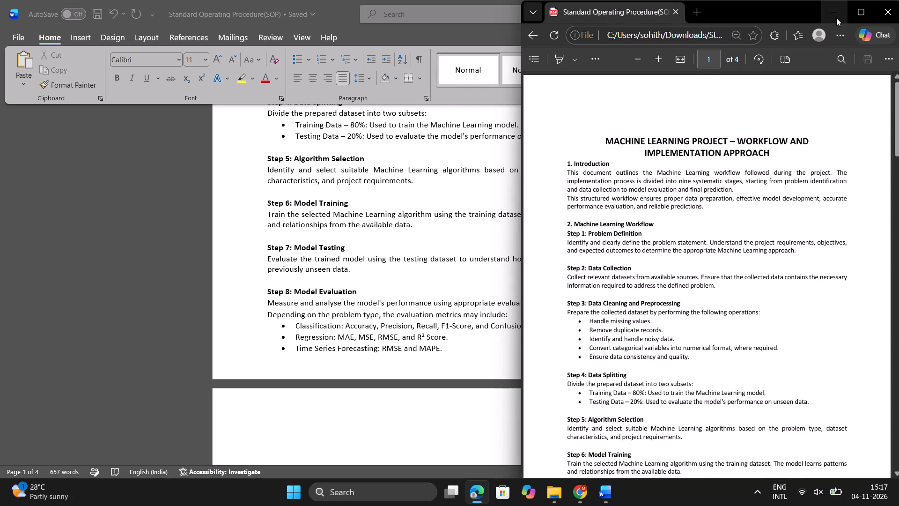
{"action": "left_click", "coordinate": [836, 18]}
{"action": "scroll", "coordinate": [541, 239], "scroll_direction": "down", "scroll_amount": 4}
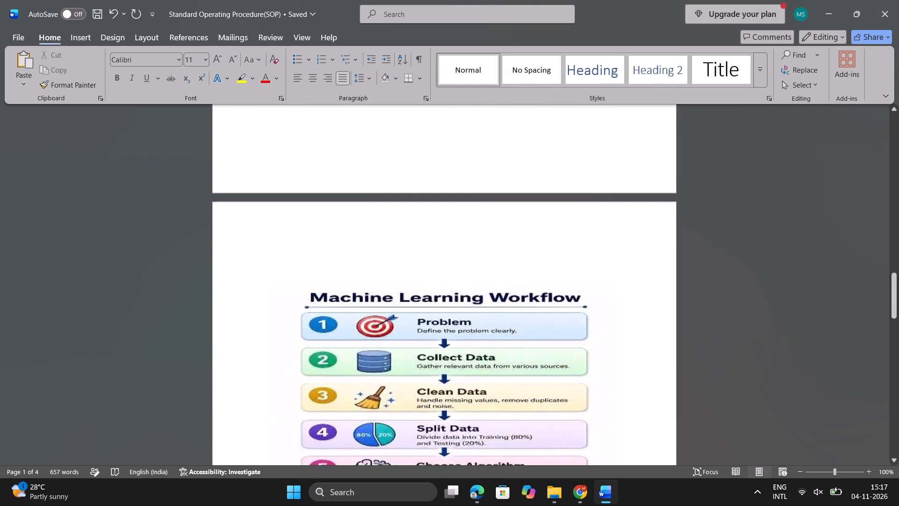
{"action": "scroll", "coordinate": [541, 239], "scroll_direction": "up", "scroll_amount": 14}
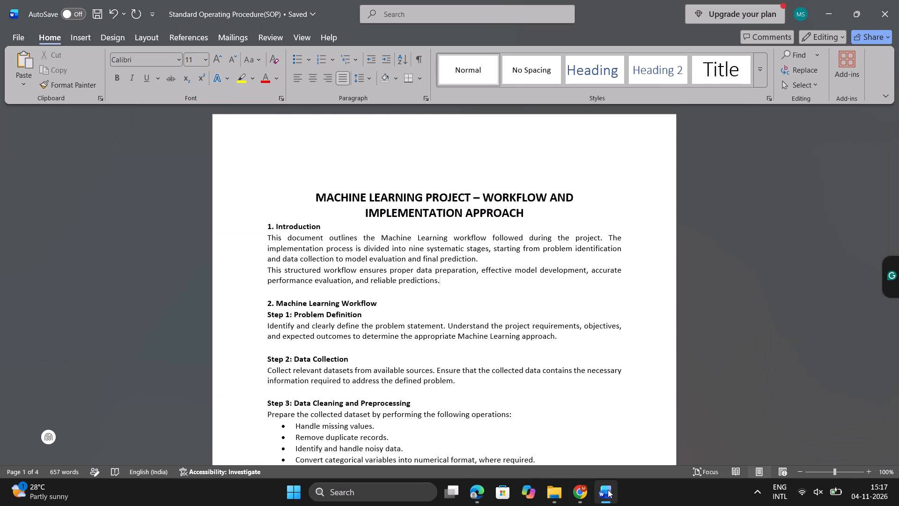
Delete the old SOP Word file from the Downloads folder and try to delete the Standard Operating Procedure(SOP) Word file there.
{"action": "left_click", "coordinate": [575, 427]}
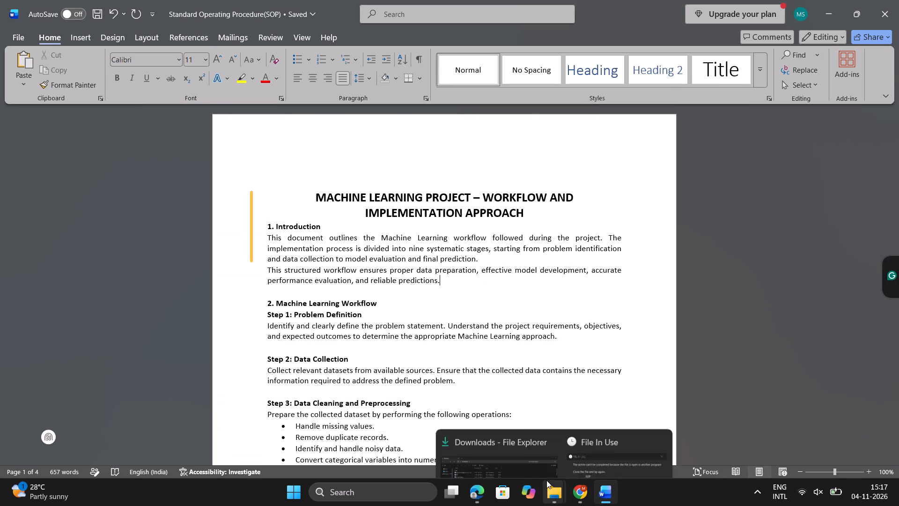
{"action": "left_click", "coordinate": [504, 435]}
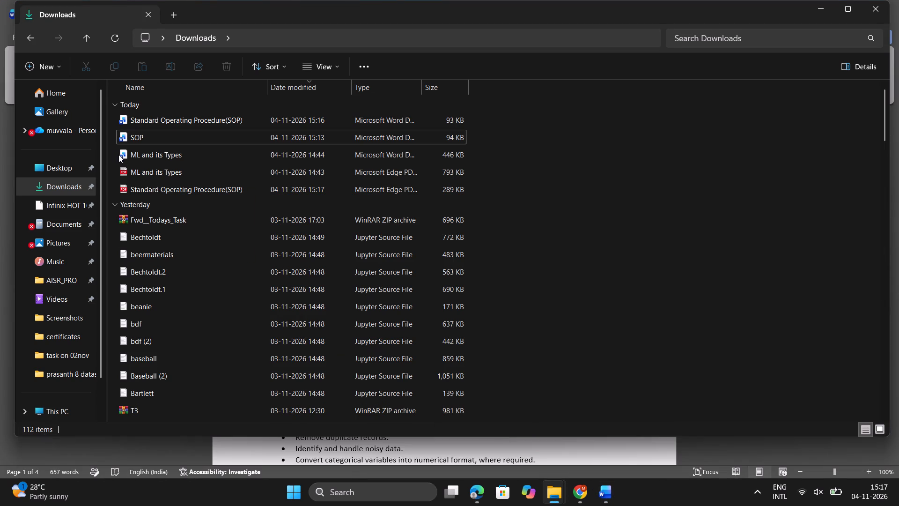
{"action": "right_click", "coordinate": [143, 135]}
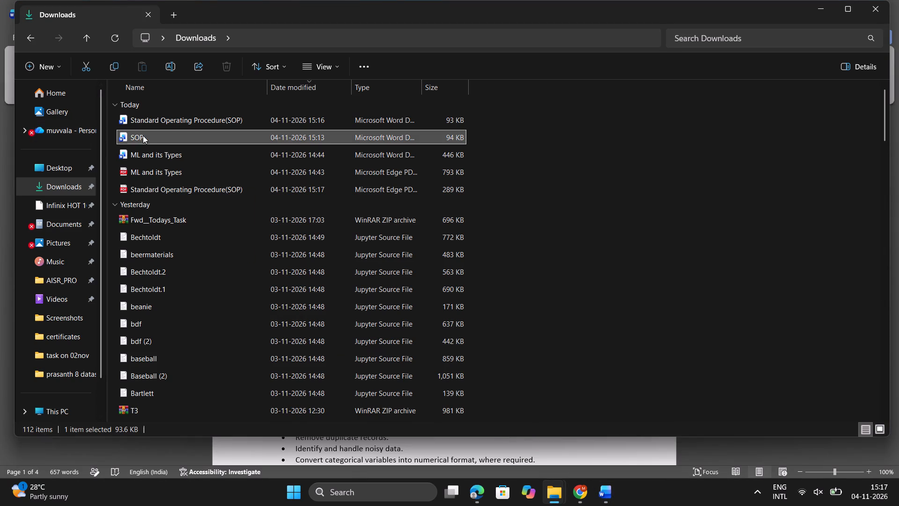
{"action": "left_click", "coordinate": [605, 184]}
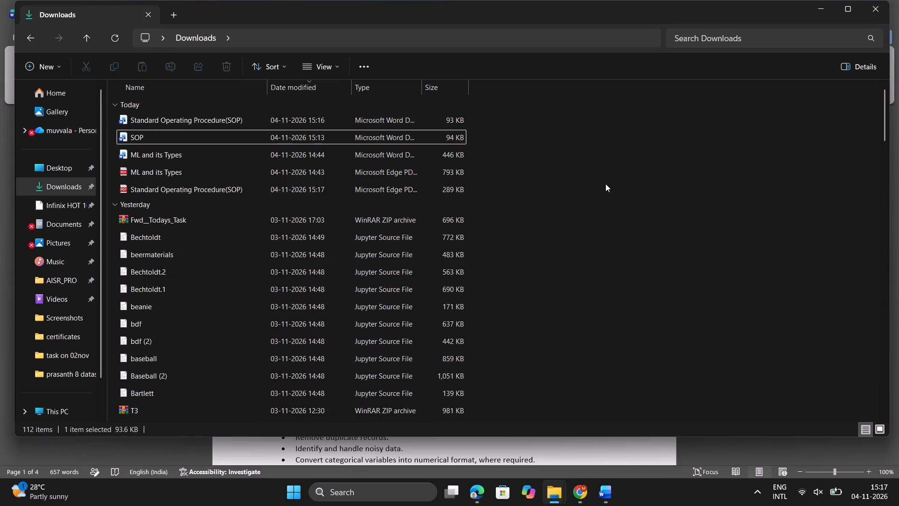
{"action": "right_click", "coordinate": [290, 118]}
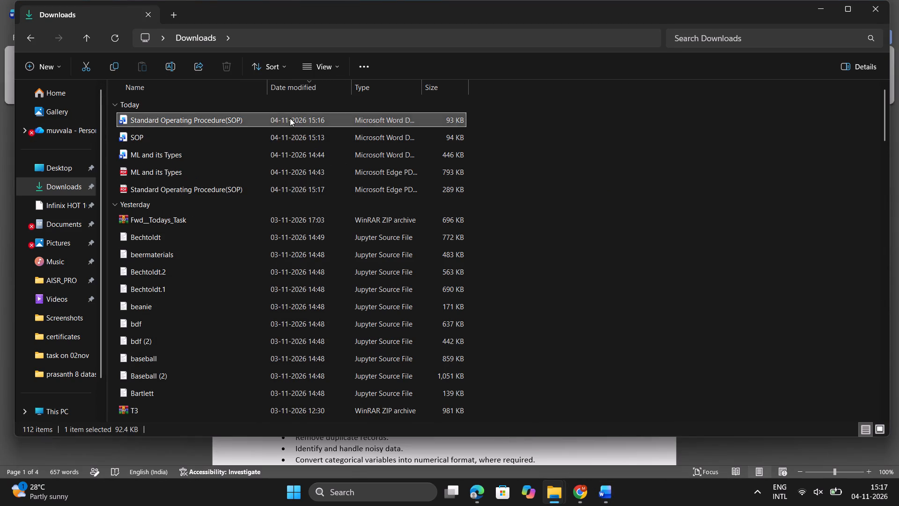
{"action": "left_click", "coordinate": [229, 74]}
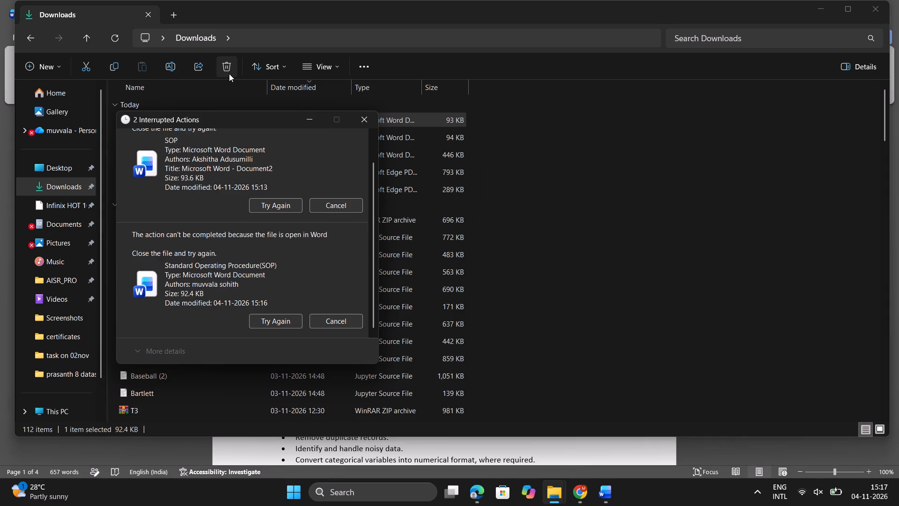
{"action": "left_click", "coordinate": [276, 210]}
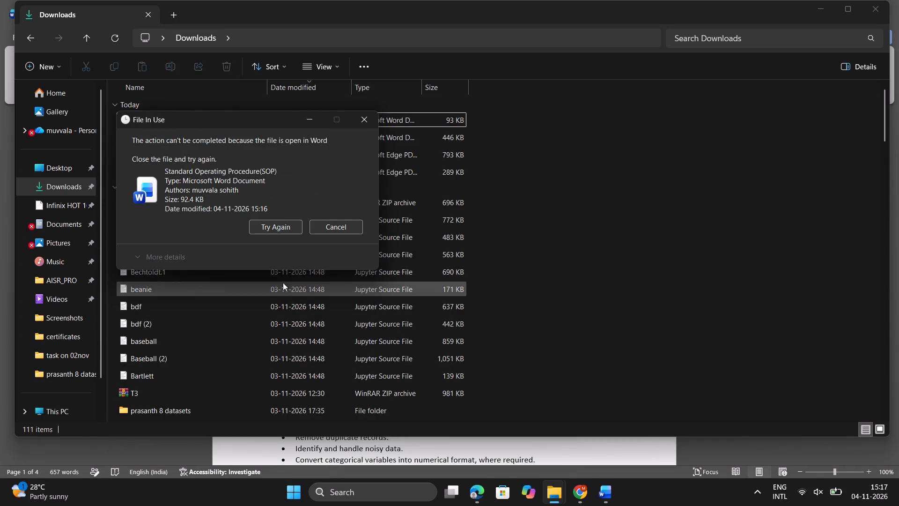
{"action": "left_click", "coordinate": [273, 227]}
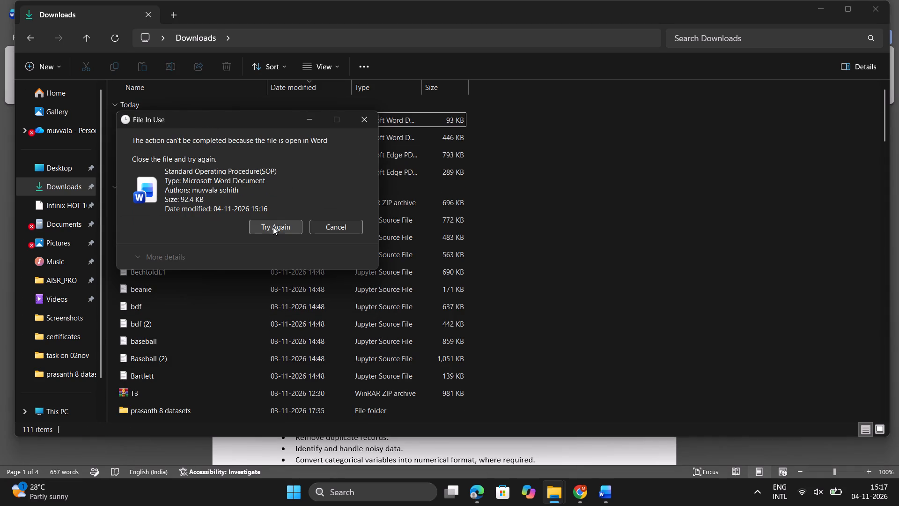
{"action": "left_click", "coordinate": [326, 225]}
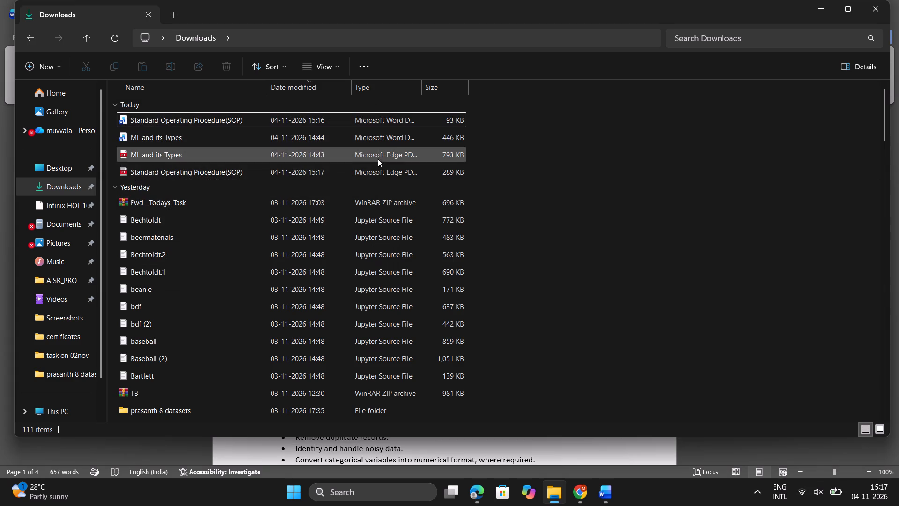
Delete the Standard Operating Procedure(SOP) PDF from the Downloads folder and return to the Word document.
{"action": "right_click", "coordinate": [313, 172]}
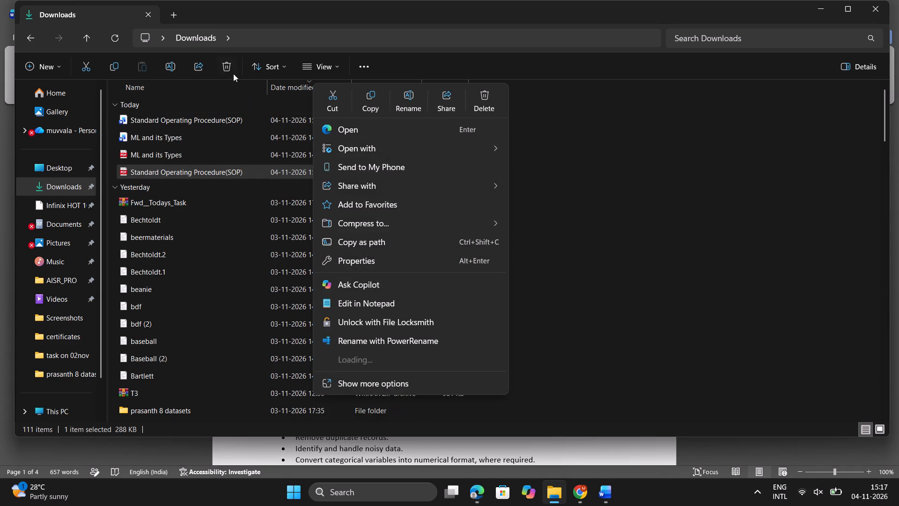
{"action": "left_click", "coordinate": [227, 67]}
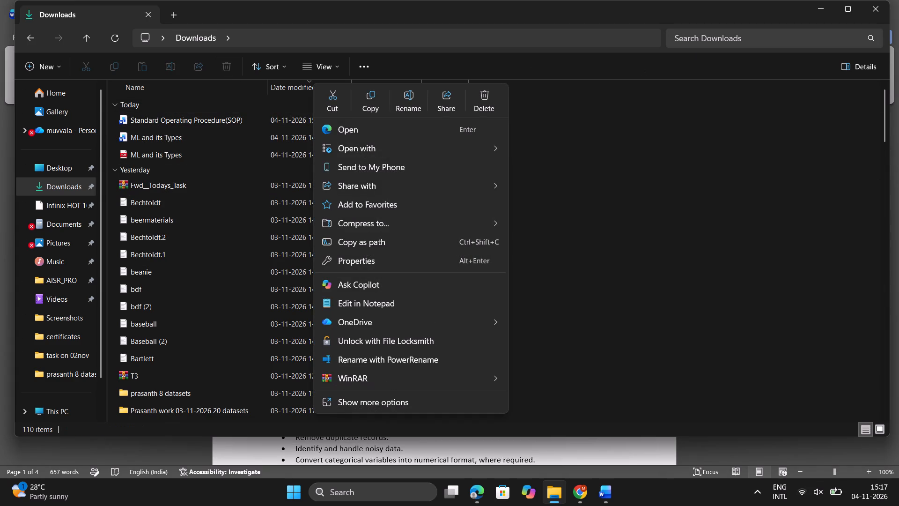
{"action": "left_click", "coordinate": [820, 10]}
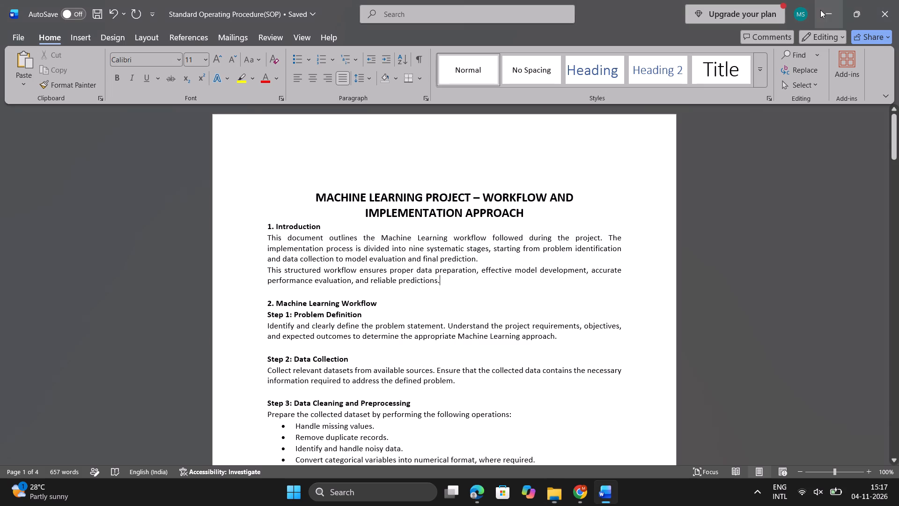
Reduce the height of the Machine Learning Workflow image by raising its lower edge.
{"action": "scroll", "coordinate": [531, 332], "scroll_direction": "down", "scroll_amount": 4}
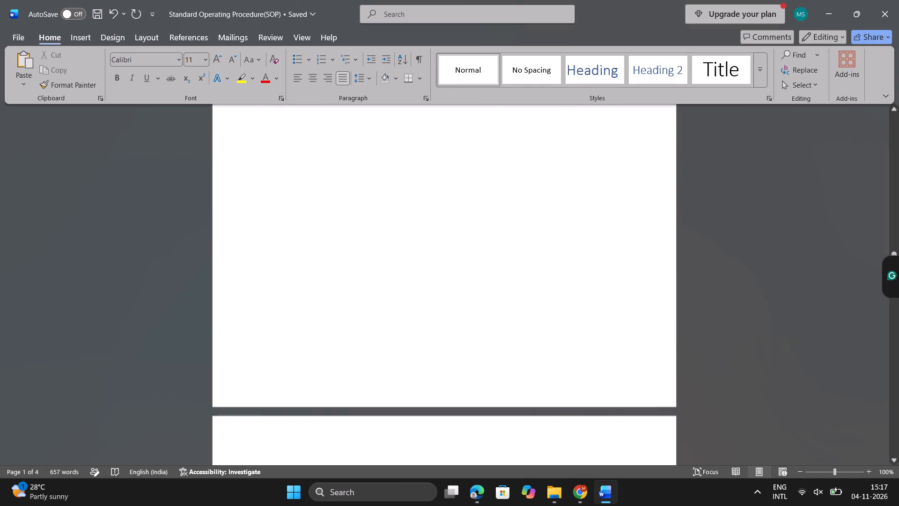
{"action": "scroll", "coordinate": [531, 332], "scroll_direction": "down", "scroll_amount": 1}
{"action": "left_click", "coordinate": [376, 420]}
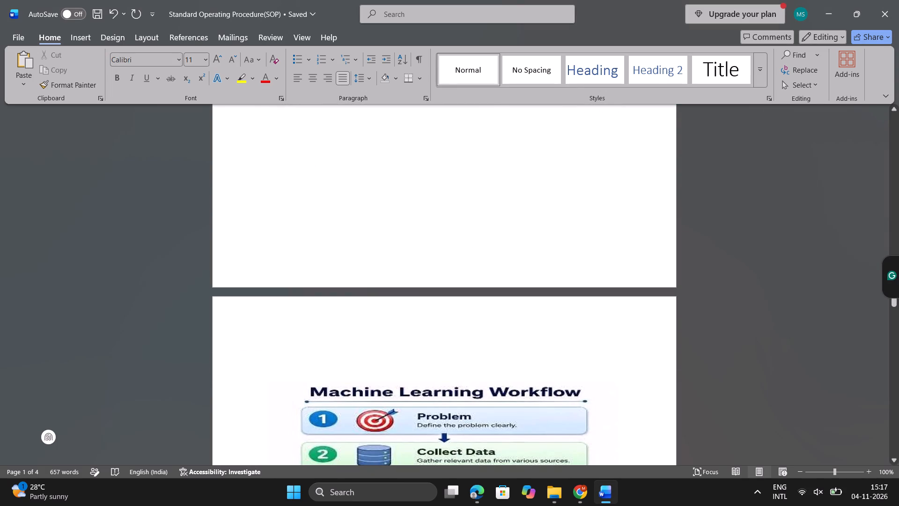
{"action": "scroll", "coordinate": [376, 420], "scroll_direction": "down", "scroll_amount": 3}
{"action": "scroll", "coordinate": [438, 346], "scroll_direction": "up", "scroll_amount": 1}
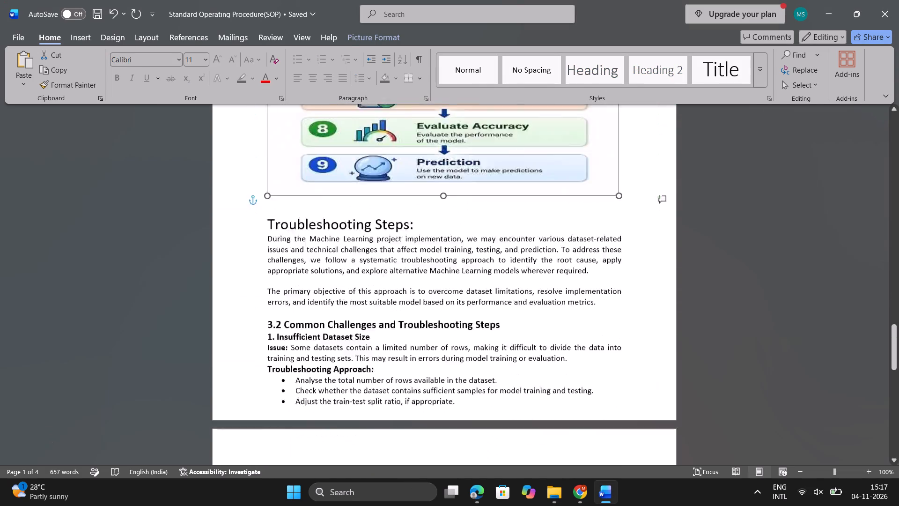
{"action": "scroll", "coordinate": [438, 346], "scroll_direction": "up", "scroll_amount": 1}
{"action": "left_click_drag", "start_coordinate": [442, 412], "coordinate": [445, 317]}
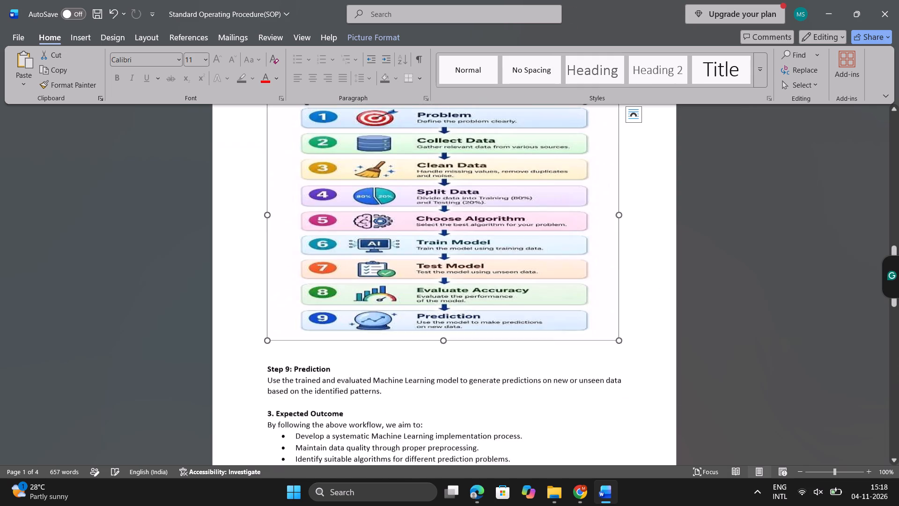
Examine how the pages flow around the resized workflow image, from Step 5 through the troubleshooting sections.
{"action": "scroll", "coordinate": [445, 317], "scroll_direction": "up", "scroll_amount": 3}
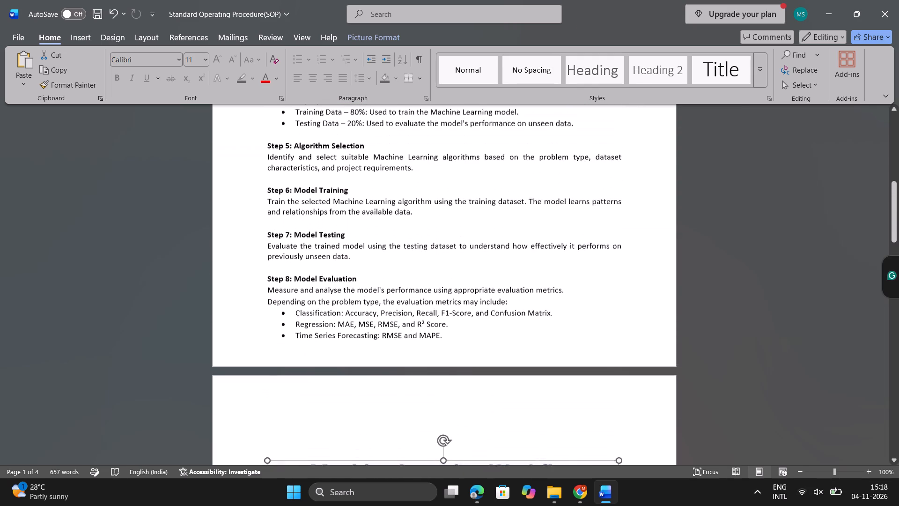
{"action": "scroll", "coordinate": [445, 317], "scroll_direction": "up", "scroll_amount": 1}
{"action": "scroll", "coordinate": [445, 317], "scroll_direction": "right", "scroll_amount": 1}
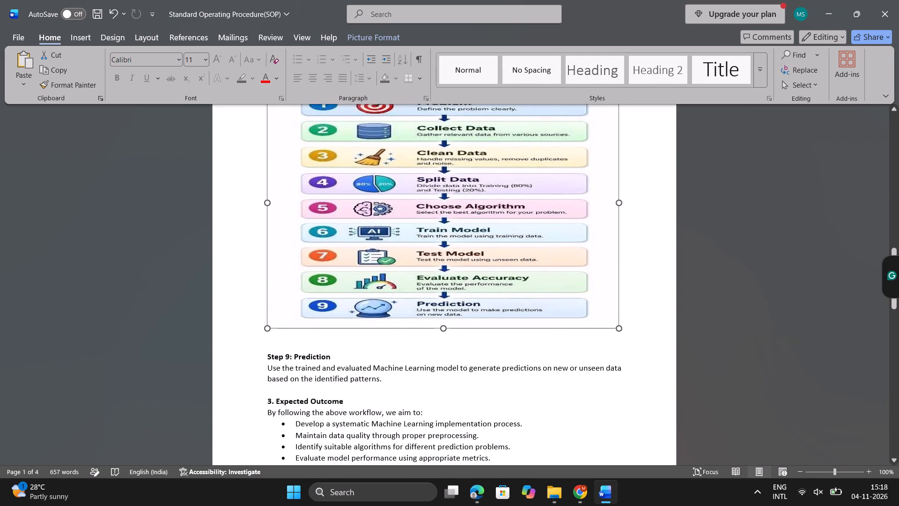
{"action": "scroll", "coordinate": [445, 317], "scroll_direction": "right", "scroll_amount": 1}
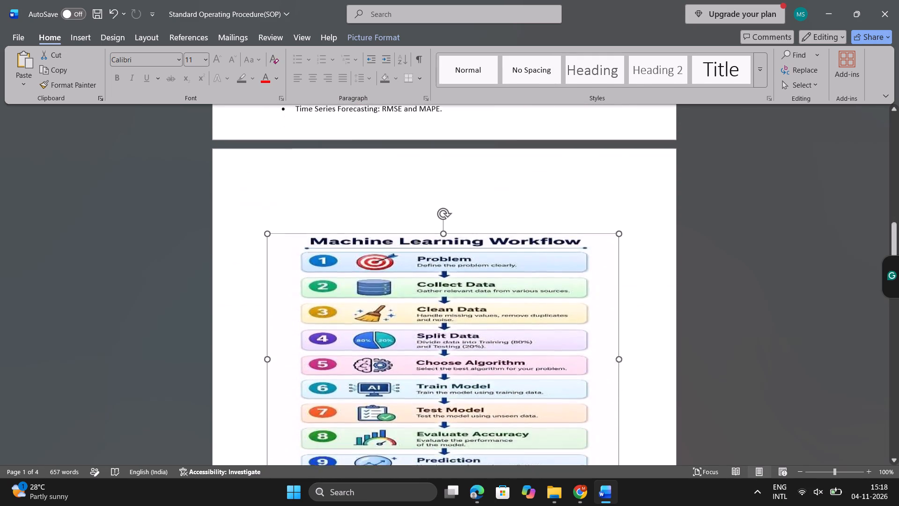
{"action": "scroll", "coordinate": [445, 317], "scroll_direction": "right", "scroll_amount": 1}
{"action": "scroll", "coordinate": [445, 317], "scroll_direction": "down", "scroll_amount": 2}
{"action": "scroll", "coordinate": [445, 317], "scroll_direction": "up", "scroll_amount": 1}
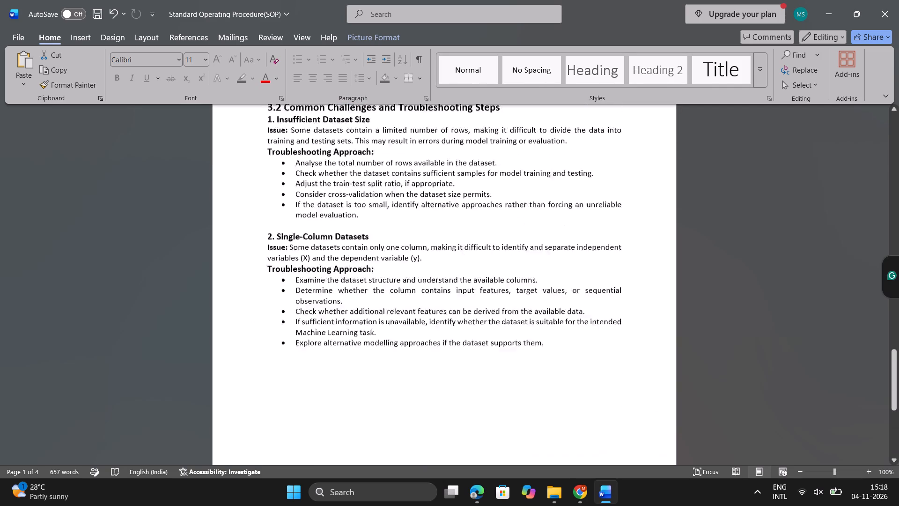
{"action": "scroll", "coordinate": [445, 317], "scroll_direction": "up", "scroll_amount": 4}
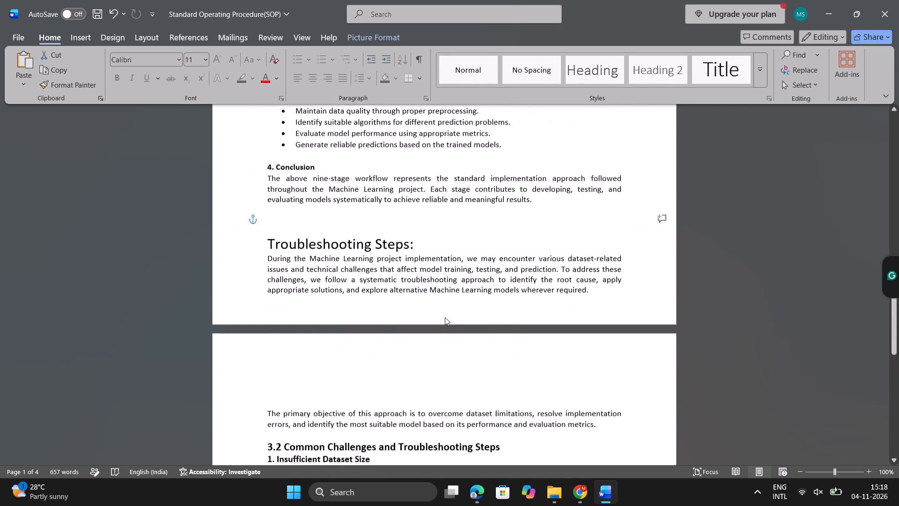
{"action": "scroll", "coordinate": [445, 317], "scroll_direction": "up", "scroll_amount": 2}
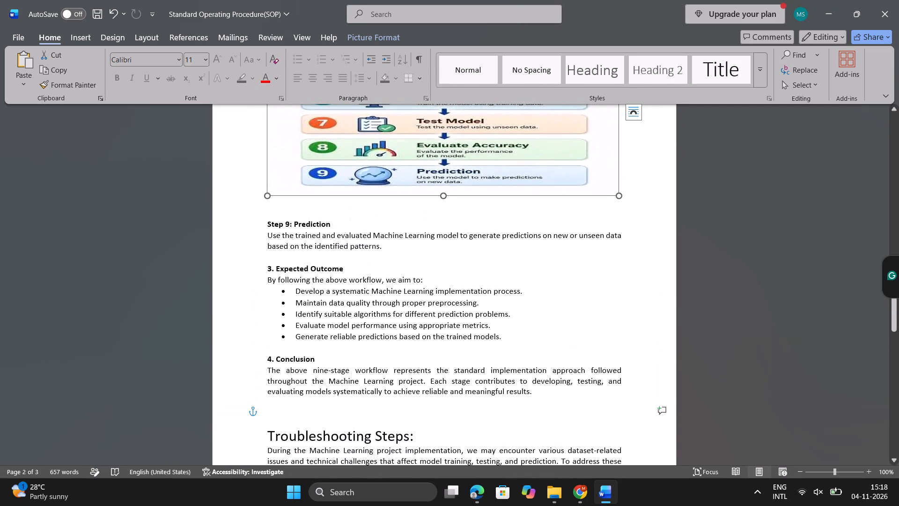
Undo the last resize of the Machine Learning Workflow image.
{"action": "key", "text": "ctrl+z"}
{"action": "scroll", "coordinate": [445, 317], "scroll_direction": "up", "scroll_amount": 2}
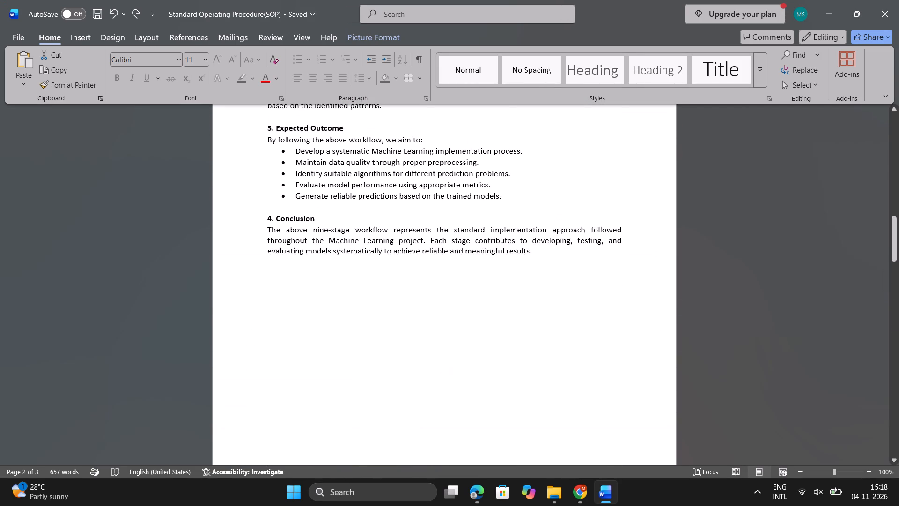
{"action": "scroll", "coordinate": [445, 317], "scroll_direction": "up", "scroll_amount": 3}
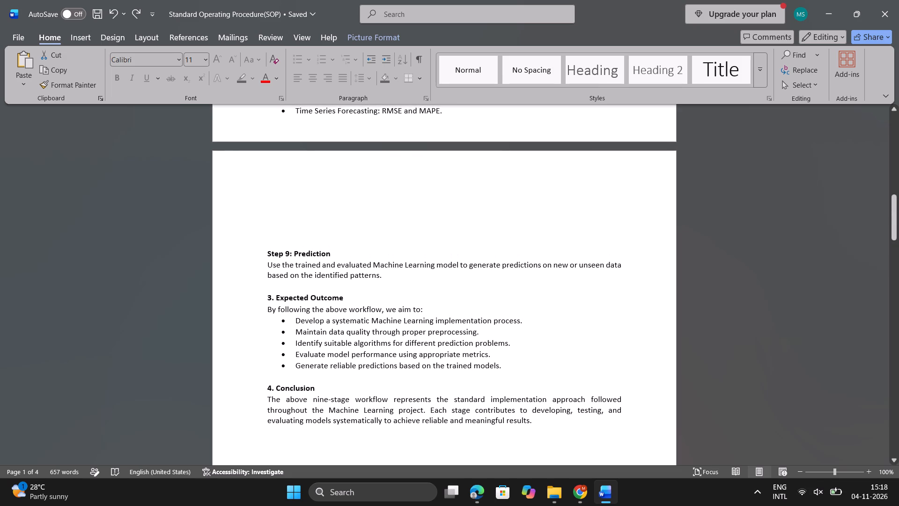
Nudge the Machine Learning Workflow image slightly upward on its page.
{"action": "scroll", "coordinate": [445, 317], "scroll_direction": "down", "scroll_amount": 4}
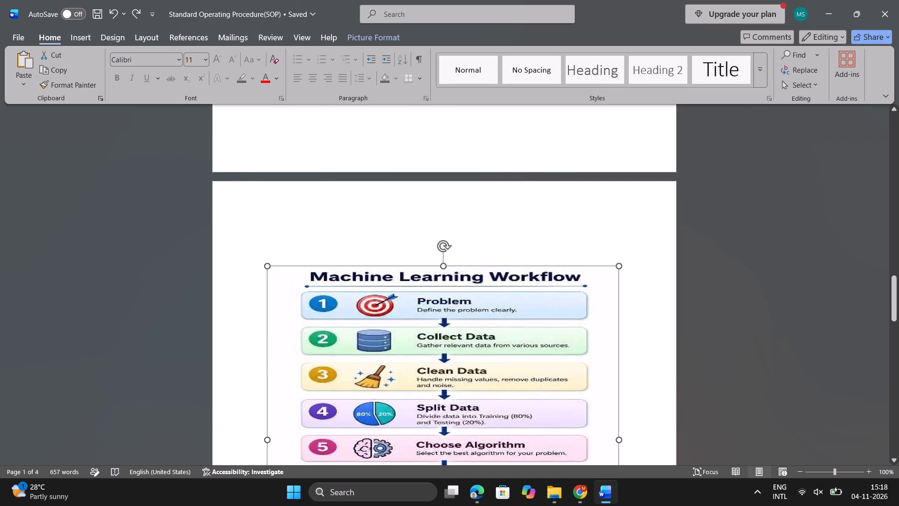
{"action": "right_click", "coordinate": [445, 317]}
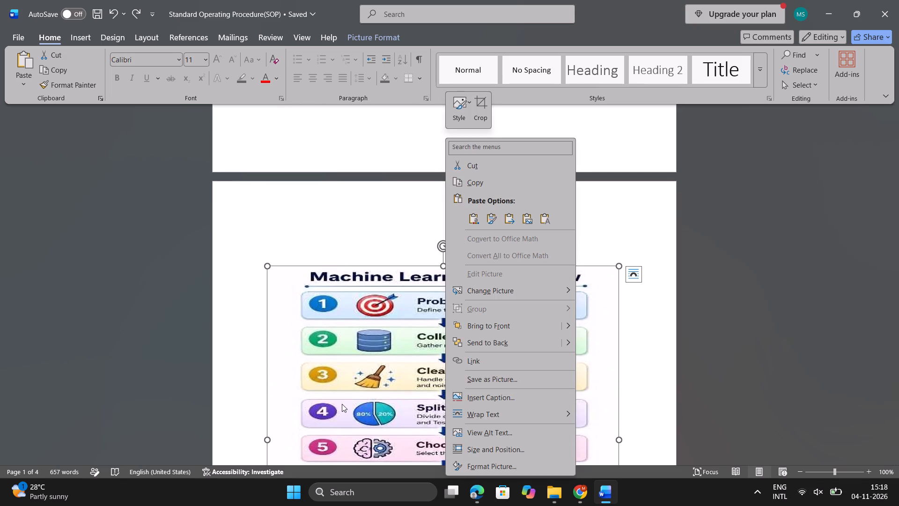
{"action": "left_click", "coordinate": [342, 404]}
{"action": "scroll", "coordinate": [342, 404], "scroll_direction": "down", "scroll_amount": 2}
{"action": "scroll", "coordinate": [342, 404], "scroll_direction": "up", "scroll_amount": 1}
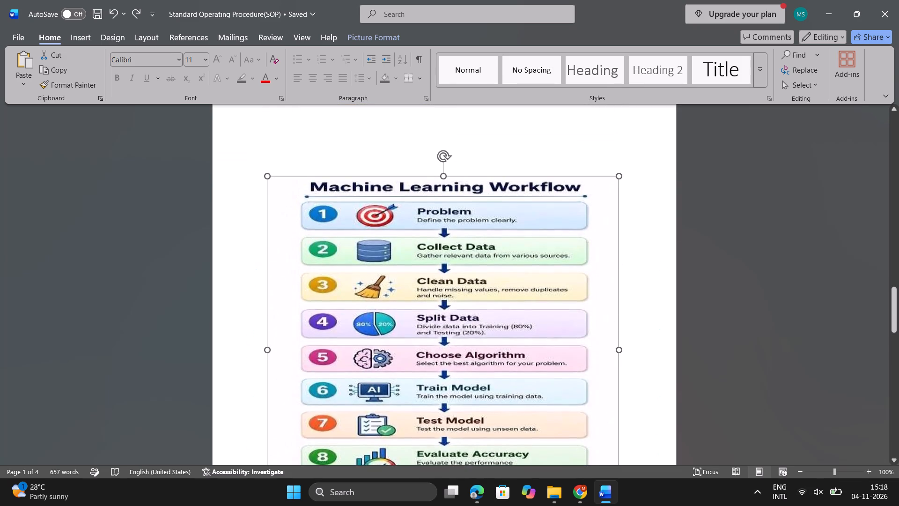
{"action": "scroll", "coordinate": [342, 404], "scroll_direction": "up", "scroll_amount": 1}
{"action": "key", "text": "Up"}
{"action": "key", "text": "Up"}
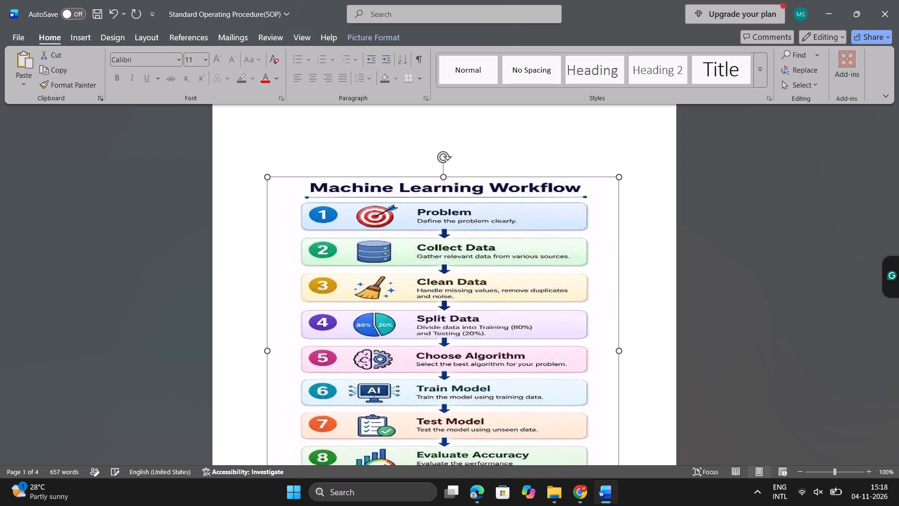
{"action": "key", "text": "Up"}
{"action": "key", "text": "Up"}
{"action": "key", "text": "Up"}
{"action": "key", "text": "Up"}
{"action": "key", "text": "Up"}
{"action": "key", "text": "Up"}
{"action": "key", "text": "Up"}
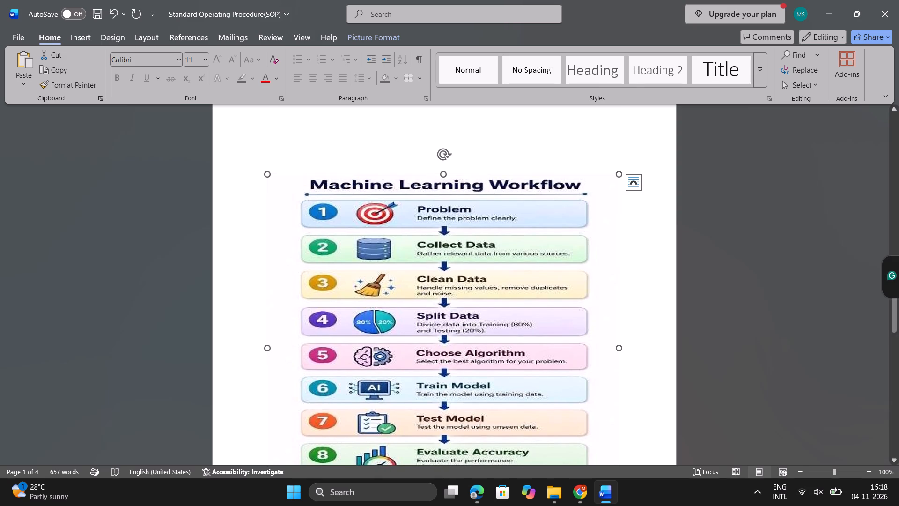
Shorten the Machine Learning Workflow image from its lower edge so that it fits on page 2 above Step 9.
{"action": "scroll", "coordinate": [466, 422], "scroll_direction": "down", "scroll_amount": 1}
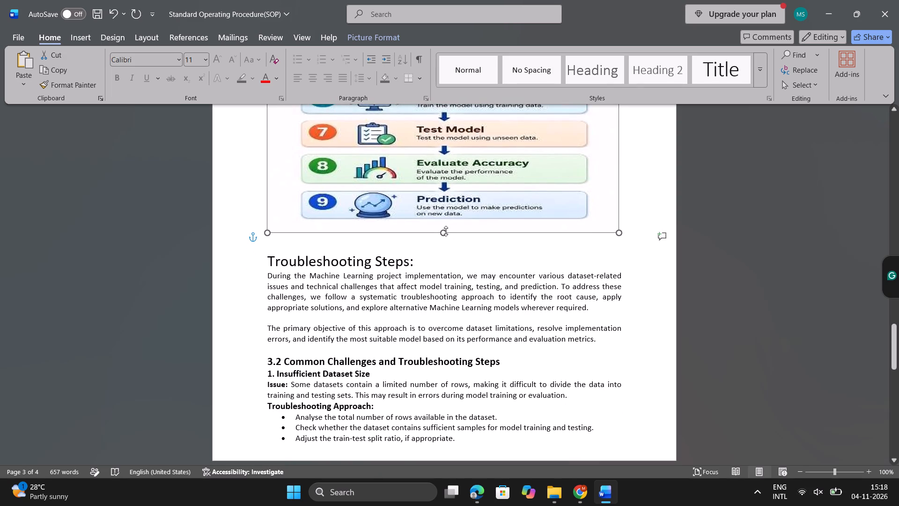
{"action": "left_click_drag", "start_coordinate": [446, 232], "coordinate": [449, 166]}
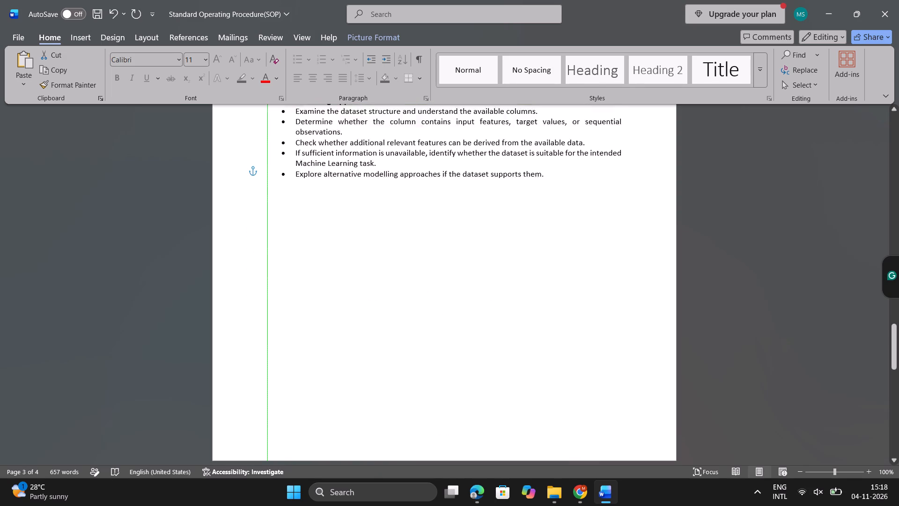
{"action": "scroll", "coordinate": [449, 166], "scroll_direction": "down", "scroll_amount": 2}
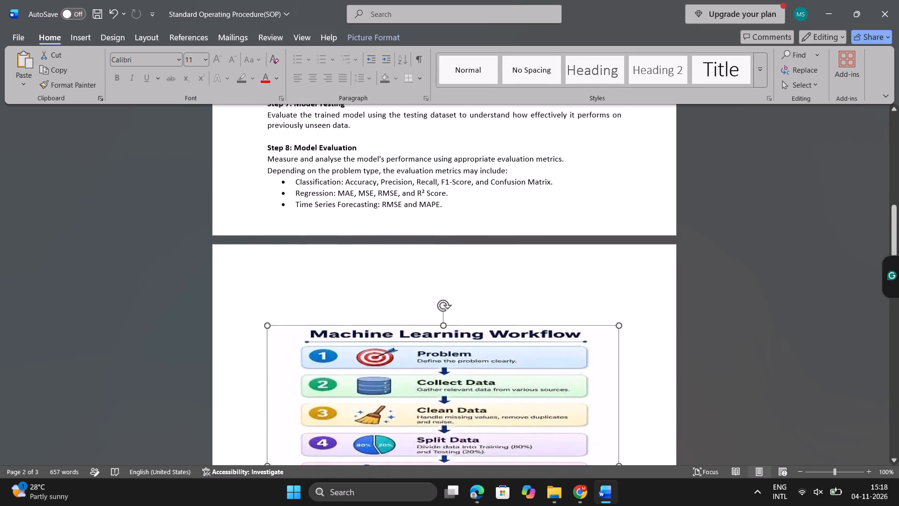
{"action": "scroll", "coordinate": [449, 166], "scroll_direction": "down", "scroll_amount": 2}
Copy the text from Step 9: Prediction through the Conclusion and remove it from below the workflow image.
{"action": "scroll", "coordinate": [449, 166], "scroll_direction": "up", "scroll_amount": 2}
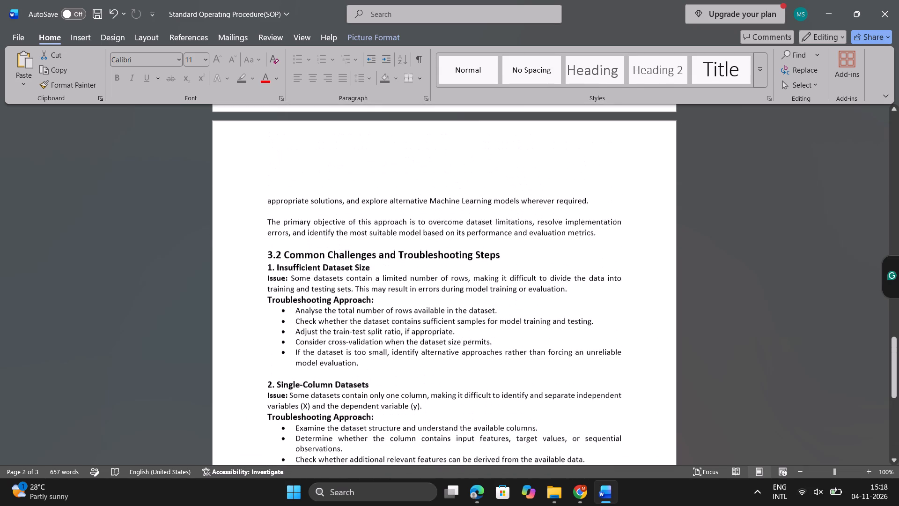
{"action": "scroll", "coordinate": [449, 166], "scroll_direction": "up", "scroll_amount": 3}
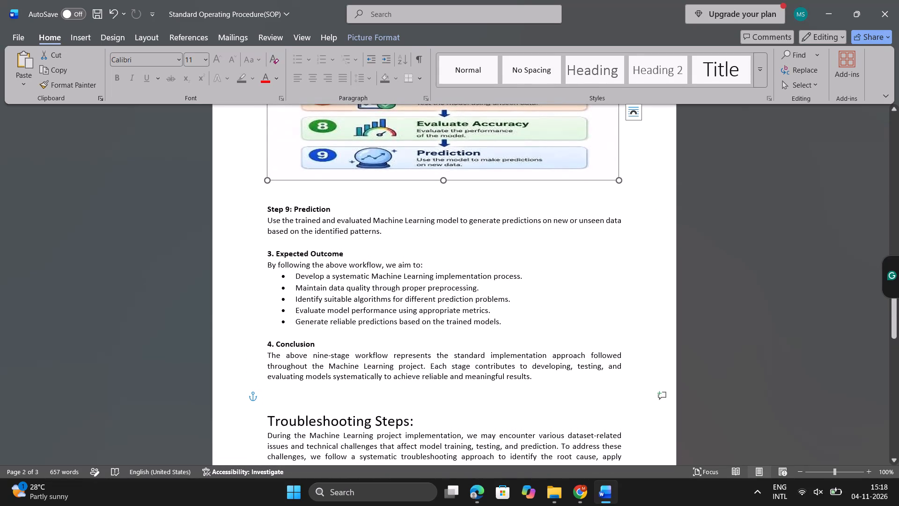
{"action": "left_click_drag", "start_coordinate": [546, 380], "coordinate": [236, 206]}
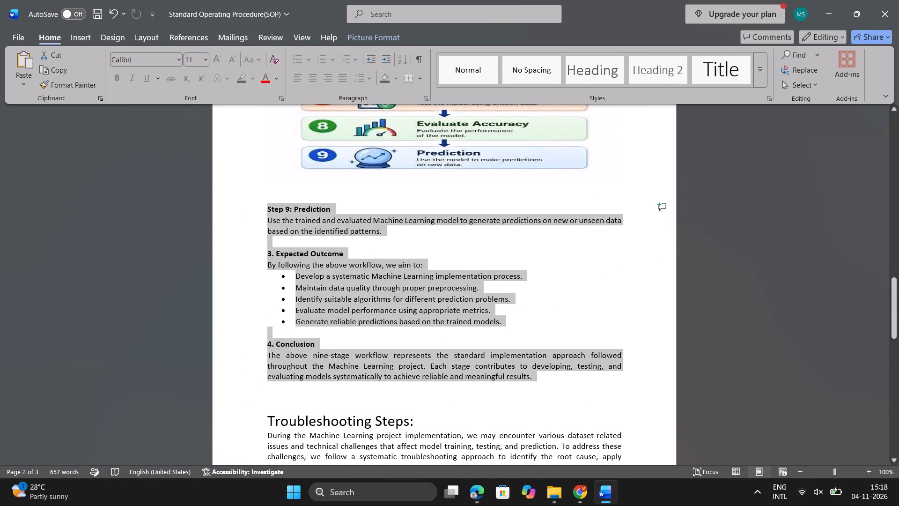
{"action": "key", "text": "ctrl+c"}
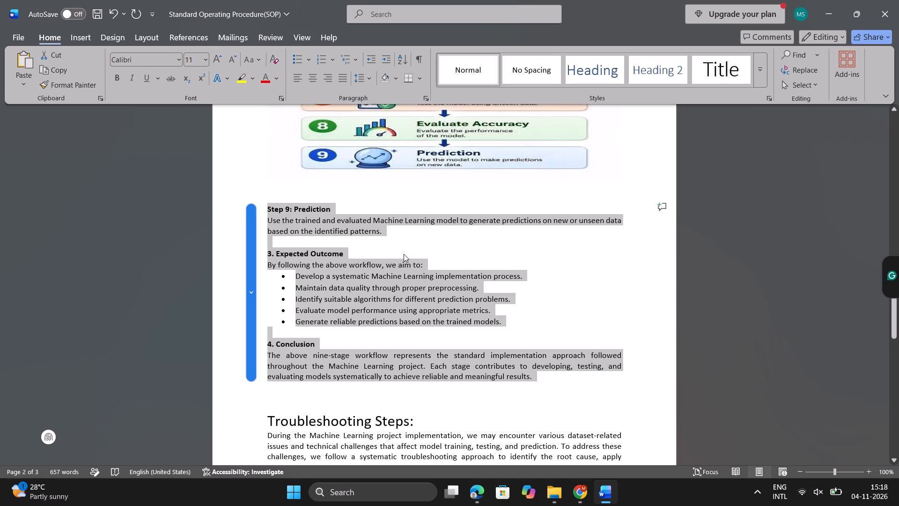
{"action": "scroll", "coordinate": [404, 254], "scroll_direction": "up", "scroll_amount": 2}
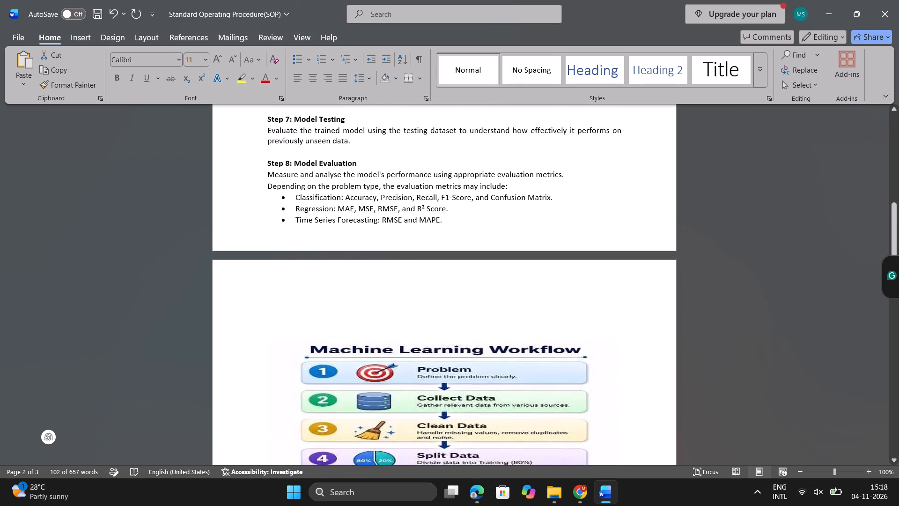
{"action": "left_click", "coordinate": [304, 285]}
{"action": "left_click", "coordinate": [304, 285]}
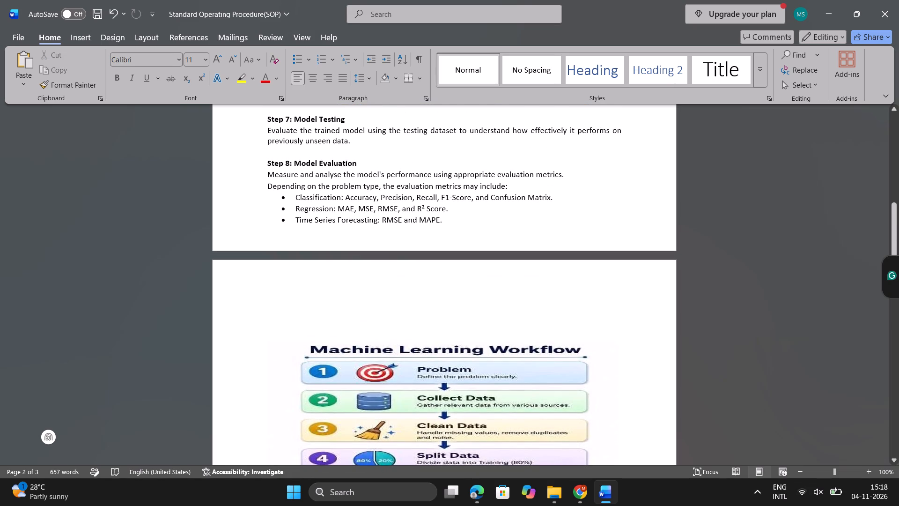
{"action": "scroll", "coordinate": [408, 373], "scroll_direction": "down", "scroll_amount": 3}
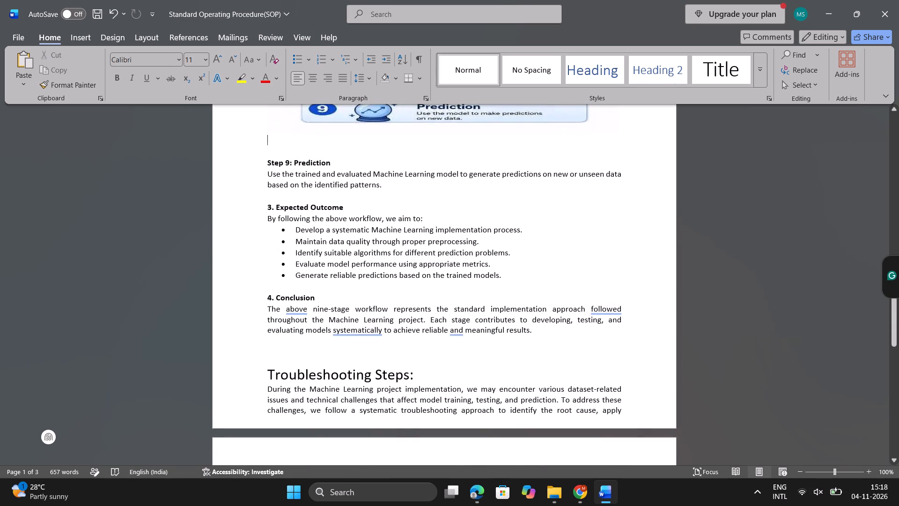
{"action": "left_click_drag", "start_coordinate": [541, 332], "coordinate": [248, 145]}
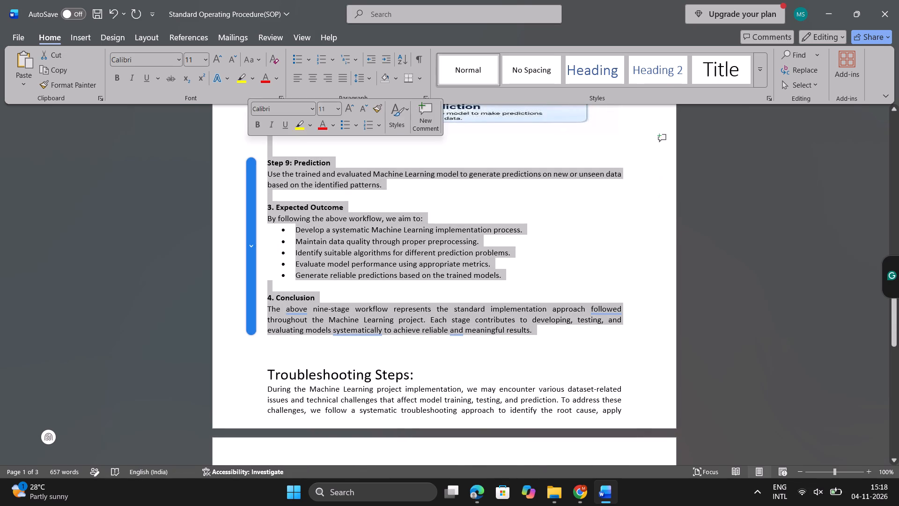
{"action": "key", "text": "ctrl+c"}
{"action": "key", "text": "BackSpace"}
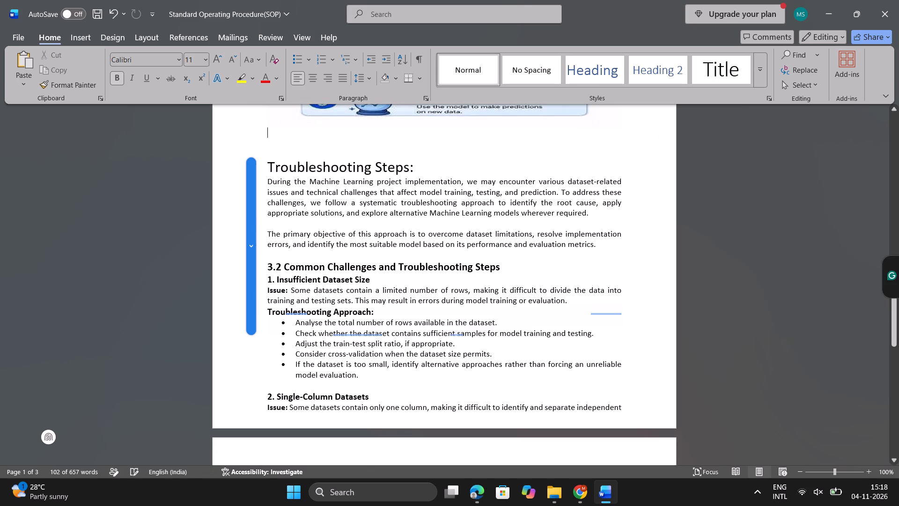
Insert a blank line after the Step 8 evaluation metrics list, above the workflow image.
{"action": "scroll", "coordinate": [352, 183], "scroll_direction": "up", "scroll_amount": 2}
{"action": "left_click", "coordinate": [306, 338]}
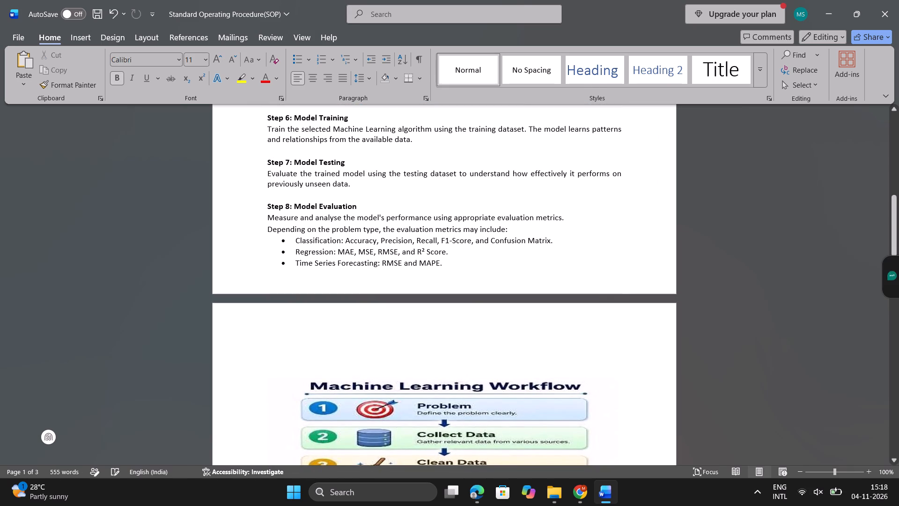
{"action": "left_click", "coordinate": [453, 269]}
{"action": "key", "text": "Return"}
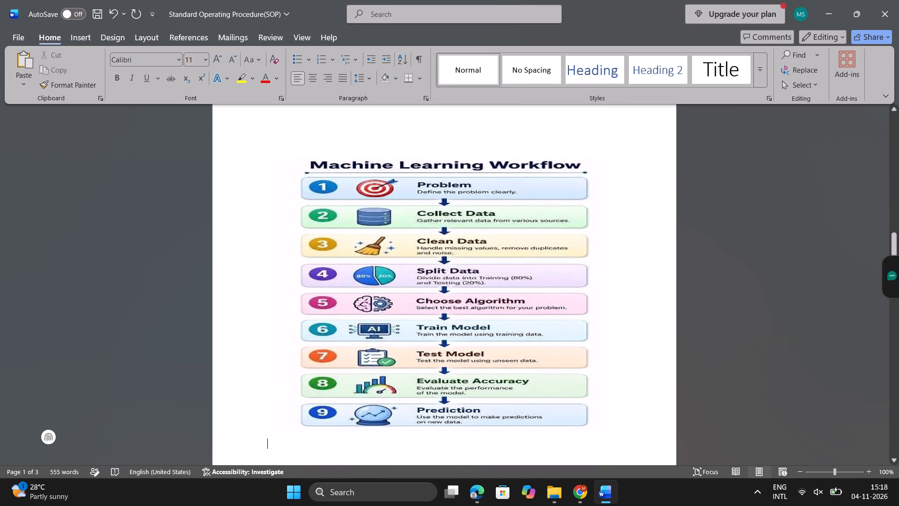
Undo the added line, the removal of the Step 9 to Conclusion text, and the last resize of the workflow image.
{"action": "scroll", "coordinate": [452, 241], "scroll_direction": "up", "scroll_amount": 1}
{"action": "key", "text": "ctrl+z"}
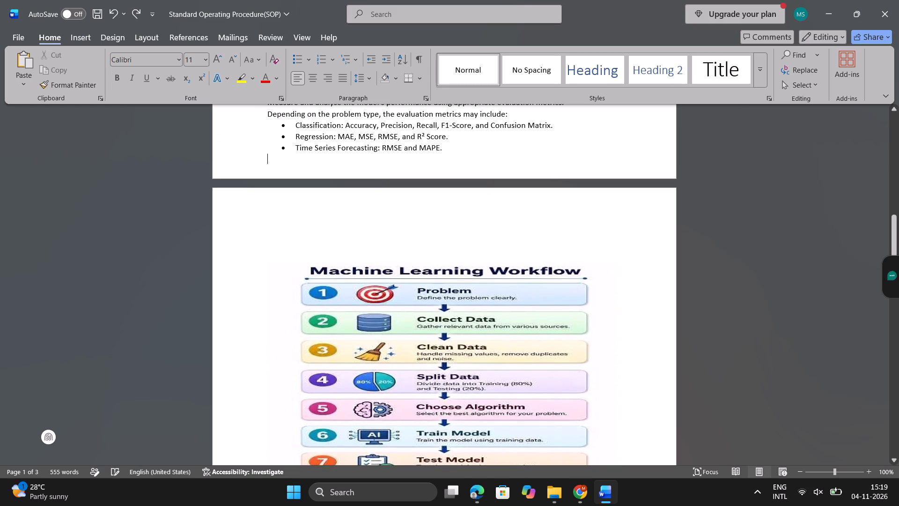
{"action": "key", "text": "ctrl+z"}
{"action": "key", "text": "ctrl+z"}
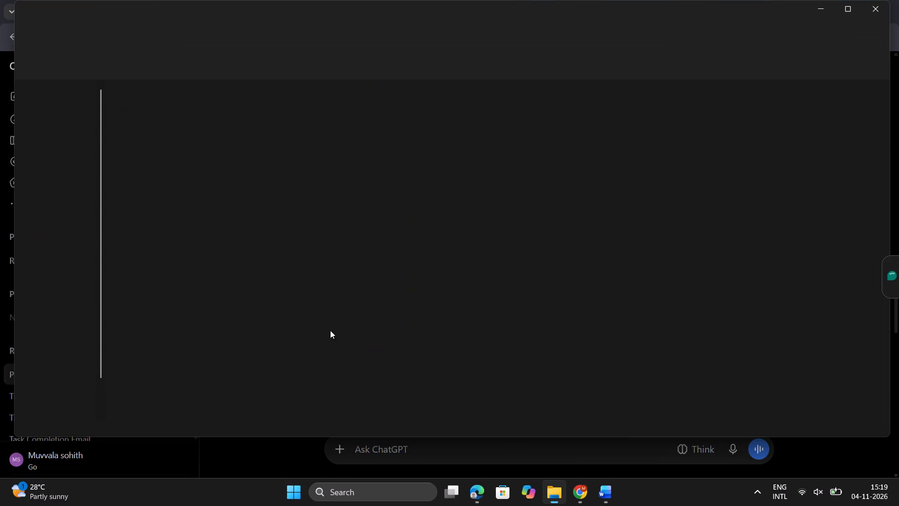
{"action": "scroll", "coordinate": [272, 295], "scroll_direction": "up", "scroll_amount": 2}
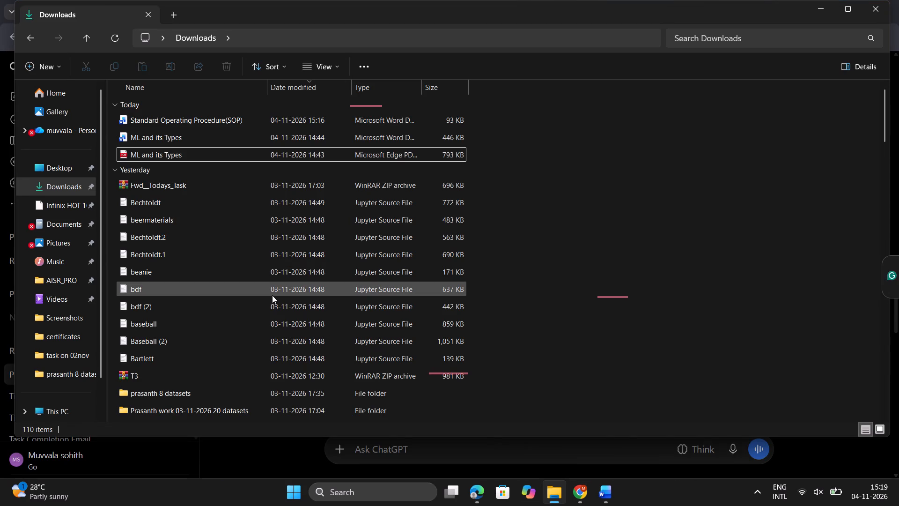
{"action": "double_click", "coordinate": [829, 18]}
{"action": "left_click", "coordinate": [825, 15]}
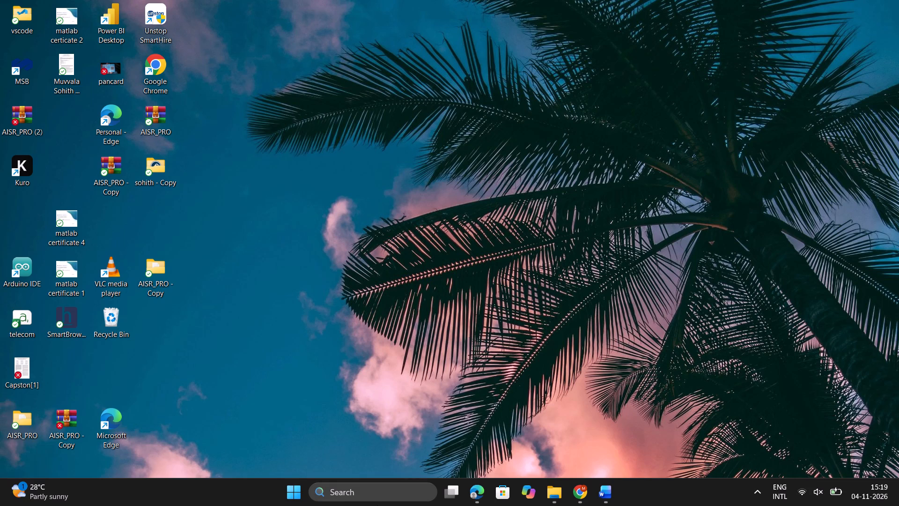
Open the Recycle Bin.
{"action": "left_click", "coordinate": [360, 489]}
{"action": "type", "text": "re"}
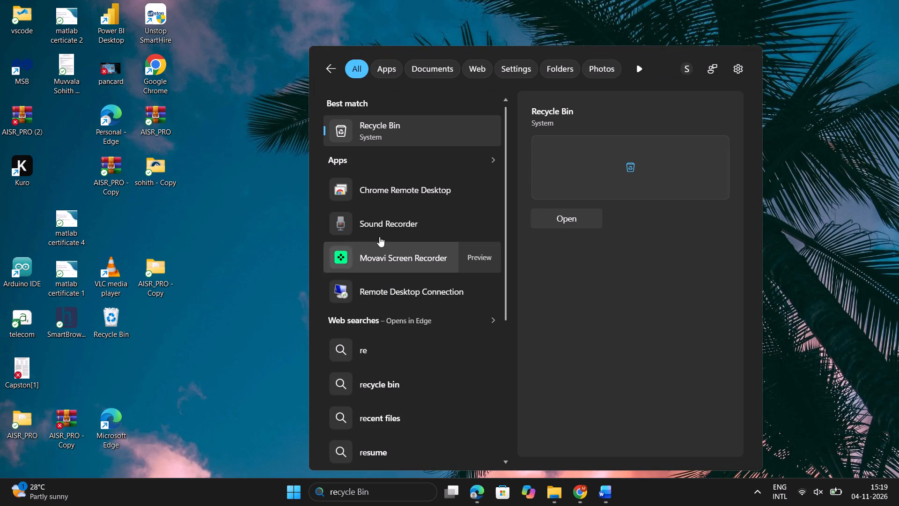
{"action": "left_click", "coordinate": [373, 131]}
{"action": "double_click", "coordinate": [373, 131]}
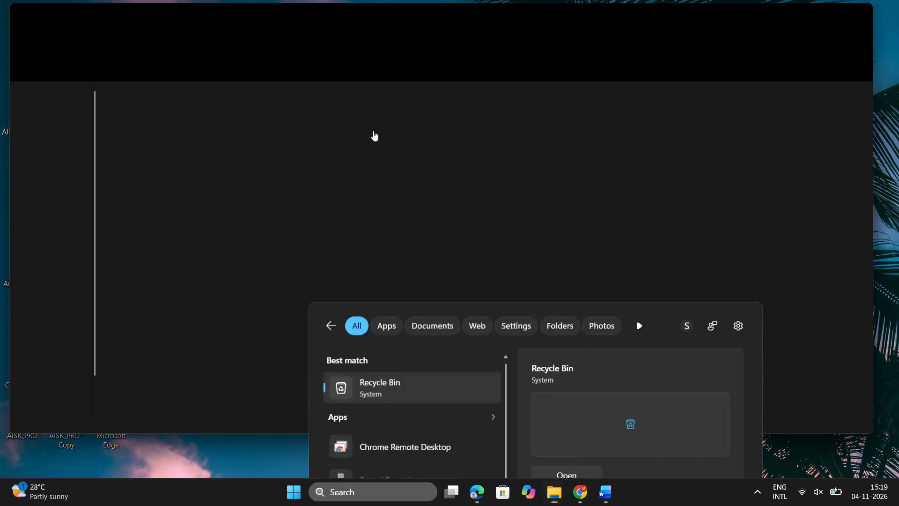
Look through the deleted files in the Recycle Bin for the SOP document.
{"action": "scroll", "coordinate": [224, 196], "scroll_direction": "up", "scroll_amount": 7}
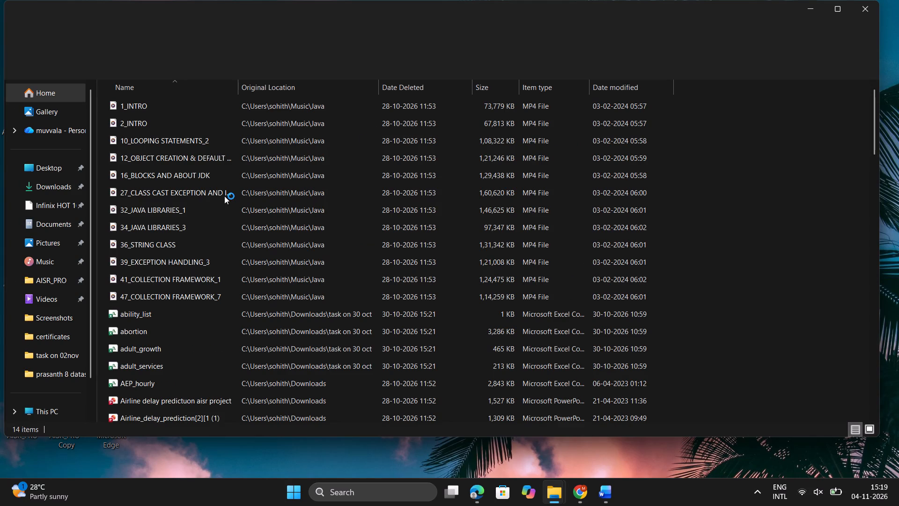
{"action": "scroll", "coordinate": [224, 196], "scroll_direction": "down", "scroll_amount": 3}
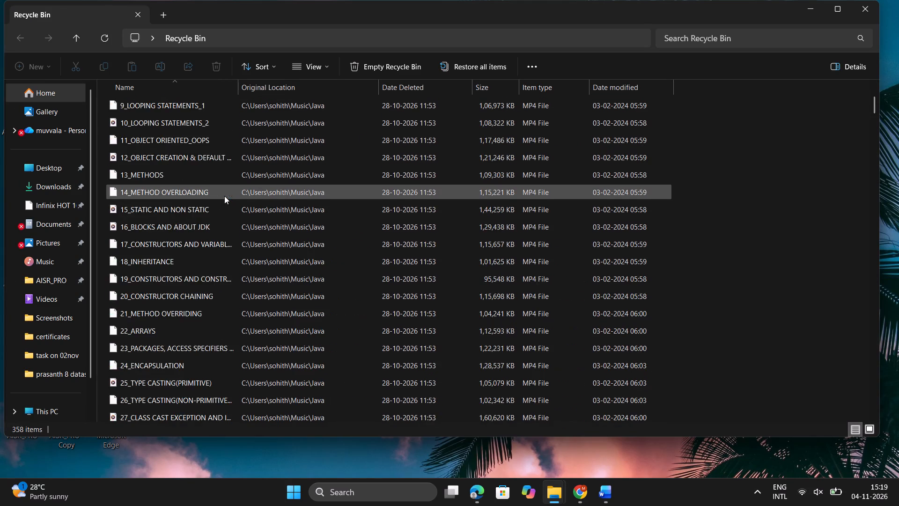
{"action": "scroll", "coordinate": [224, 196], "scroll_direction": "down", "scroll_amount": 13}
{"action": "scroll", "coordinate": [224, 196], "scroll_direction": "down", "scroll_amount": 10}
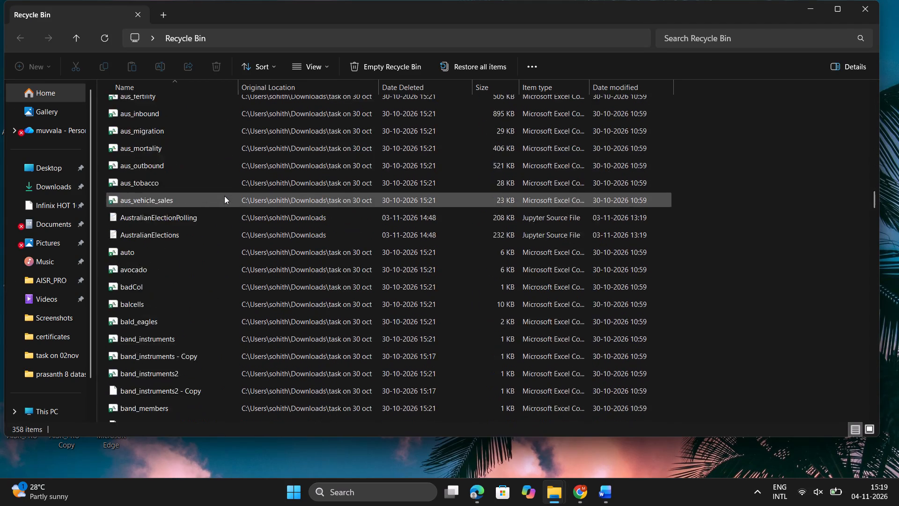
{"action": "scroll", "coordinate": [224, 196], "scroll_direction": "down", "scroll_amount": 17}
{"action": "scroll", "coordinate": [224, 196], "scroll_direction": "down", "scroll_amount": 11}
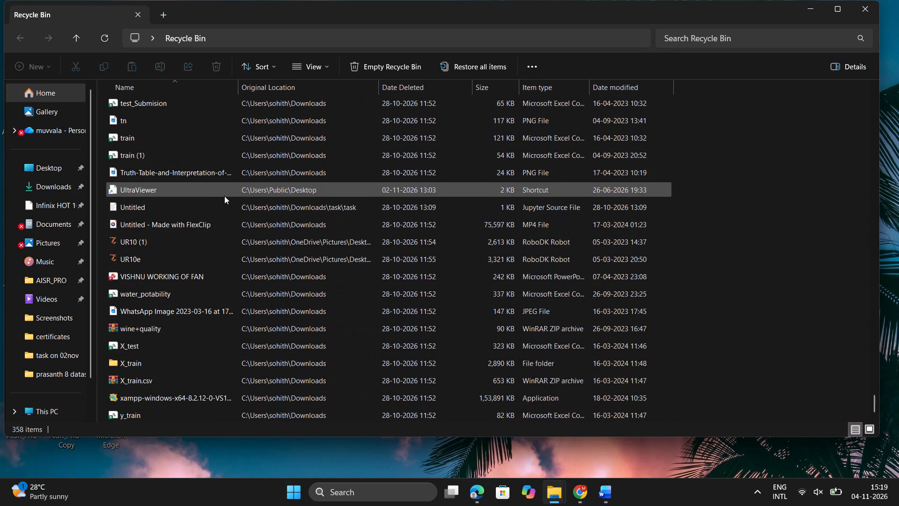
{"action": "scroll", "coordinate": [224, 196], "scroll_direction": "down", "scroll_amount": 2}
{"action": "scroll", "coordinate": [224, 196], "scroll_direction": "up", "scroll_amount": 11}
{"action": "scroll", "coordinate": [224, 196], "scroll_direction": "up", "scroll_amount": 20}
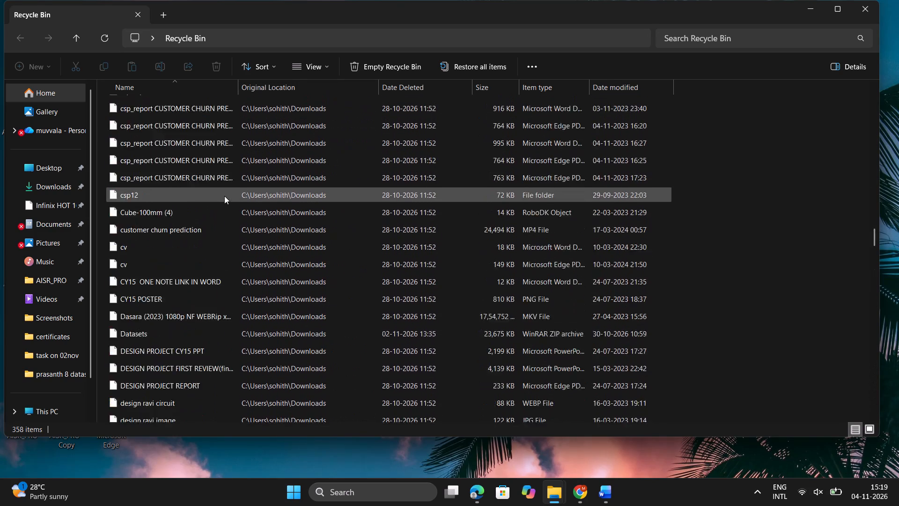
{"action": "scroll", "coordinate": [224, 196], "scroll_direction": "up", "scroll_amount": 9}
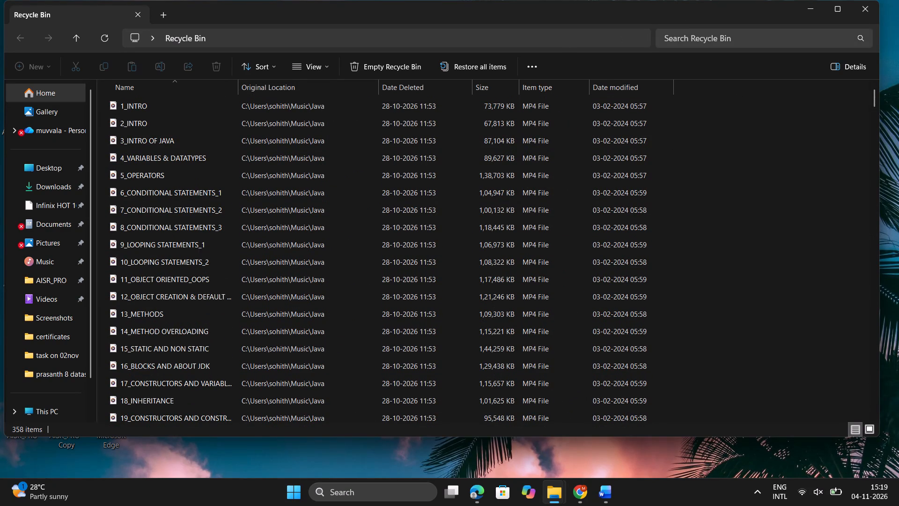
Search the Recycle Bin for "sop" and restore the deleted SOP Word document.
{"action": "left_click", "coordinate": [726, 33]}
{"action": "type", "text": "sop"}
{"action": "right_click", "coordinate": [478, 102]}
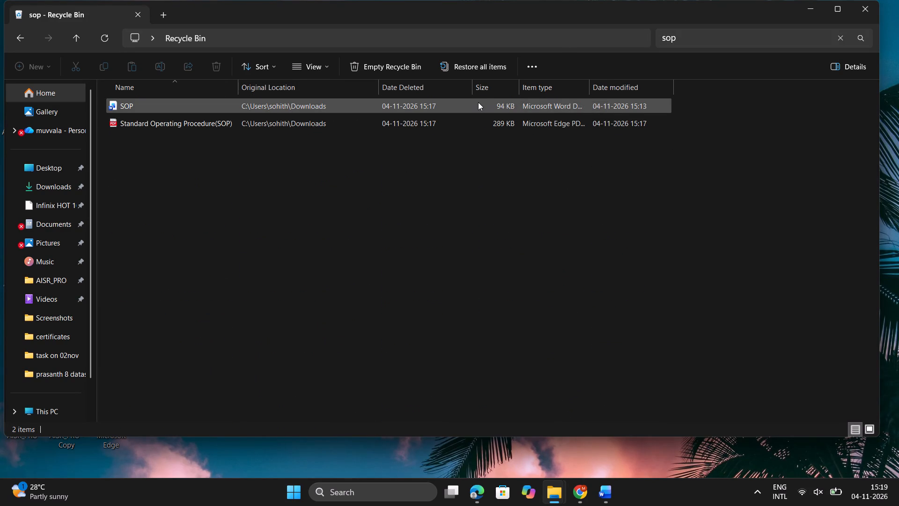
{"action": "left_click", "coordinate": [459, 104]}
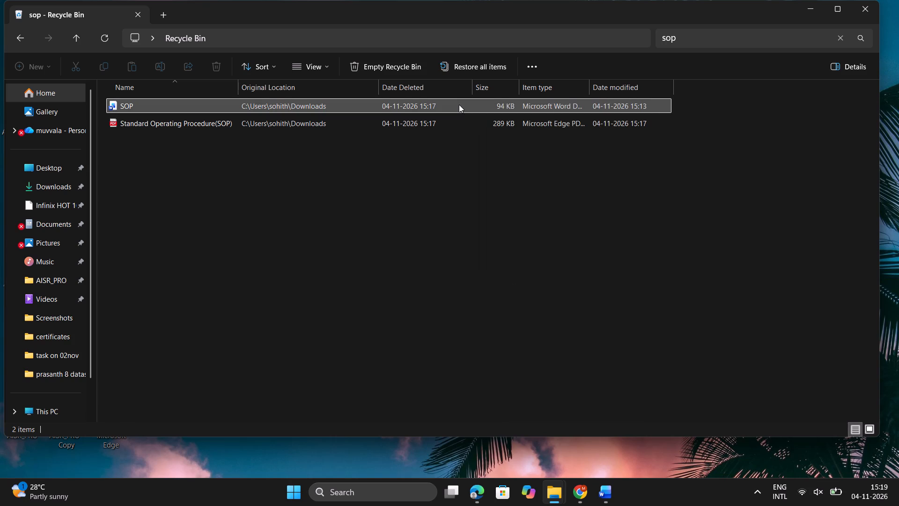
{"action": "double_click", "coordinate": [214, 112]}
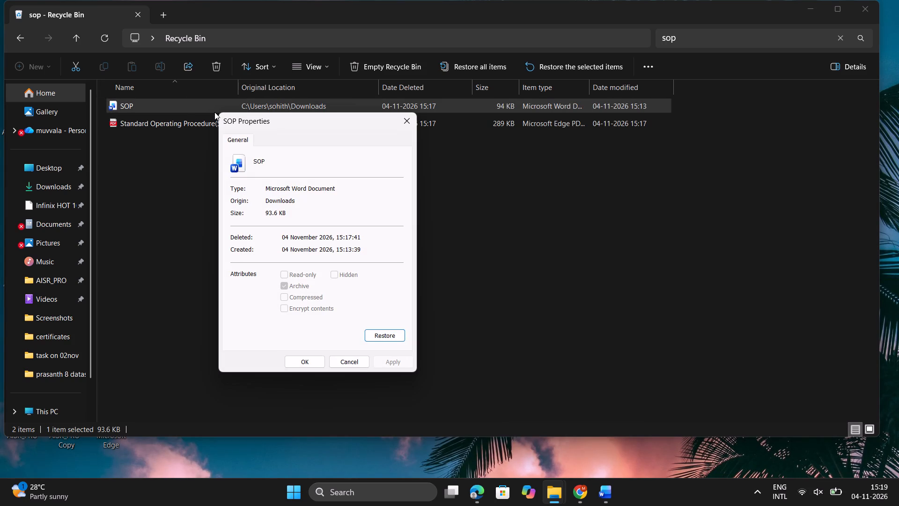
{"action": "left_click", "coordinate": [377, 337]}
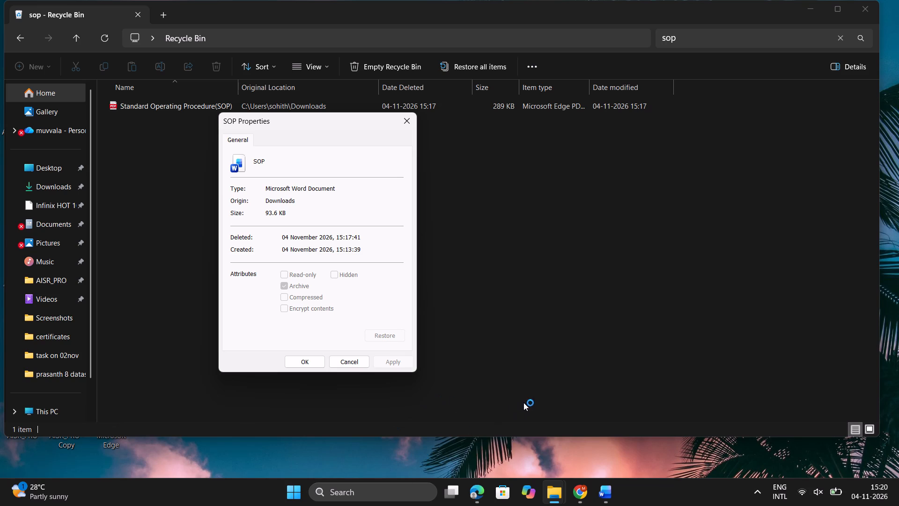
Open the restored SOP Word document from the Downloads folder.
{"action": "left_click", "coordinate": [464, 425]}
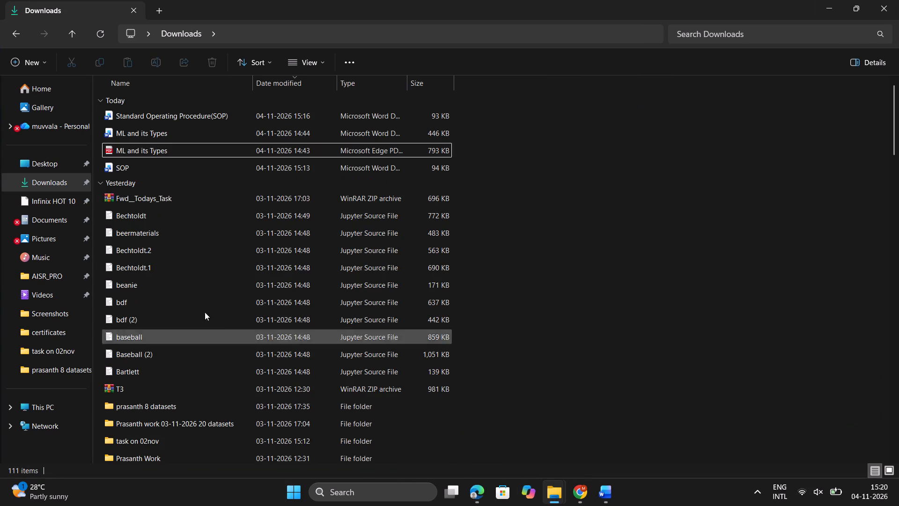
{"action": "double_click", "coordinate": [132, 166]}
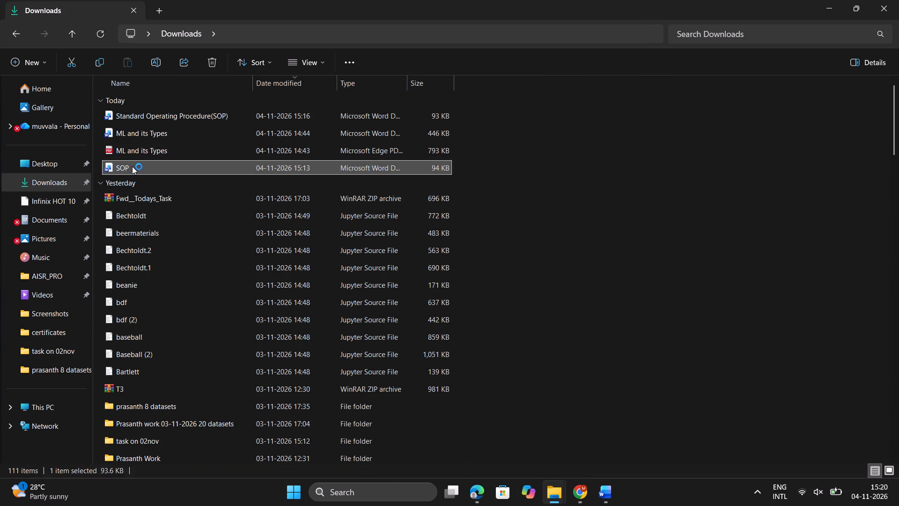
{"action": "scroll", "coordinate": [373, 243], "scroll_direction": "up", "scroll_amount": 1}
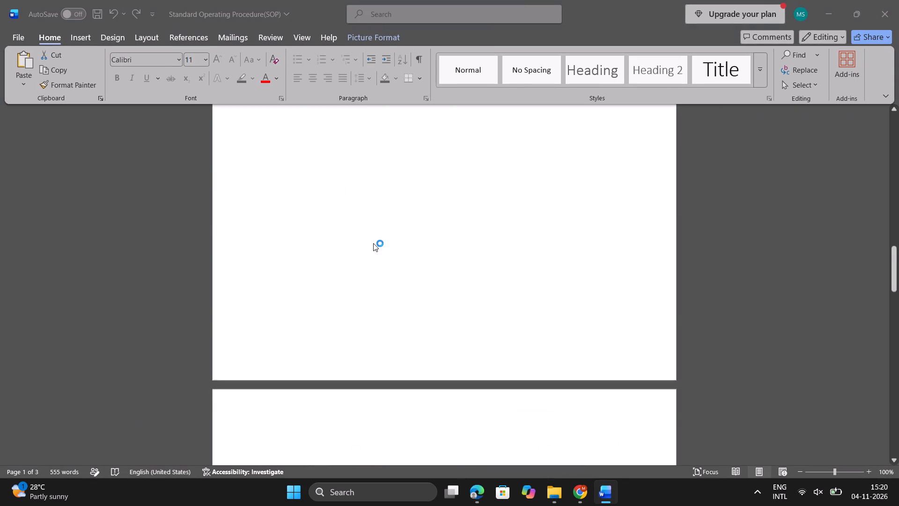
Close the Standard Operating Procedure(SOP) Word document without saving its changes.
{"action": "scroll", "coordinate": [373, 243], "scroll_direction": "up", "scroll_amount": 1}
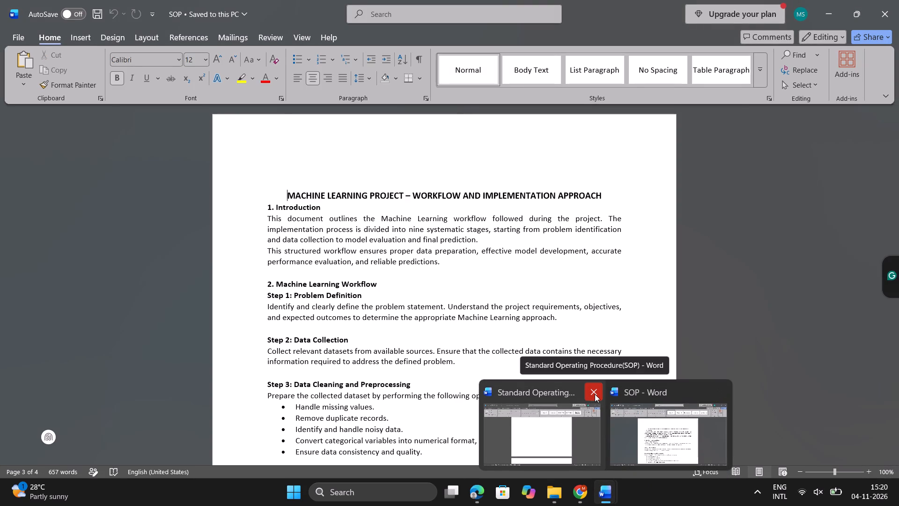
{"action": "left_click", "coordinate": [595, 394]}
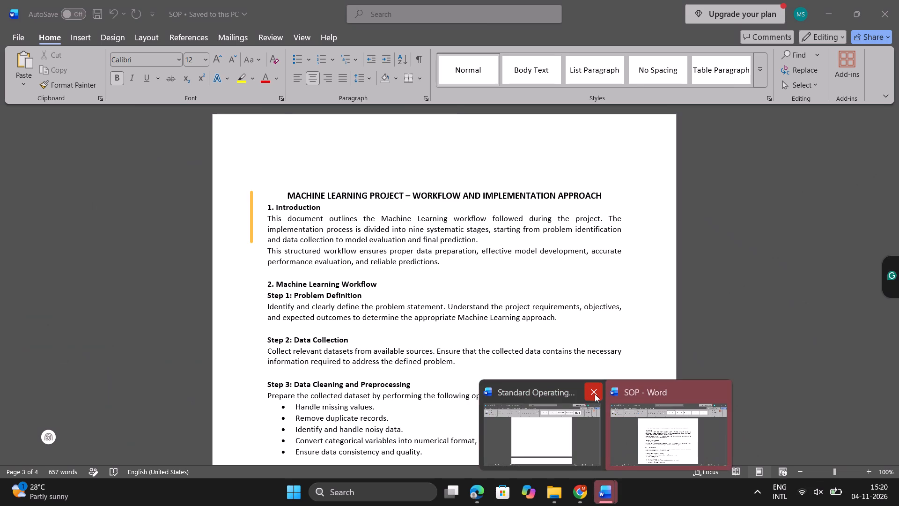
{"action": "left_click", "coordinate": [583, 417]}
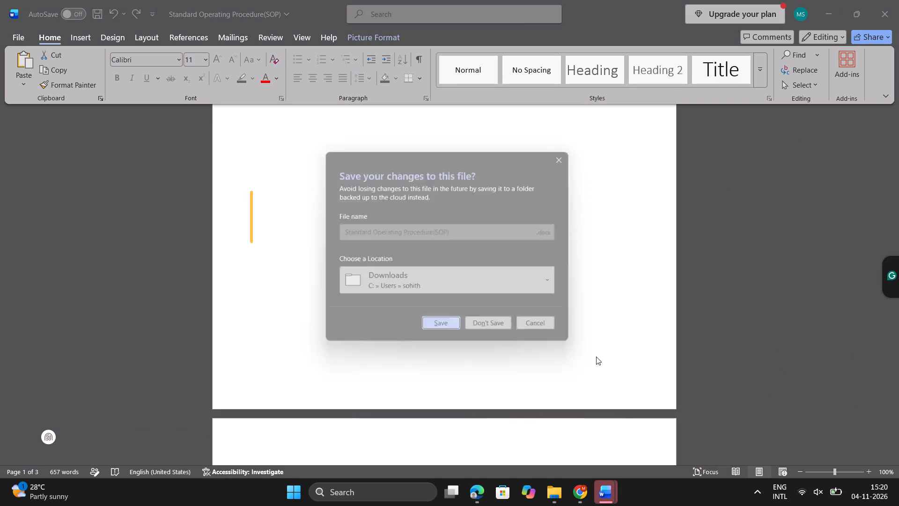
{"action": "left_click", "coordinate": [495, 333]}
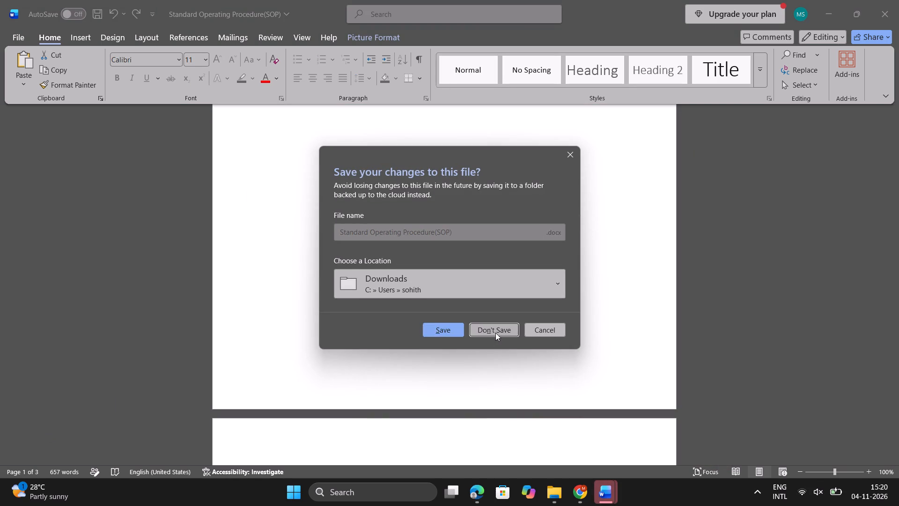
Look through the pages of the restored SOP document to check its text and layout.
{"action": "scroll", "coordinate": [585, 349], "scroll_direction": "down", "scroll_amount": 2}
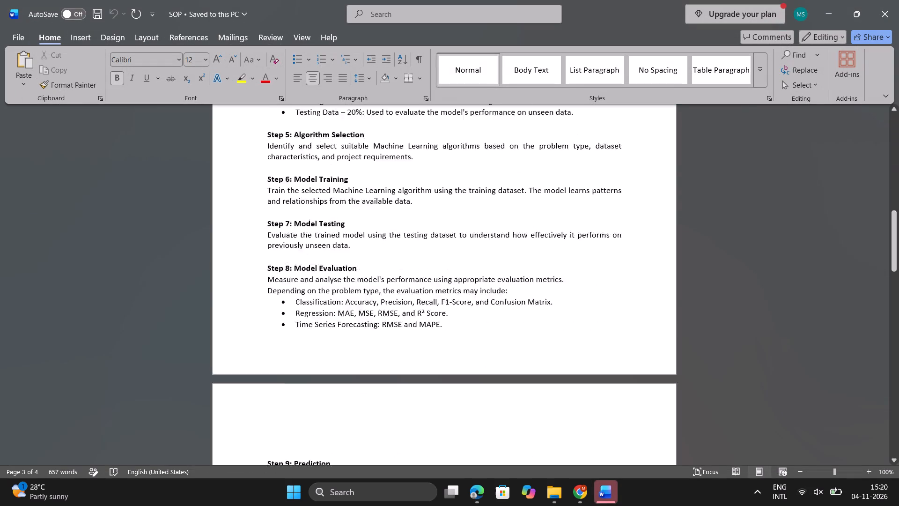
{"action": "scroll", "coordinate": [585, 349], "scroll_direction": "down", "scroll_amount": 7}
{"action": "scroll", "coordinate": [585, 349], "scroll_direction": "up", "scroll_amount": 1}
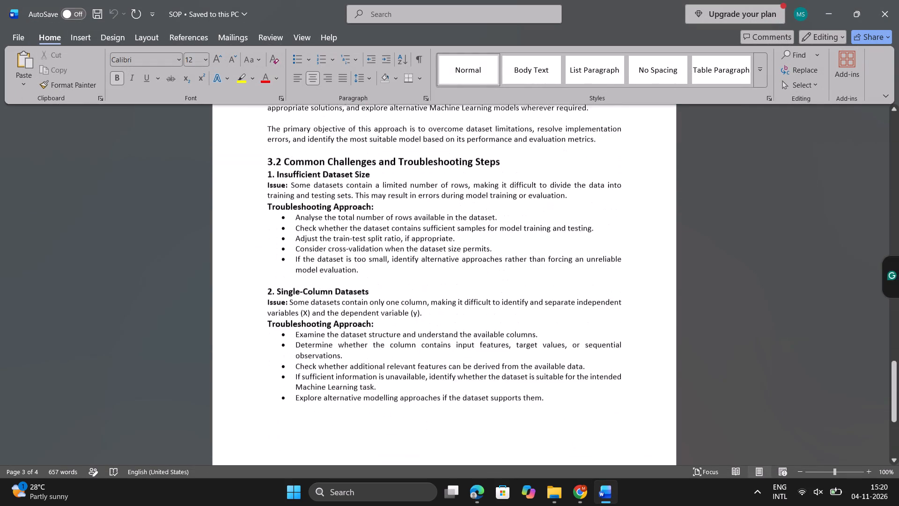
{"action": "scroll", "coordinate": [585, 349], "scroll_direction": "up", "scroll_amount": 12}
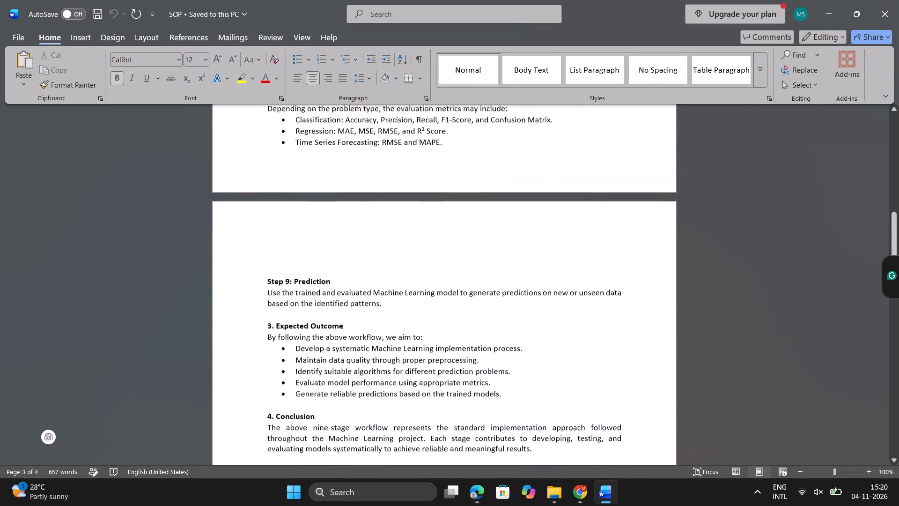
{"action": "scroll", "coordinate": [585, 349], "scroll_direction": "up", "scroll_amount": 9}
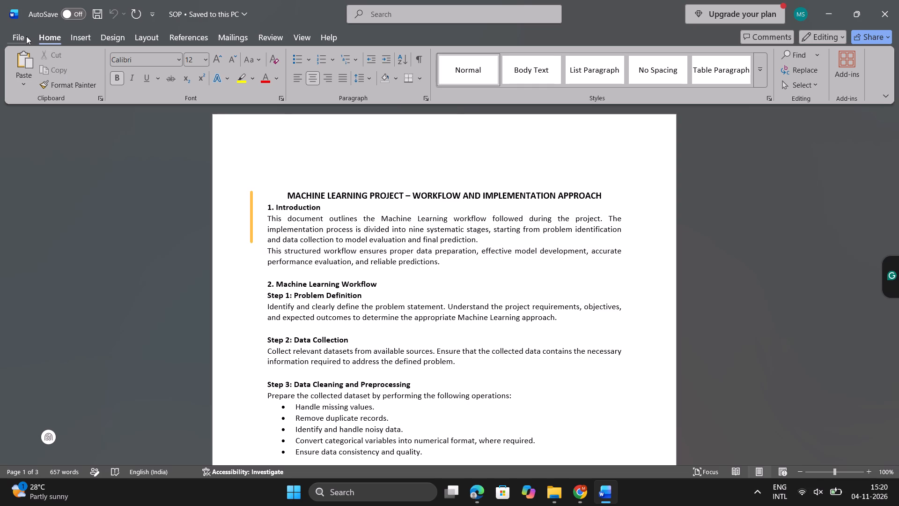
Delete the Standard Operating Procedure(SOP) Word file from the Downloads folder in File Explorer.
{"action": "left_click", "coordinate": [830, 10]}
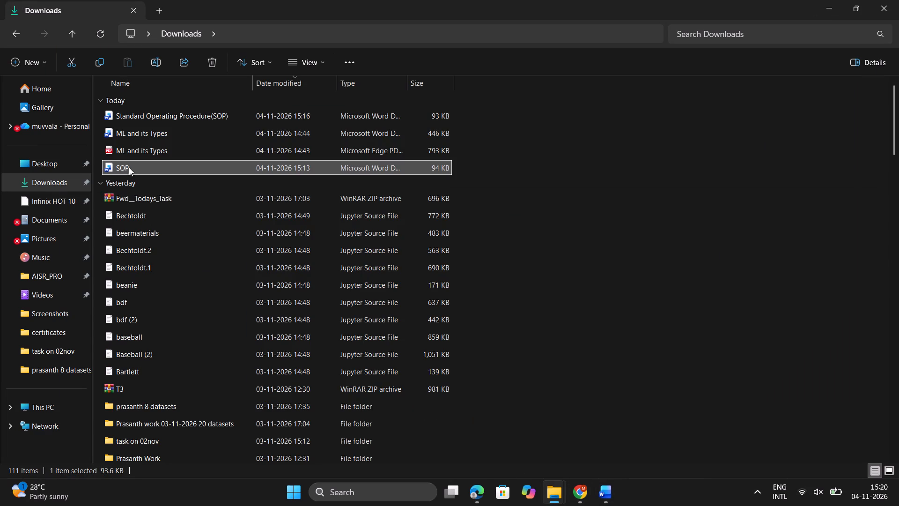
{"action": "left_click", "coordinate": [182, 119]}
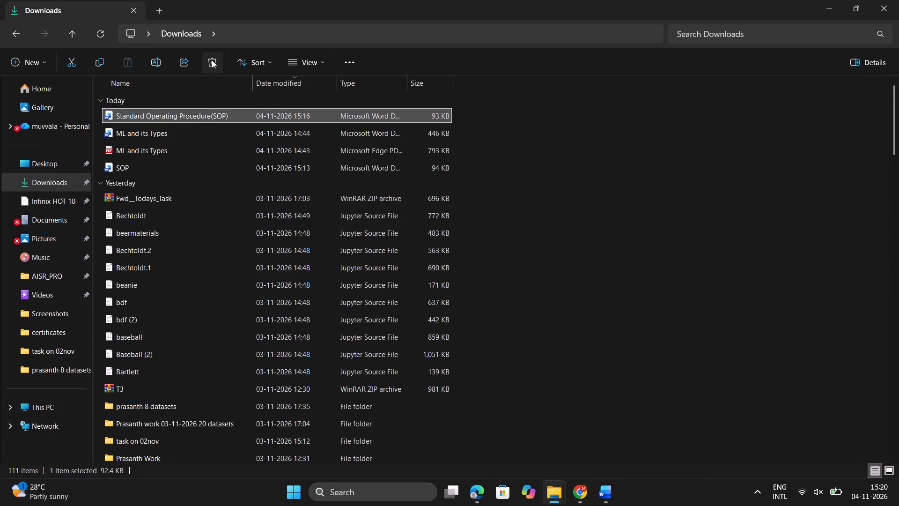
{"action": "left_click", "coordinate": [212, 60]}
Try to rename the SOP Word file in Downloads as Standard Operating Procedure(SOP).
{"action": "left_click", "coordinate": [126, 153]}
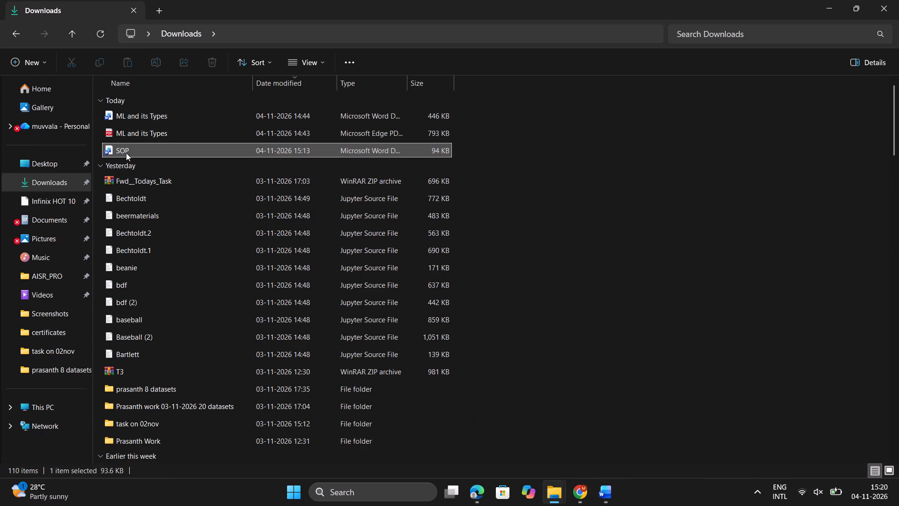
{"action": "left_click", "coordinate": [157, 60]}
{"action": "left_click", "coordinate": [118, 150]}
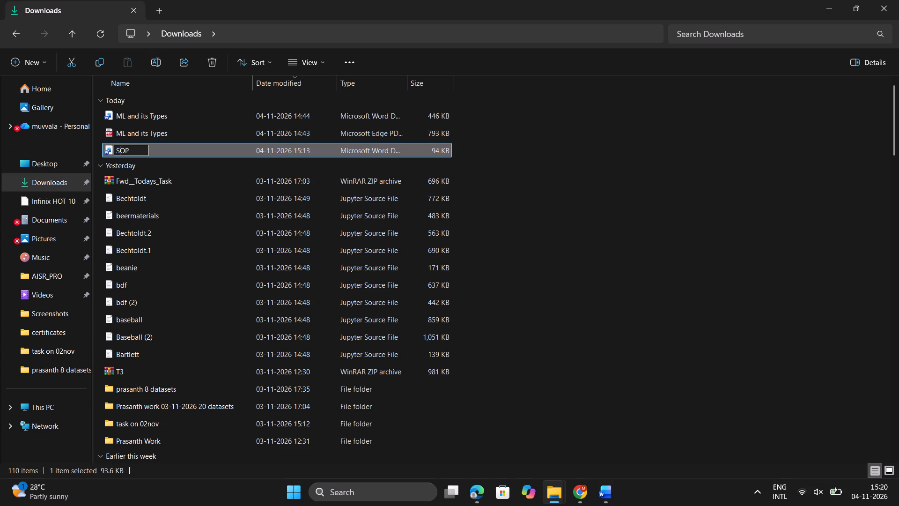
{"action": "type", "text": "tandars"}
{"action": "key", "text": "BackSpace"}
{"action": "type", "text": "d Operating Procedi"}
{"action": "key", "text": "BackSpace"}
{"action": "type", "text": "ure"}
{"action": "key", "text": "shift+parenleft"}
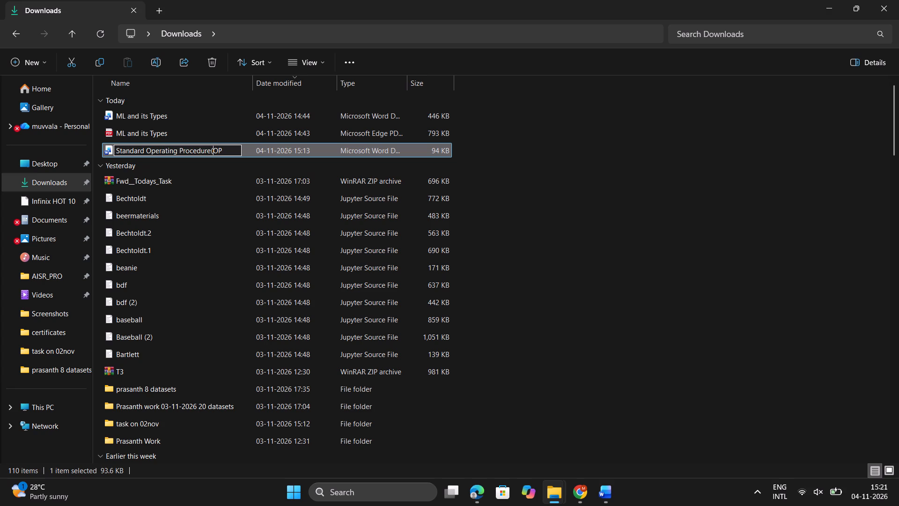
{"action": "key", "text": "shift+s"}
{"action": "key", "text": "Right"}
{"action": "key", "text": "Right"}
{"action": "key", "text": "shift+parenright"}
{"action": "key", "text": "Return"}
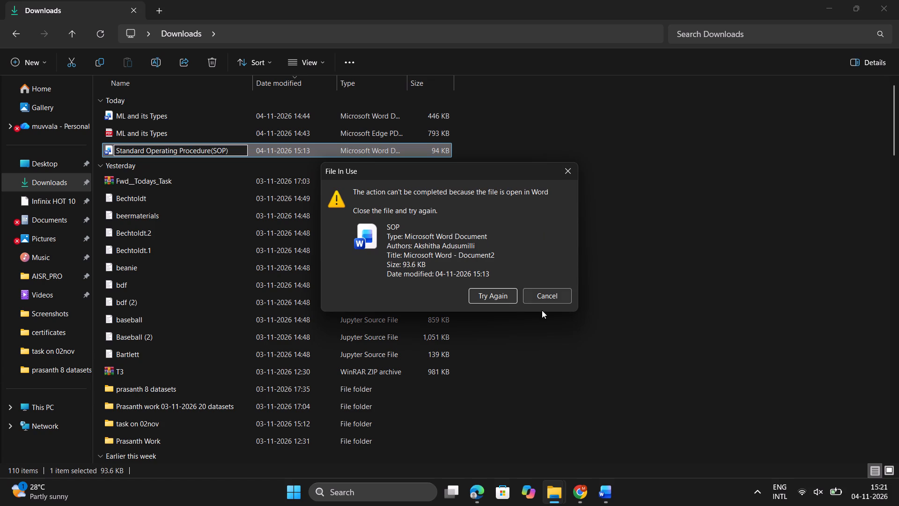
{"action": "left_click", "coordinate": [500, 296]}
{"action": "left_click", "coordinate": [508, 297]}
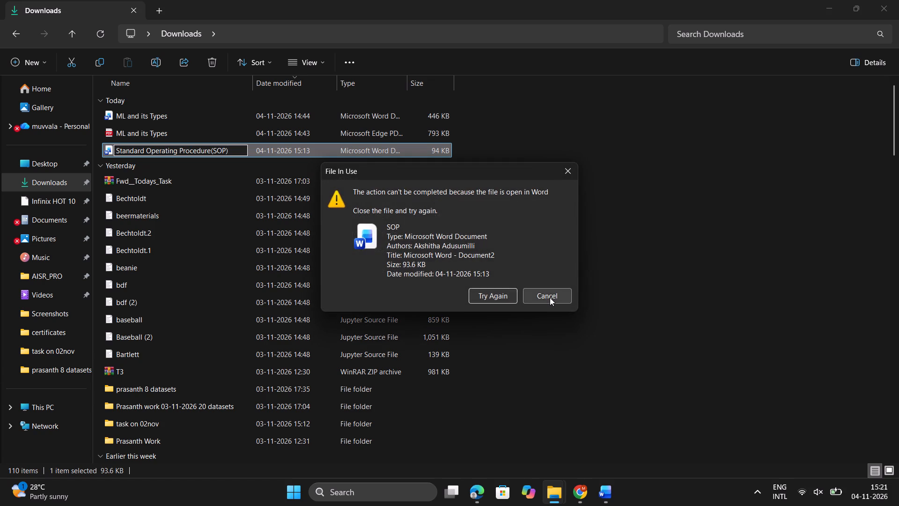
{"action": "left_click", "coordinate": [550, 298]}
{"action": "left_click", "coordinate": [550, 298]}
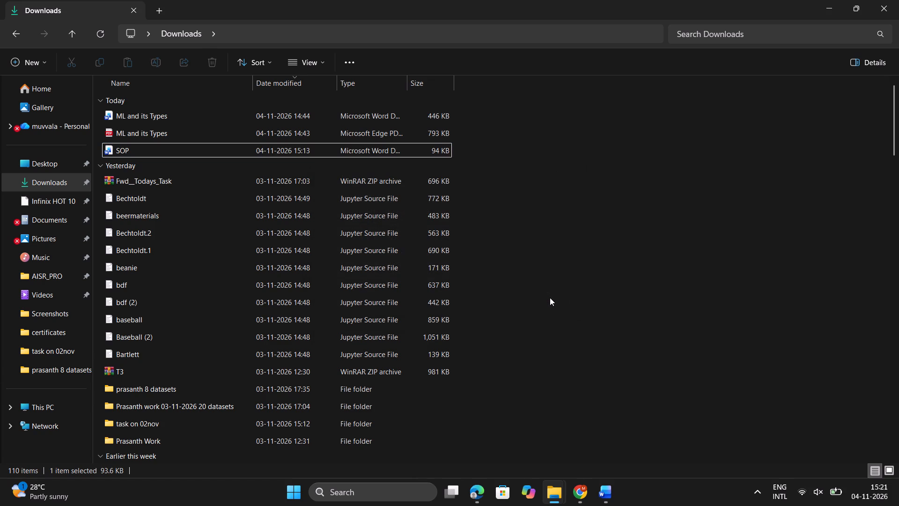
Switch to Word and save the SOP document as a PDF named Standard Operating Procedures(SOP) in the Downloads folder.
{"action": "left_click", "coordinate": [579, 443]}
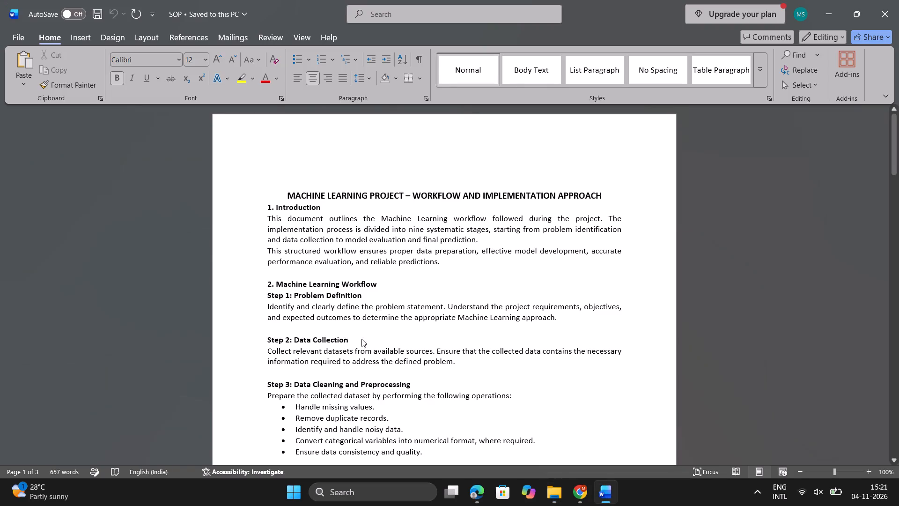
{"action": "left_click", "coordinate": [19, 37]}
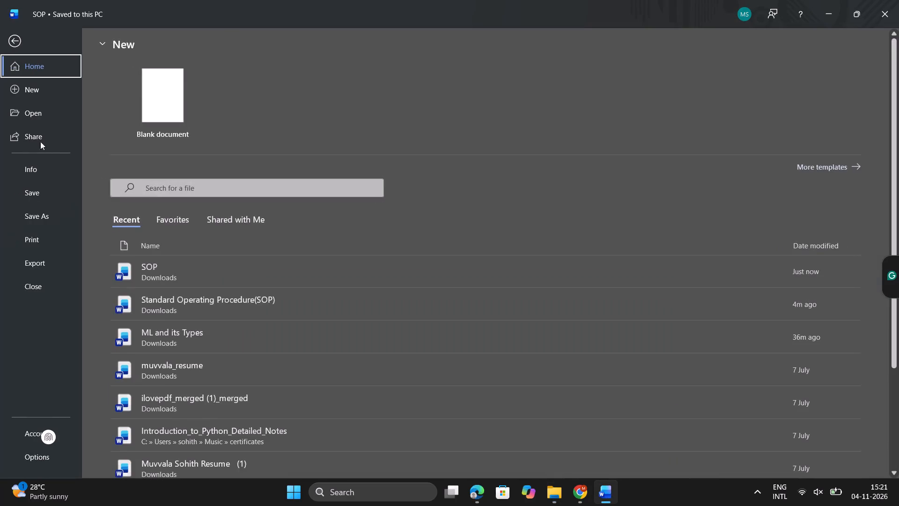
{"action": "left_click", "coordinate": [50, 215]}
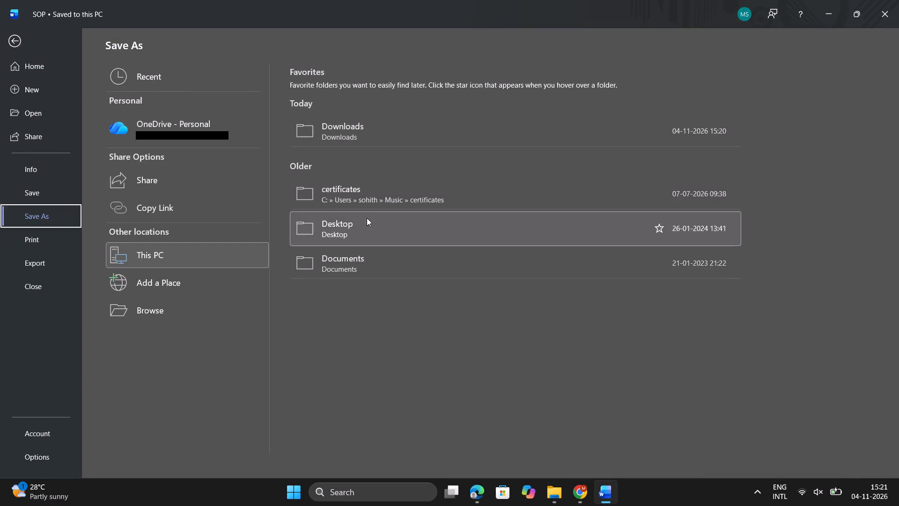
{"action": "left_click", "coordinate": [378, 123]}
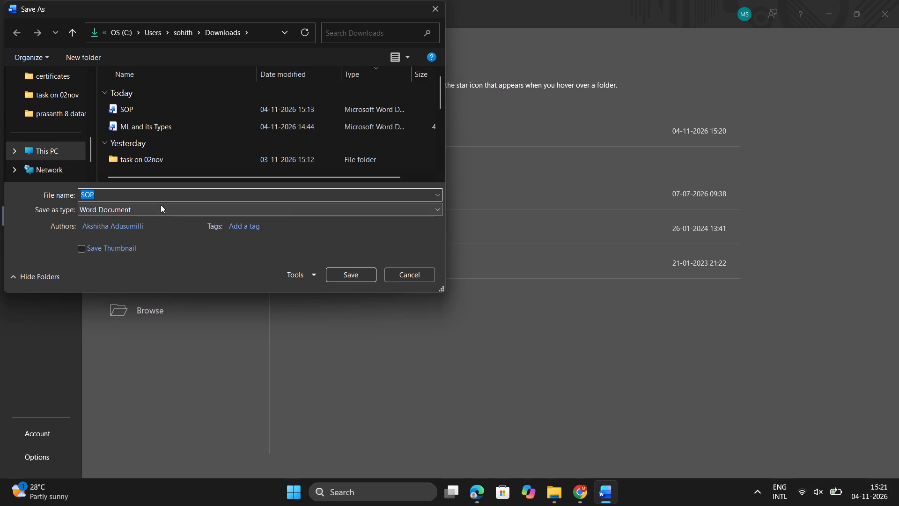
{"action": "left_click", "coordinate": [161, 205]}
{"action": "left_click", "coordinate": [115, 279]}
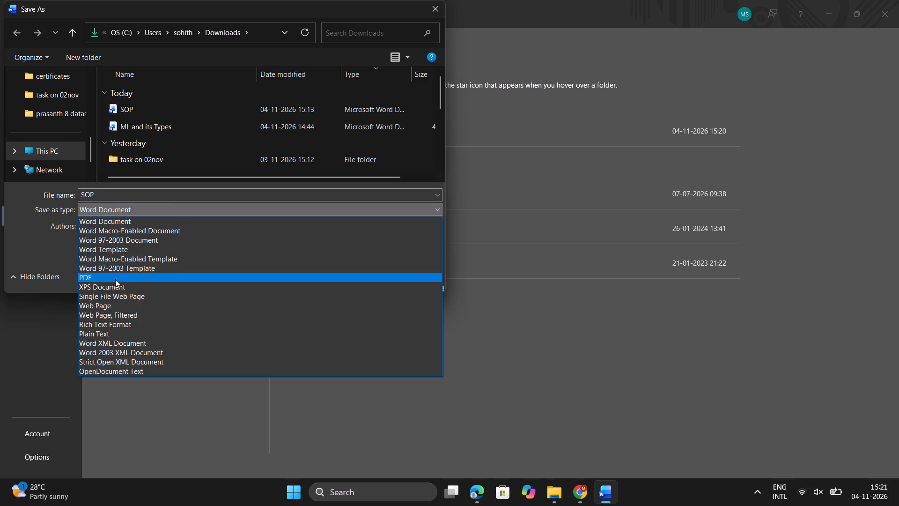
{"action": "left_click", "coordinate": [81, 192]}
{"action": "left_click", "coordinate": [81, 192]}
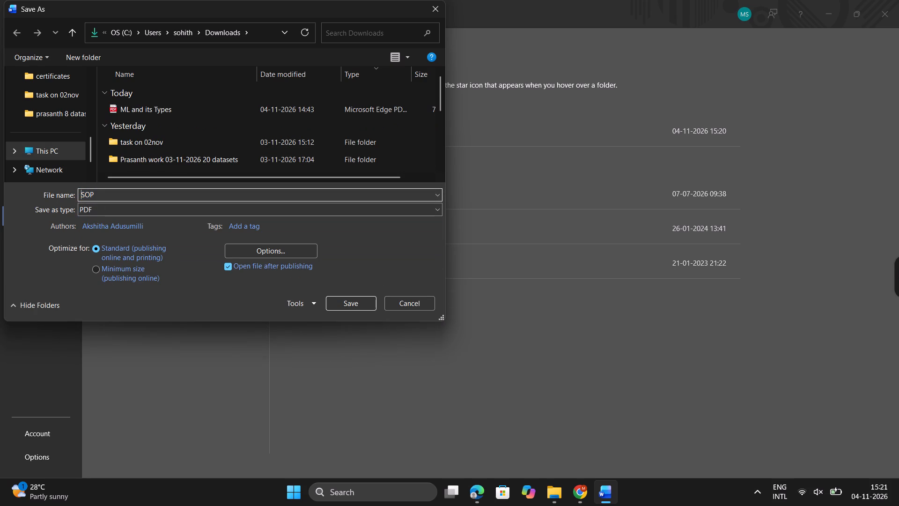
{"action": "type", "text": "Sta"}
{"action": "type", "text": "ndat"}
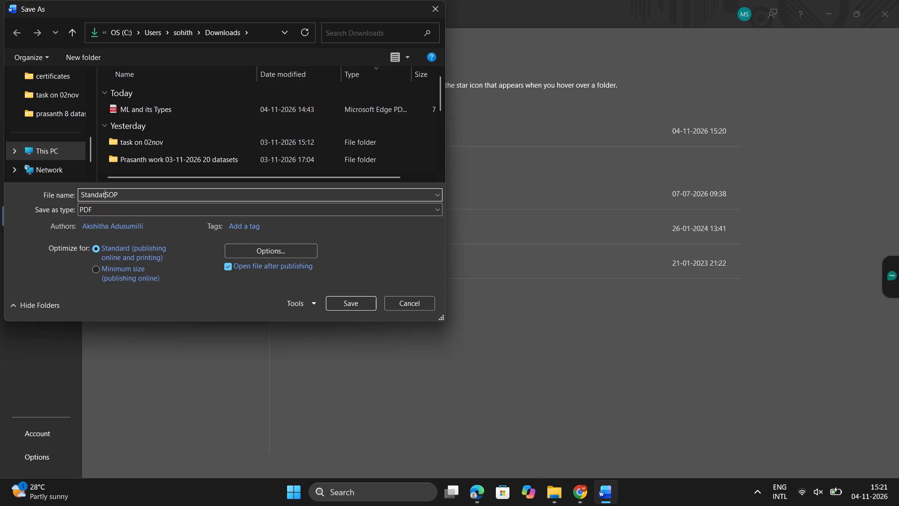
{"action": "key", "text": "BackSpace"}
{"action": "type", "text": "rd Operating"}
{"action": "key", "text": "space"}
{"action": "type", "text": "Procedures(S"}
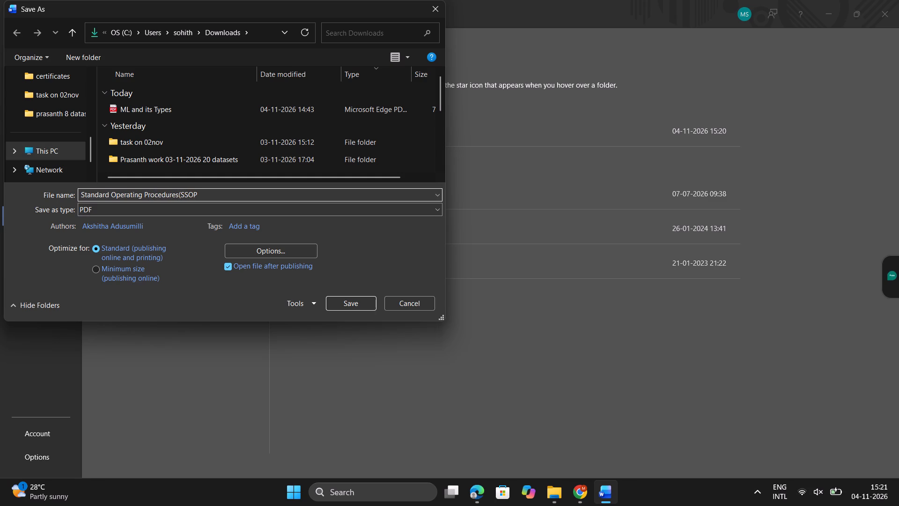
{"action": "key", "text": "BackSpace"}
{"action": "key", "text": "Right"}
{"action": "key", "text": "Right"}
{"action": "key", "text": "Right"}
{"action": "key", "text": "shift+parenright"}
{"action": "left_click", "coordinate": [362, 302]}
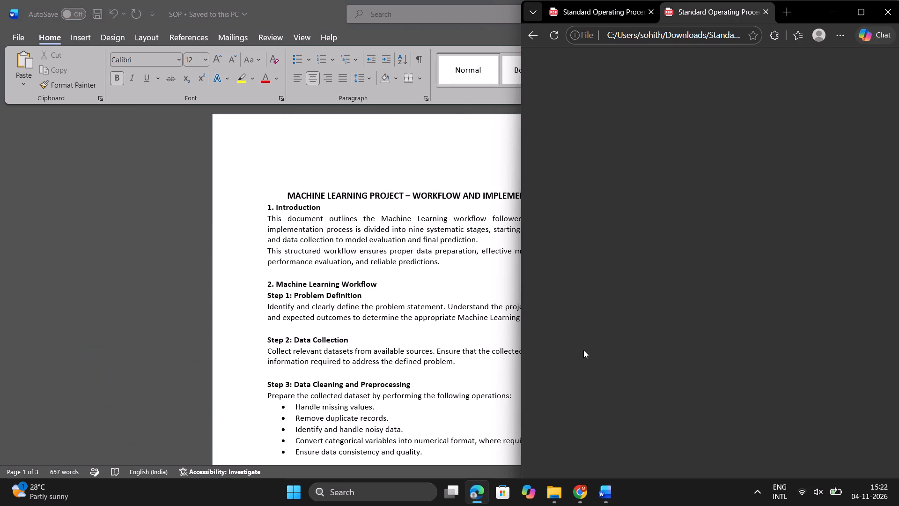
Maximize the exported PDF's window and check the text and workflow image across all its pages.
{"action": "left_click", "coordinate": [859, 7]}
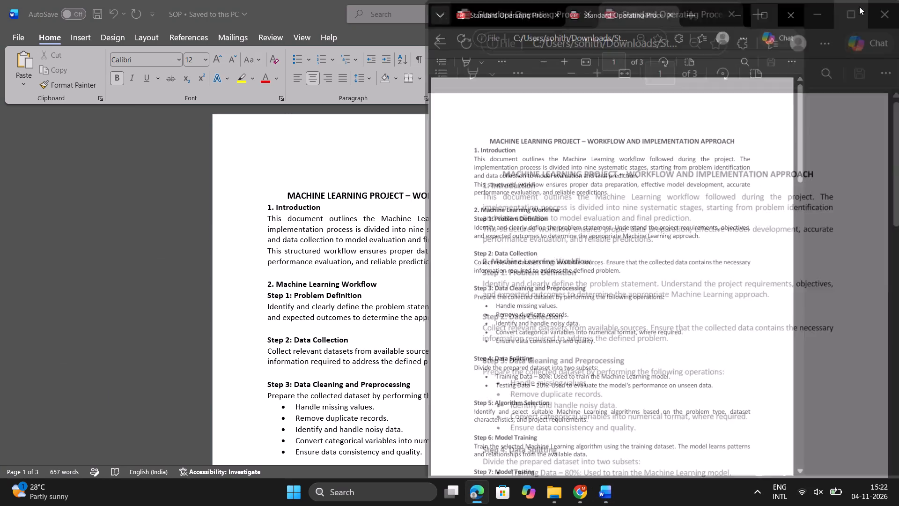
{"action": "scroll", "coordinate": [333, 252], "scroll_direction": "down", "scroll_amount": 6}
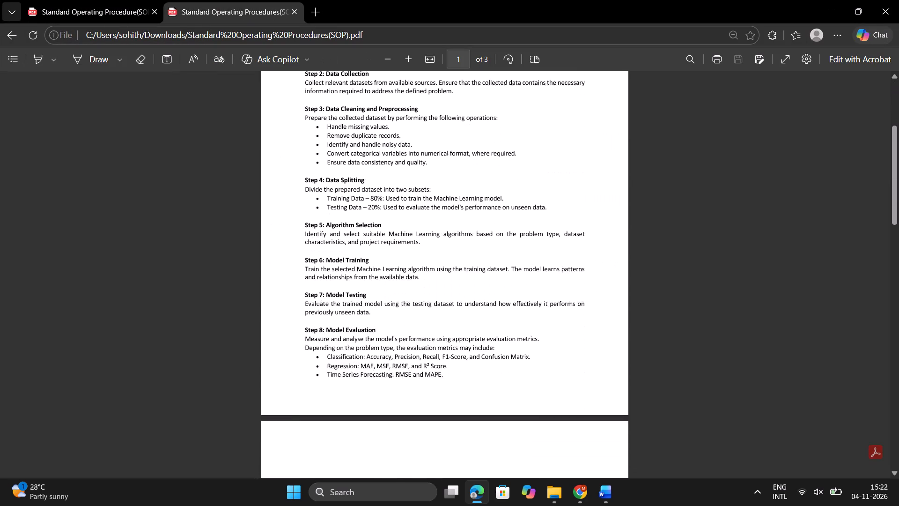
{"action": "scroll", "coordinate": [333, 252], "scroll_direction": "down", "scroll_amount": 6}
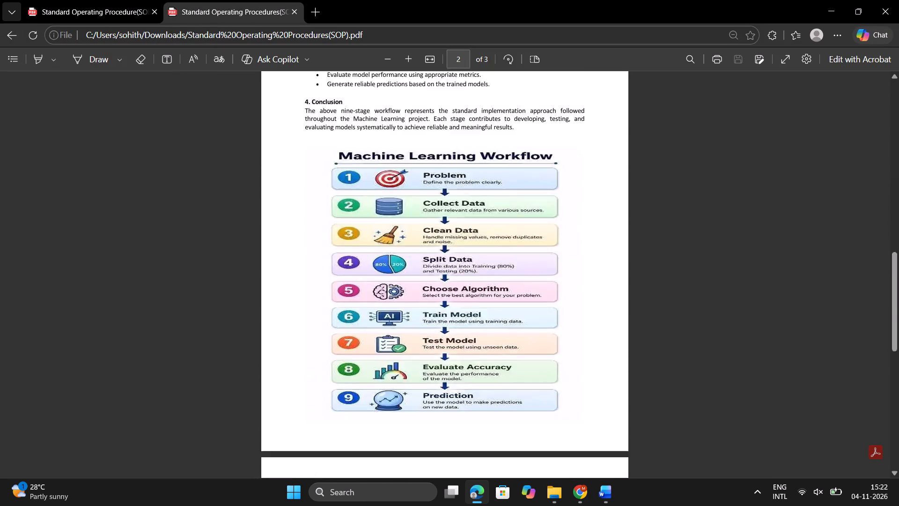
{"action": "scroll", "coordinate": [333, 252], "scroll_direction": "down", "scroll_amount": 4}
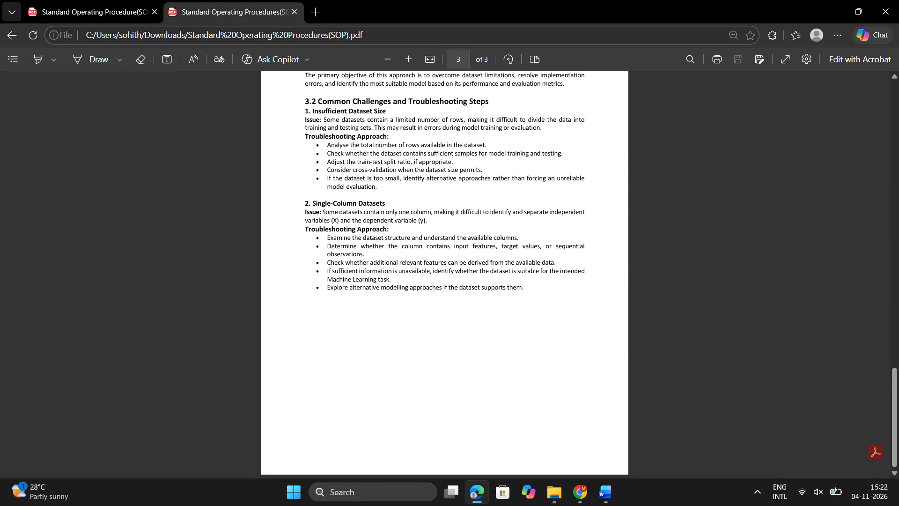
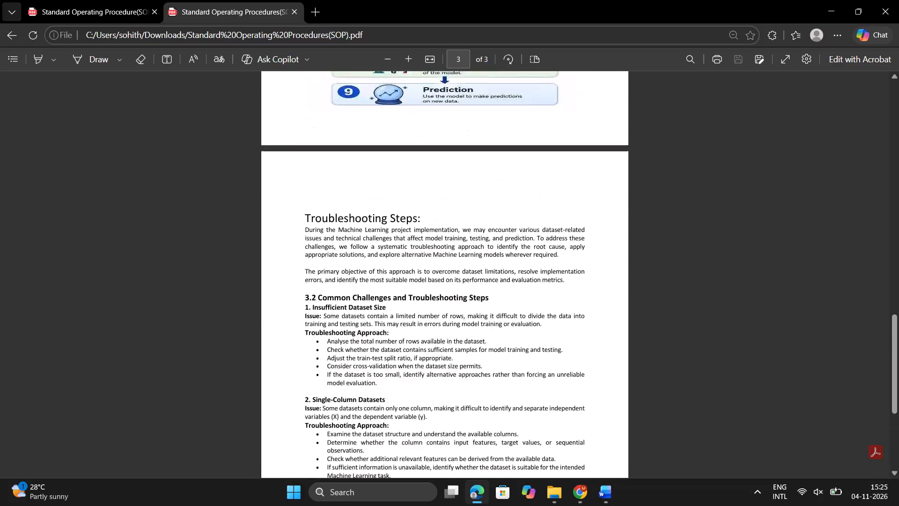
Close the PDF viewer window and the SOP Word document, and minimize the Downloads folder window.
{"action": "scroll", "coordinate": [432, 250], "scroll_direction": "up", "scroll_amount": 8}
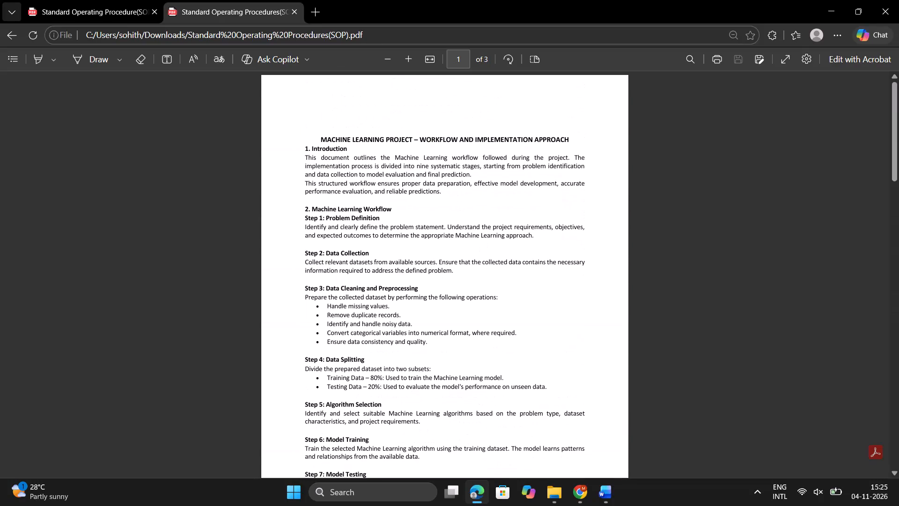
{"action": "left_click", "coordinate": [898, 0]}
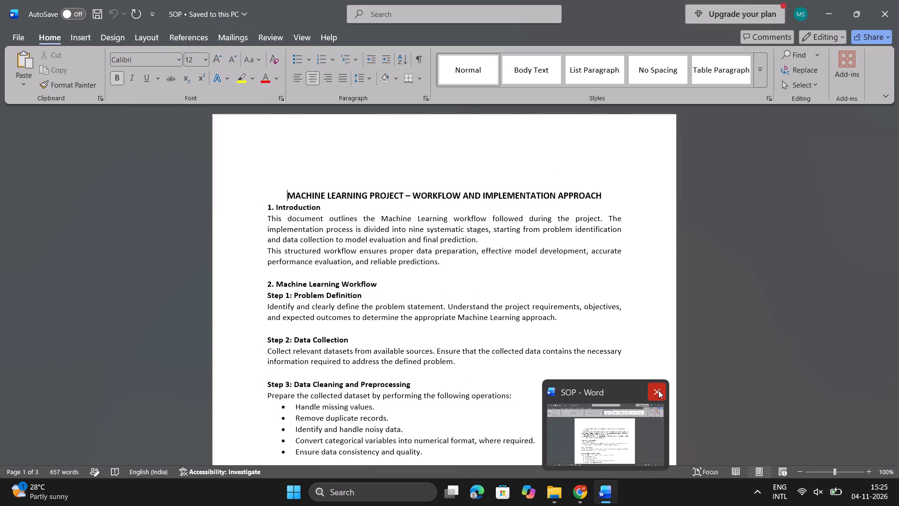
{"action": "left_click", "coordinate": [658, 390]}
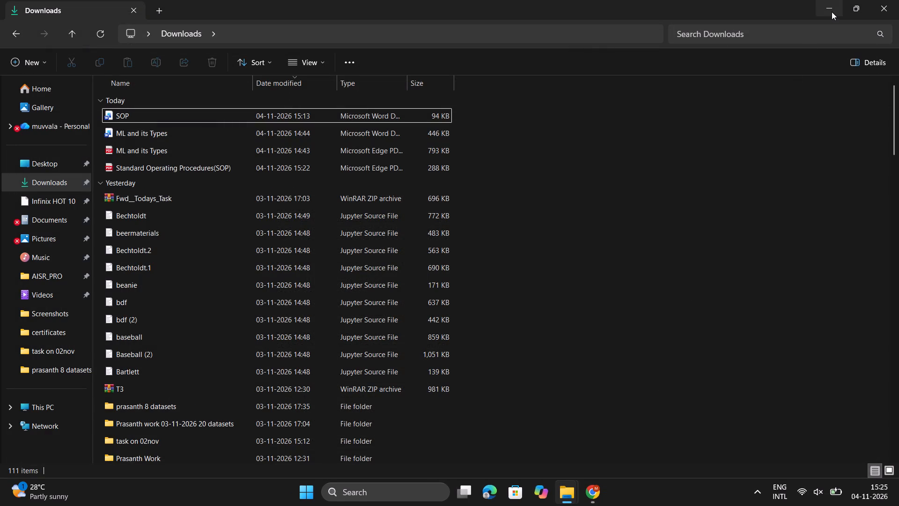
{"action": "left_click", "coordinate": [832, 12]}
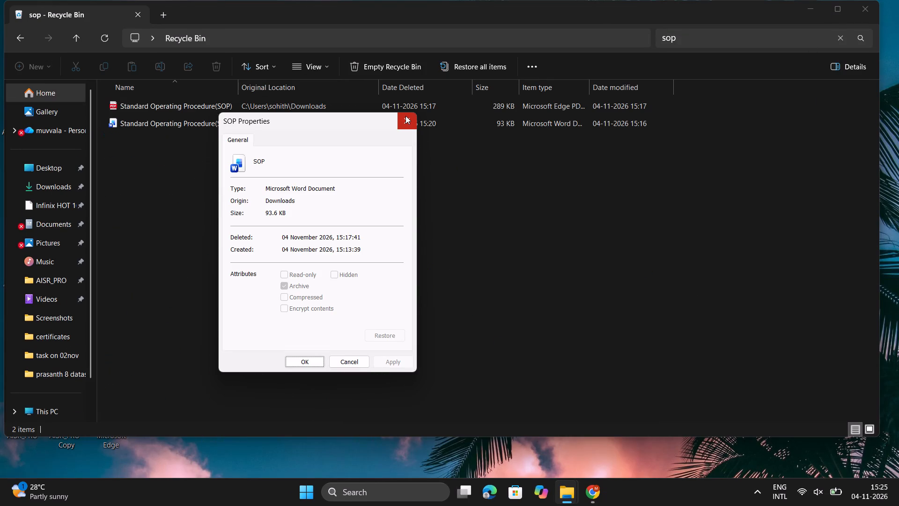
Close the SOP file's properties and the Recycle Bin window.
{"action": "left_click", "coordinate": [405, 116]}
{"action": "left_click", "coordinate": [862, 9]}
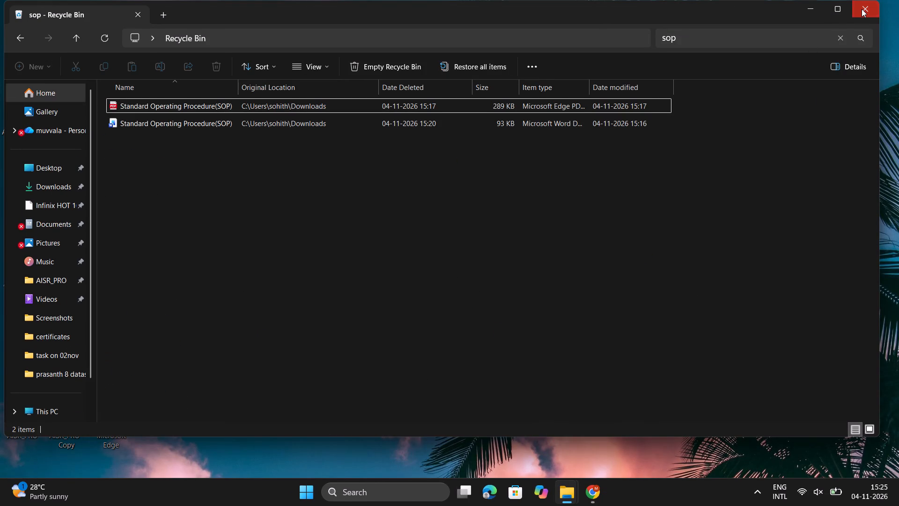
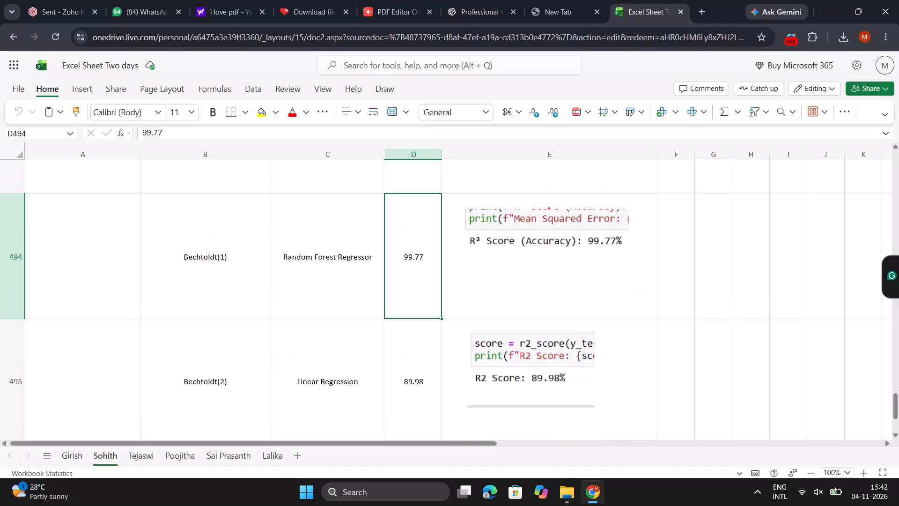
Go back through the Sohith sheet of the Excel Sheet Two days workbook to its first dataset rows.
{"action": "scroll", "coordinate": [367, 324], "scroll_direction": "up", "scroll_amount": 8}
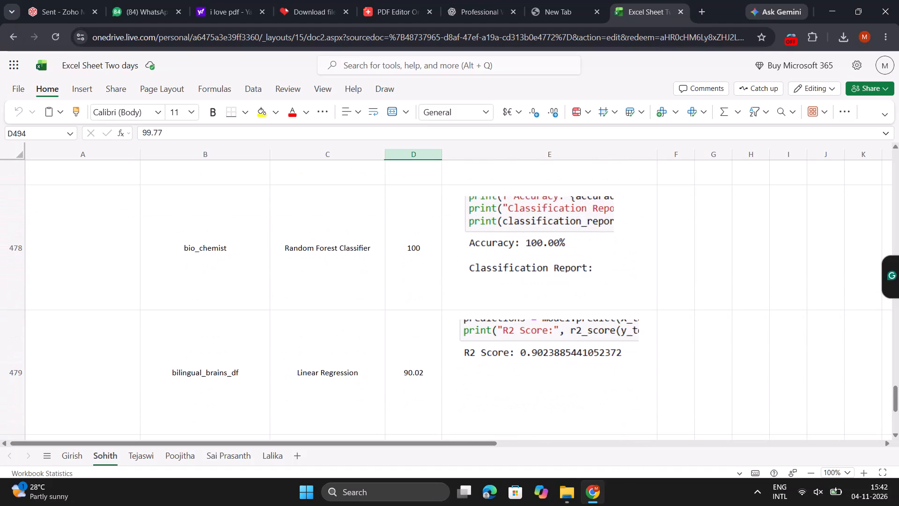
{"action": "scroll", "coordinate": [367, 324], "scroll_direction": "up", "scroll_amount": 12}
{"action": "scroll", "coordinate": [367, 324], "scroll_direction": "up", "scroll_amount": 12}
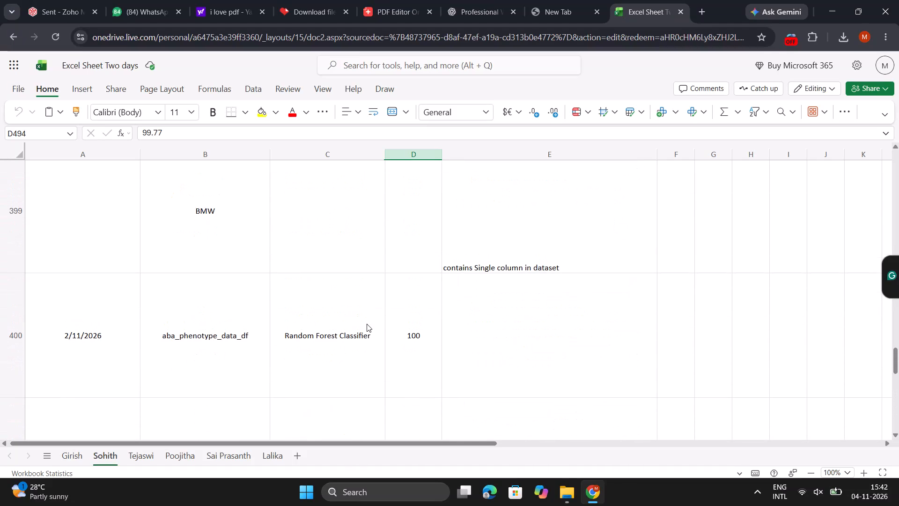
{"action": "scroll", "coordinate": [367, 324], "scroll_direction": "up", "scroll_amount": 14}
{"action": "scroll", "coordinate": [367, 324], "scroll_direction": "up", "scroll_amount": 7}
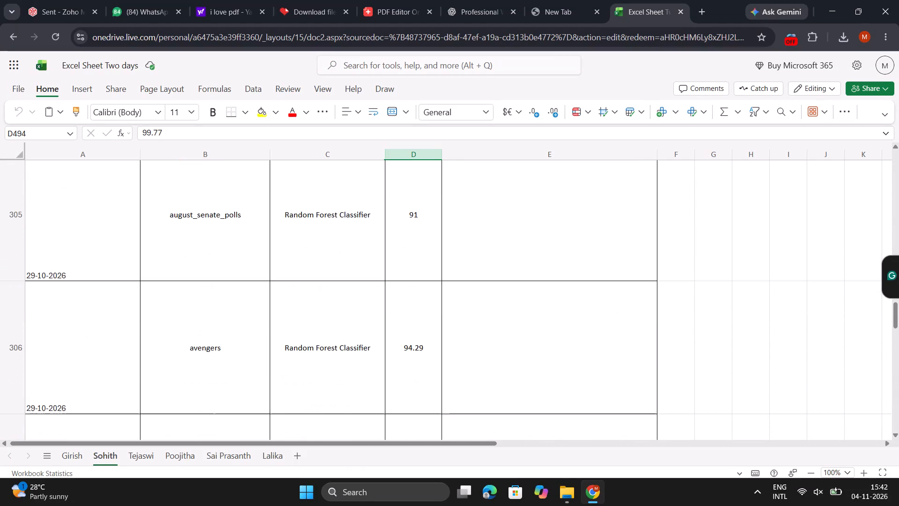
{"action": "scroll", "coordinate": [367, 324], "scroll_direction": "up", "scroll_amount": 19}
{"action": "scroll", "coordinate": [367, 324], "scroll_direction": "up", "scroll_amount": 14}
{"action": "scroll", "coordinate": [367, 324], "scroll_direction": "up", "scroll_amount": 8}
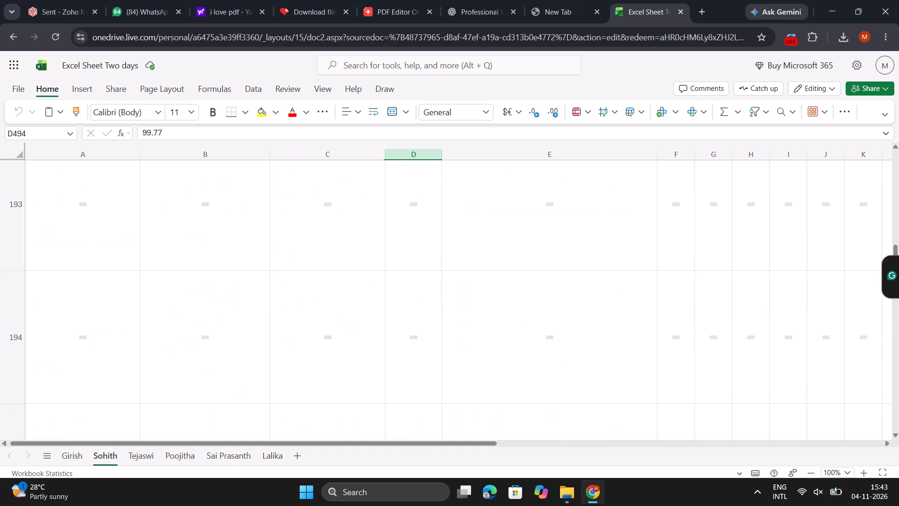
{"action": "scroll", "coordinate": [367, 324], "scroll_direction": "up", "scroll_amount": 16}
{"action": "scroll", "coordinate": [367, 324], "scroll_direction": "up", "scroll_amount": 16}
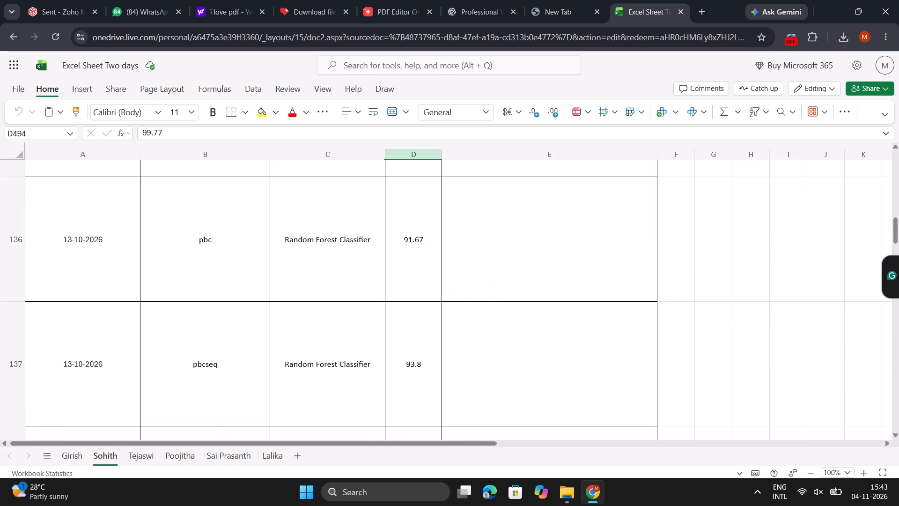
{"action": "scroll", "coordinate": [367, 324], "scroll_direction": "up", "scroll_amount": 20}
{"action": "scroll", "coordinate": [367, 324], "scroll_direction": "up", "scroll_amount": 15}
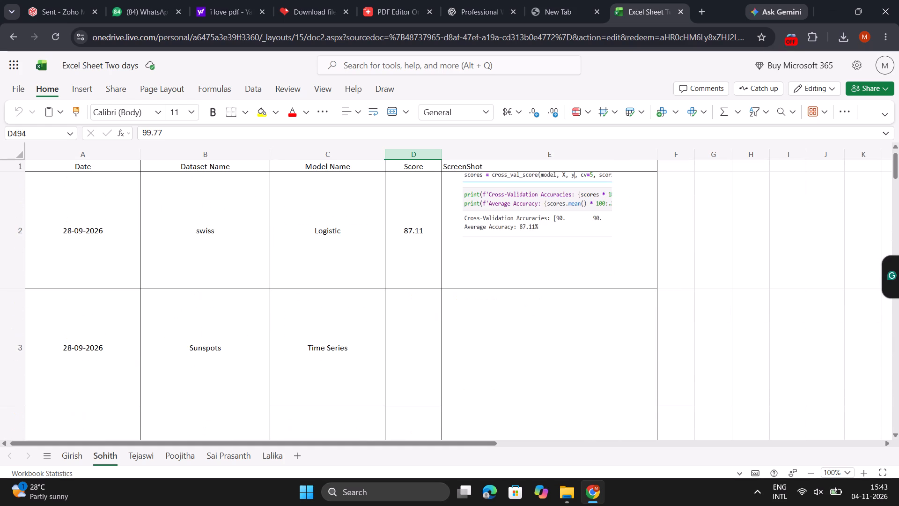
{"action": "scroll", "coordinate": [367, 324], "scroll_direction": "up", "scroll_amount": 4}
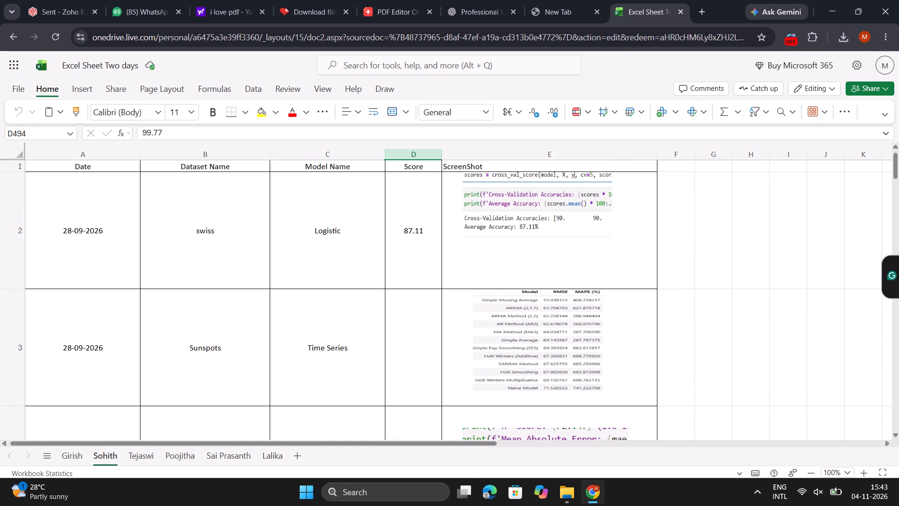
Check the Score column against the result screenshots on the Sohith sheet, from the swiss row down through the 9/10/2026 entries.
{"action": "left_click", "coordinate": [412, 243]}
{"action": "key", "text": "Down"}
{"action": "key", "text": "Down"}
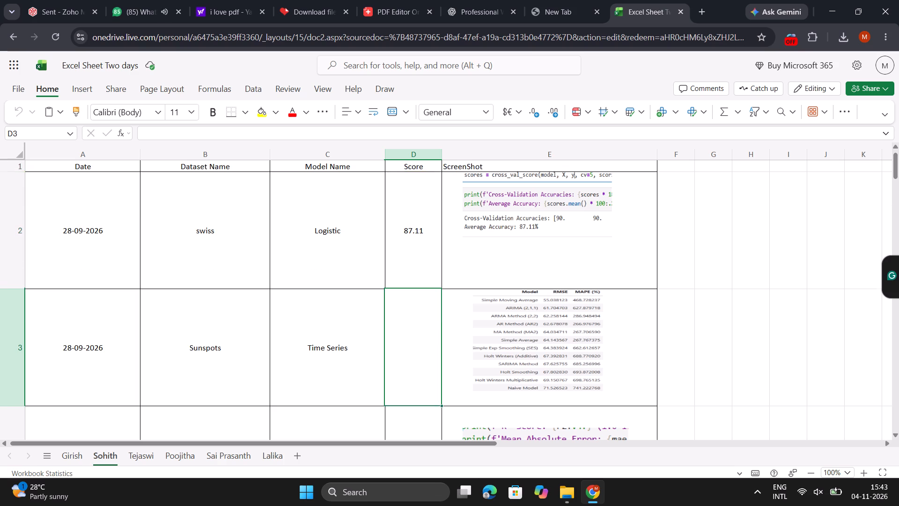
{"action": "key", "text": "Down"}
{"action": "key", "text": "Down"}
{"action": "key", "text": "Down"}
{"action": "key", "text": "Down"}
{"action": "key", "text": "Down"}
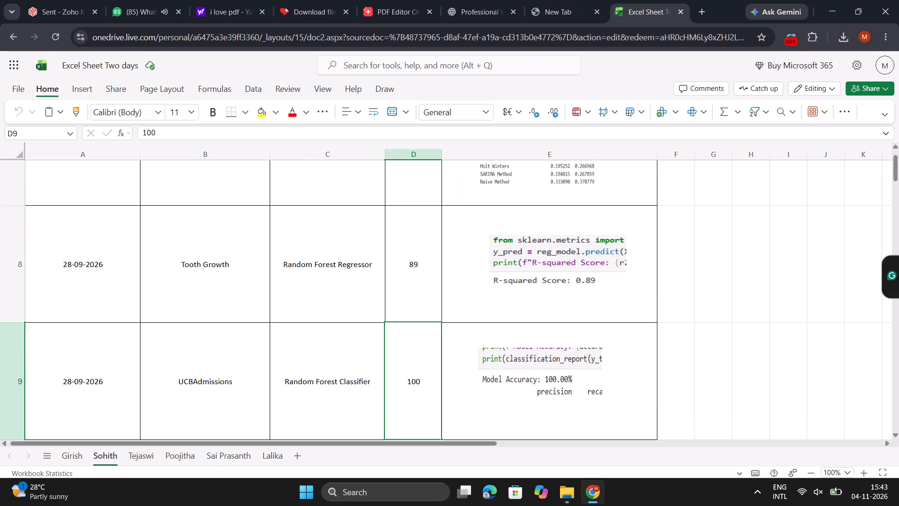
{"action": "key", "text": "Down"}
{"action": "key", "text": "Down"}
{"action": "key", "text": "Down"}
{"action": "key", "text": "Down"}
{"action": "key", "text": "Down"}
{"action": "key", "text": "Down"}
{"action": "key", "text": "Down"}
{"action": "key", "text": "Down"}
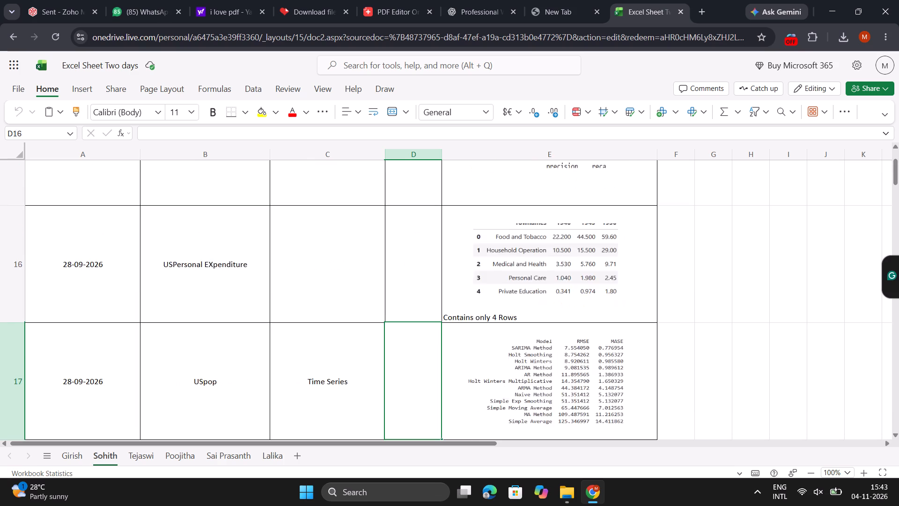
{"action": "key", "text": "Down"}
{"action": "key", "text": "Down"}
{"action": "key", "text": "Down"}
{"action": "key", "text": "Down"}
{"action": "key", "text": "Down"}
{"action": "key", "text": "Down"}
{"action": "key", "text": "Down"}
{"action": "key", "text": "Down"}
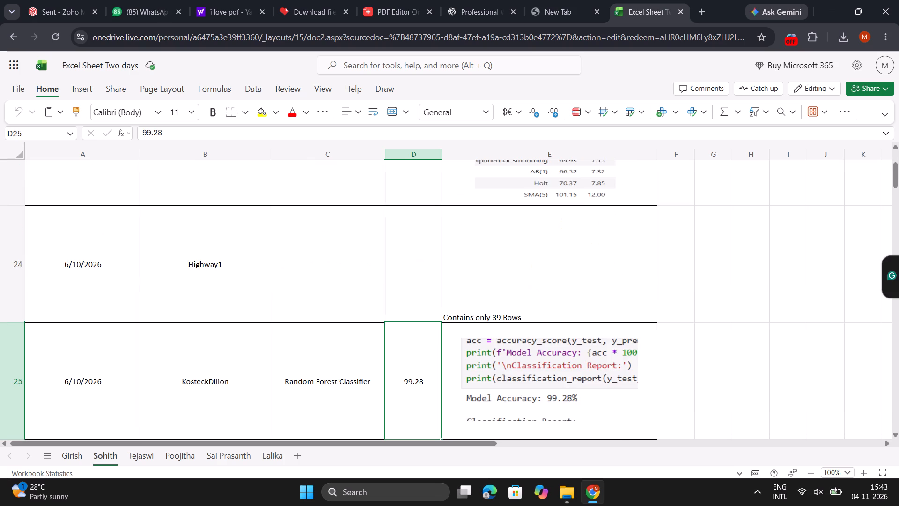
{"action": "key", "text": "Up"}
{"action": "key", "text": "Up"}
{"action": "key", "text": "Up"}
{"action": "key", "text": "Up"}
{"action": "key", "text": "Up"}
{"action": "key", "text": "Down"}
{"action": "key", "text": "Down"}
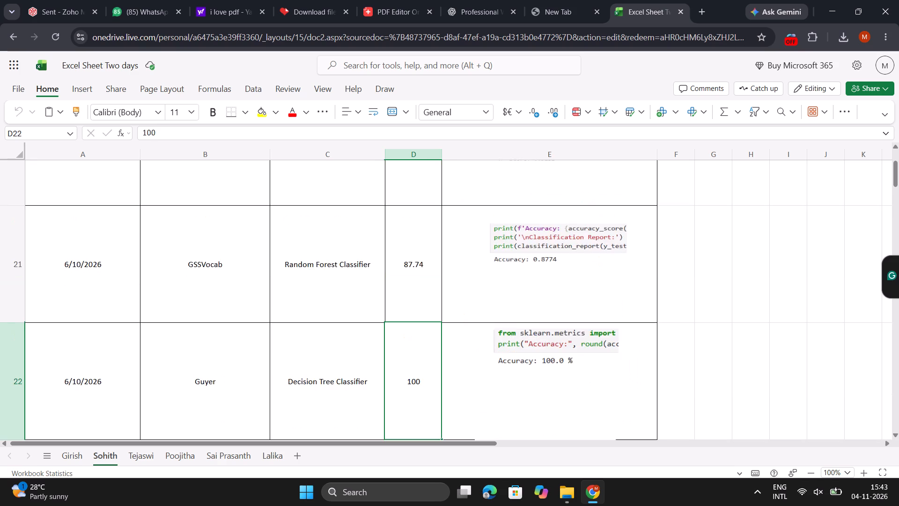
{"action": "key", "text": "Down"}
{"action": "key", "text": "Down"}
{"action": "key", "text": "Down"}
{"action": "key", "text": "Down"}
{"action": "key", "text": "Down"}
{"action": "key", "text": "Down"}
{"action": "key", "text": "Down"}
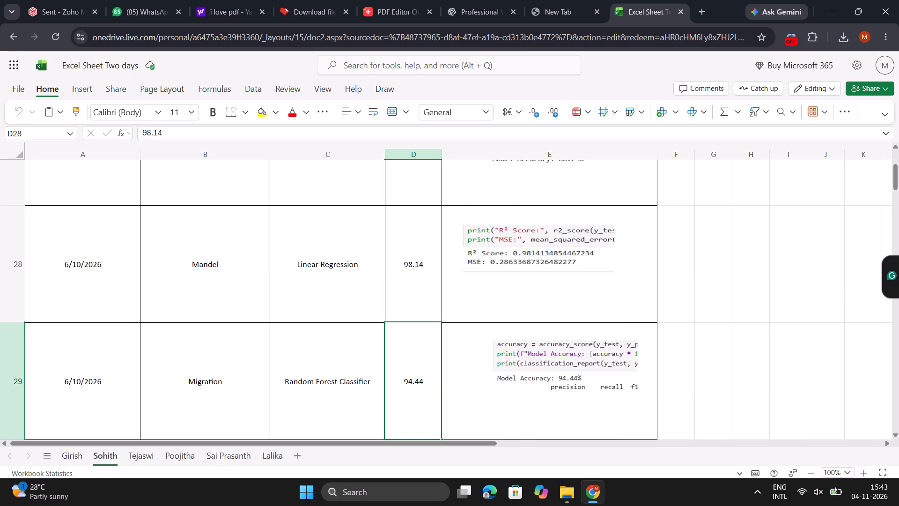
{"action": "key", "text": "Down"}
{"action": "key", "text": "Down"}
{"action": "key", "text": "Down"}
{"action": "key", "text": "Down"}
{"action": "key", "text": "Down"}
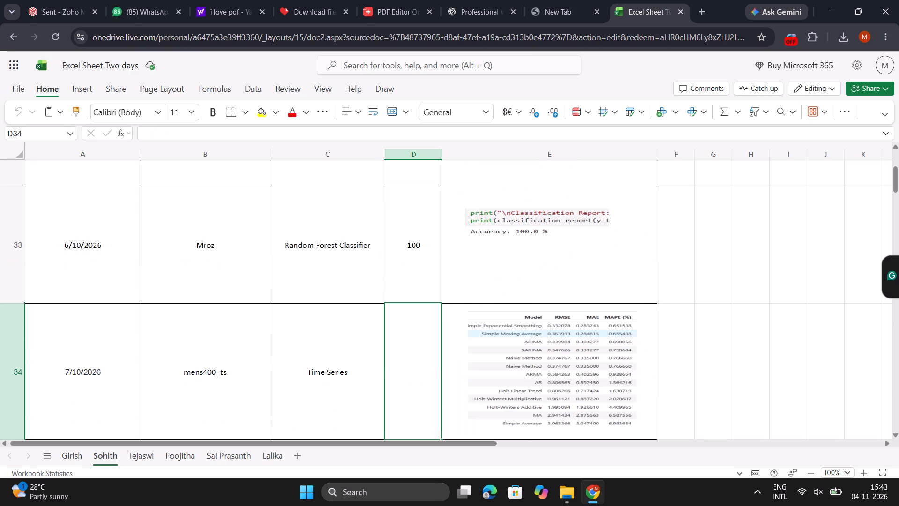
{"action": "key", "text": "Down"}
{"action": "key", "text": "Down"}
{"action": "key", "text": "Down"}
{"action": "key", "text": "Down"}
{"action": "key", "text": "Down"}
{"action": "key", "text": "Down"}
{"action": "key", "text": "Down"}
{"action": "key", "text": "Down"}
{"action": "key", "text": "Down"}
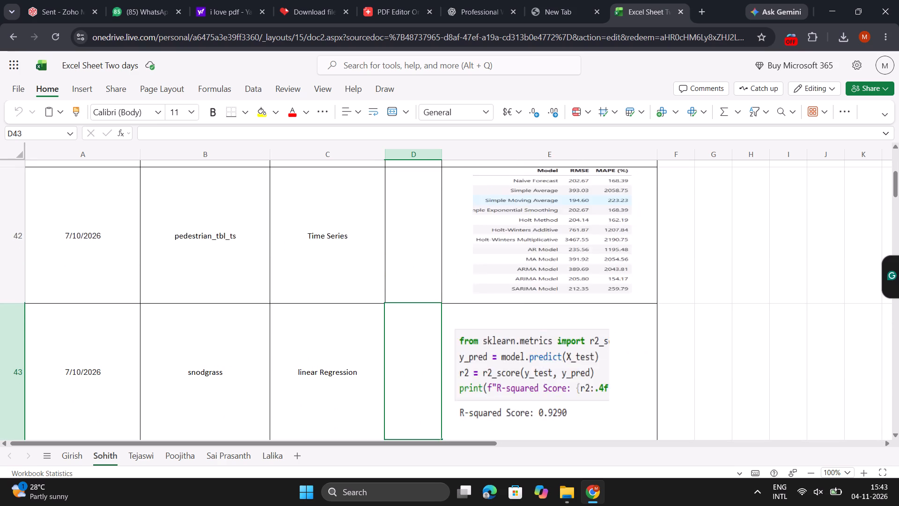
{"action": "key", "text": "Down"}
{"action": "key", "text": "Down"}
{"action": "key", "text": "Down"}
{"action": "key", "text": "Down"}
{"action": "key", "text": "Down"}
{"action": "key", "text": "Down"}
{"action": "key", "text": "Down"}
{"action": "key", "text": "Down"}
{"action": "key", "text": "Down"}
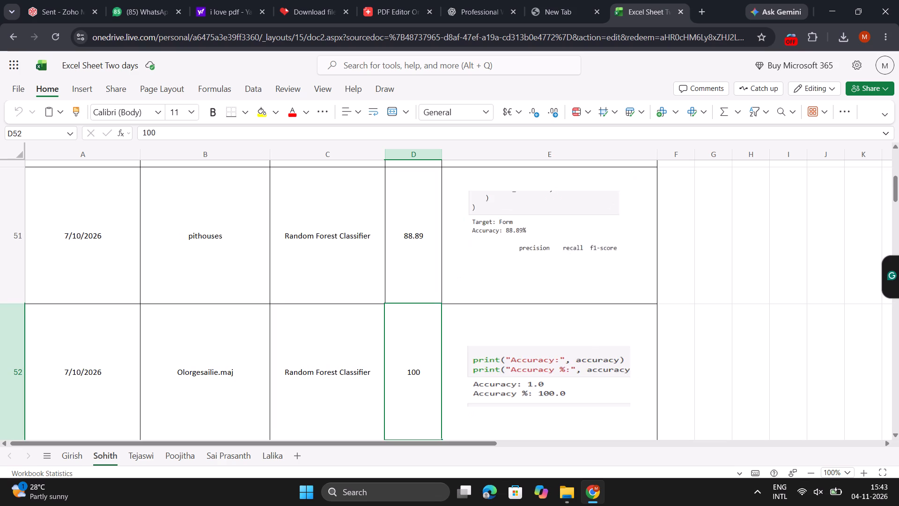
{"action": "key", "text": "Down"}
{"action": "key", "text": "Up"}
{"action": "key", "text": "Up"}
{"action": "key", "text": "Down"}
{"action": "key", "text": "Down"}
{"action": "key", "text": "Down"}
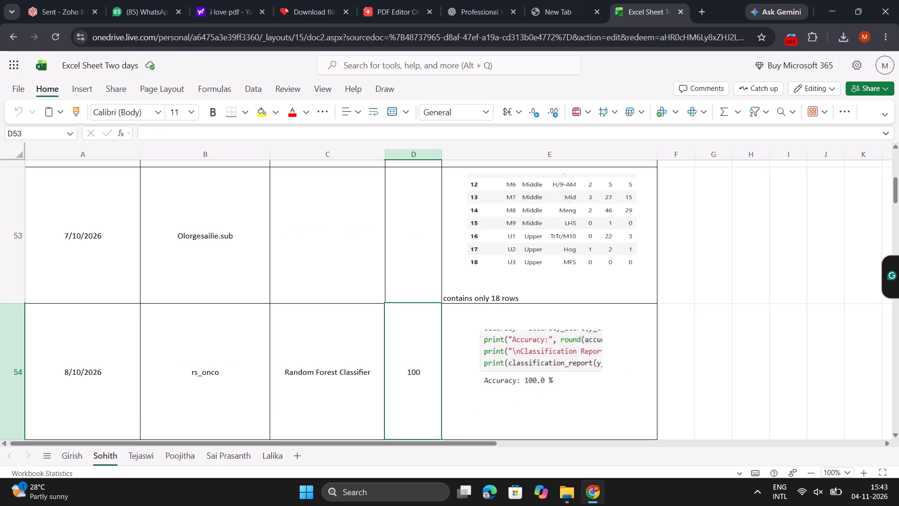
{"action": "key", "text": "Down"}
{"action": "key", "text": "Down"}
{"action": "key", "text": "Down"}
{"action": "key", "text": "Down"}
{"action": "key", "text": "Down"}
{"action": "key", "text": "Down"}
{"action": "key", "text": "Down"}
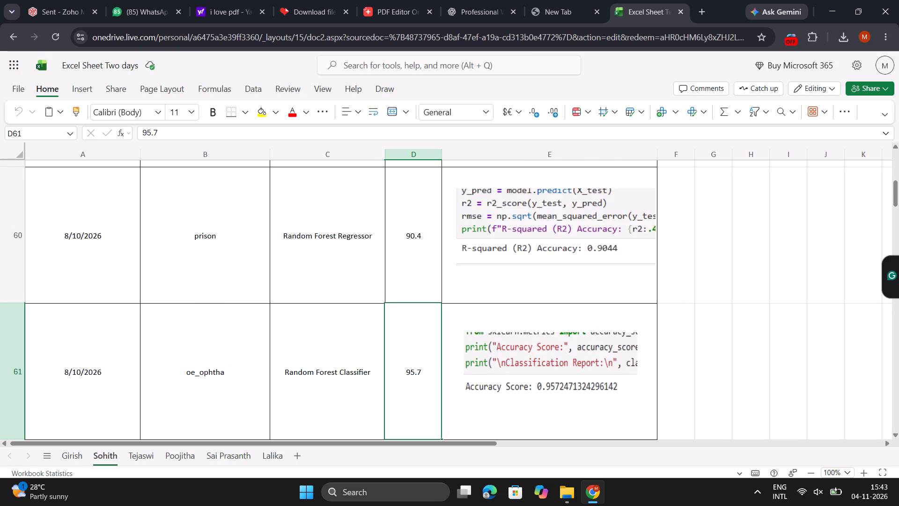
{"action": "key", "text": "Down"}
{"action": "key", "text": "Down"}
{"action": "key", "text": "Down"}
{"action": "key", "text": "Down"}
{"action": "key", "text": "Down"}
{"action": "key", "text": "Down"}
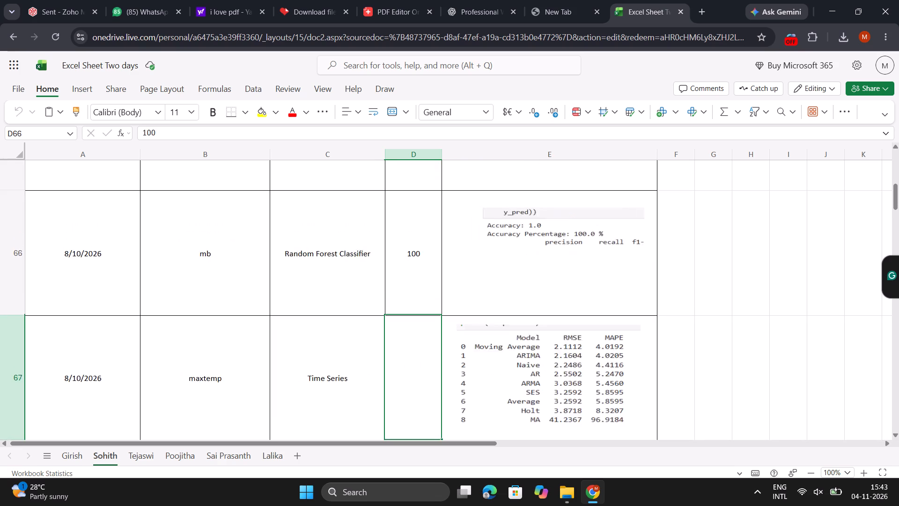
{"action": "key", "text": "Down"}
{"action": "key", "text": "Down"}
{"action": "key", "text": "Down"}
{"action": "key", "text": "Down"}
{"action": "key", "text": "Down"}
{"action": "key", "text": "Down"}
{"action": "key", "text": "Down"}
{"action": "key", "text": "Down"}
{"action": "key", "text": "Down"}
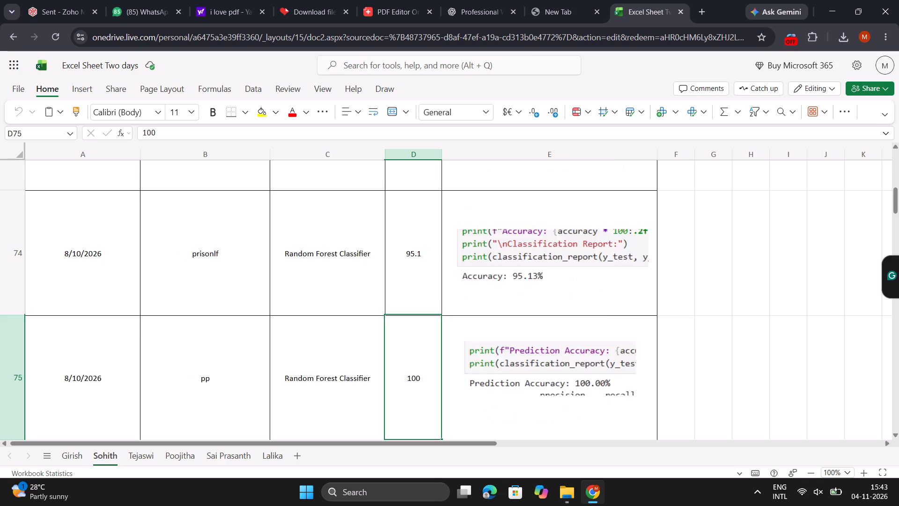
{"action": "key", "text": "Down"}
{"action": "key", "text": "Down"}
{"action": "key", "text": "Down"}
{"action": "key", "text": "Down"}
{"action": "key", "text": "Down"}
{"action": "key", "text": "Down"}
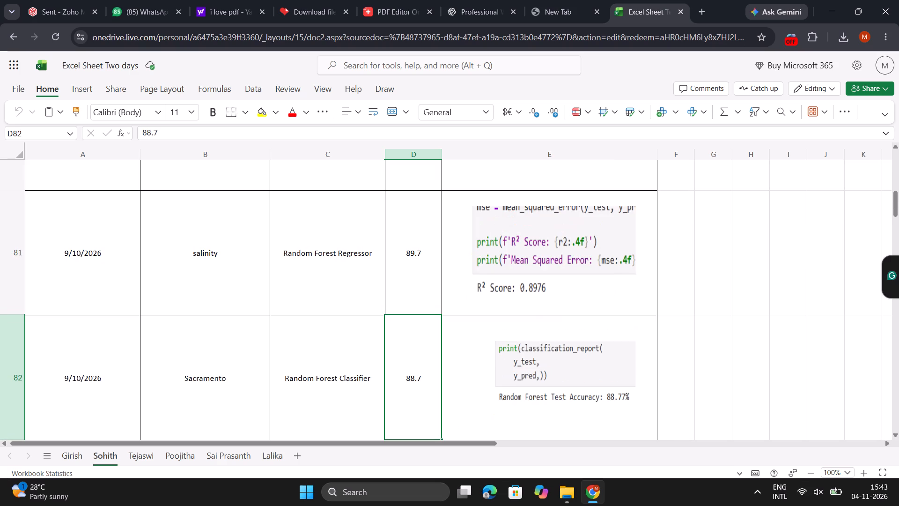
{"action": "key", "text": "Down"}
{"action": "key", "text": "Up"}
{"action": "key", "text": "Up"}
{"action": "key", "text": "Down"}
{"action": "key", "text": "Down"}
{"action": "key", "text": "Down"}
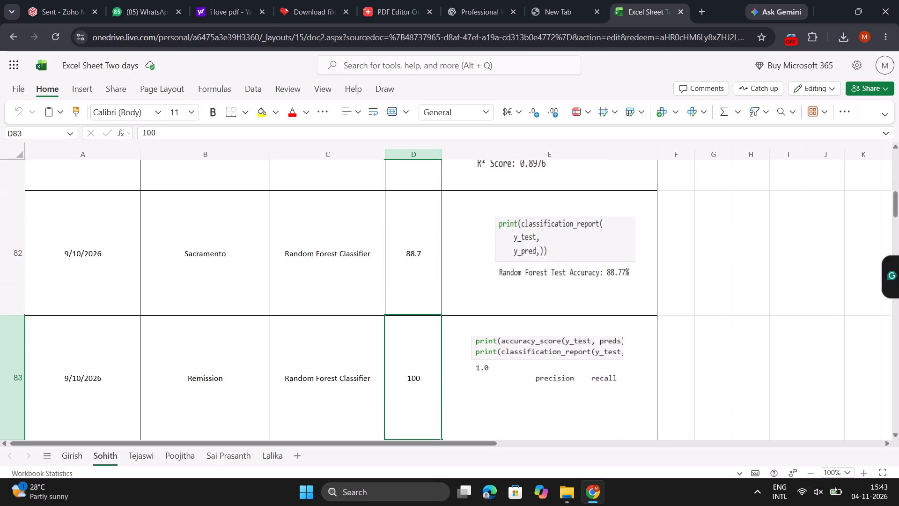
{"action": "key", "text": "Down"}
{"action": "key", "text": "Down"}
{"action": "key", "text": "Down"}
{"action": "key", "text": "Down"}
{"action": "key", "text": "Down"}
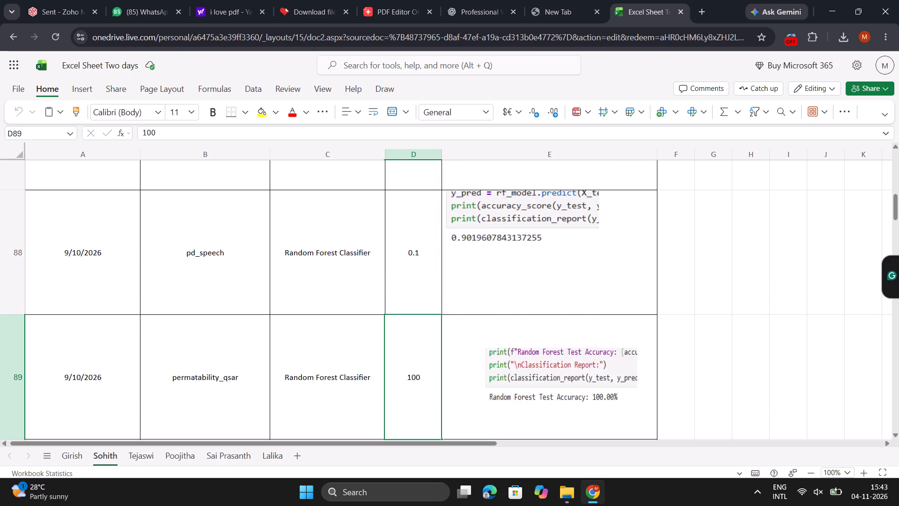
{"action": "key", "text": "Down"}
{"action": "key", "text": "Down"}
{"action": "key", "text": "Down"}
{"action": "key", "text": "Down"}
Set the score of the pd_speech dataset in cell D88 to 90.
{"action": "key", "text": "Up"}
{"action": "key", "text": "Up"}
{"action": "key", "text": "Up"}
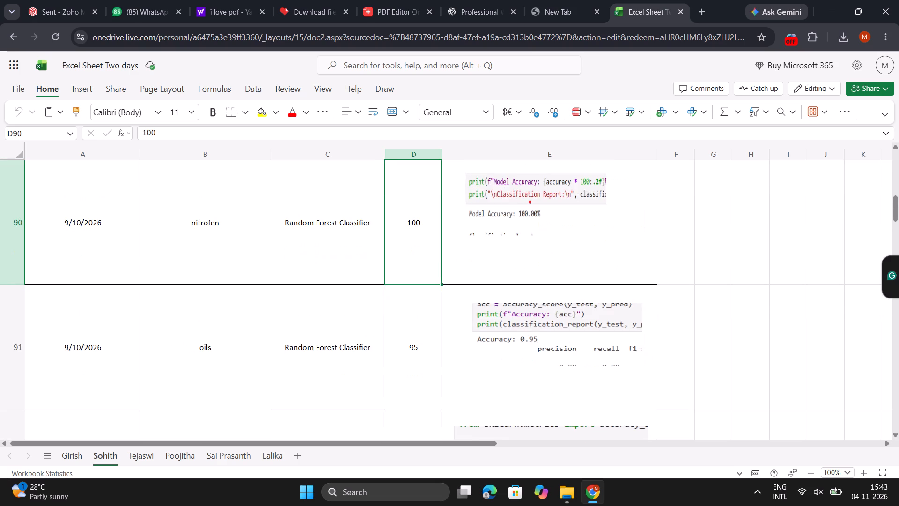
{"action": "key", "text": "Up"}
{"action": "key", "text": "Up"}
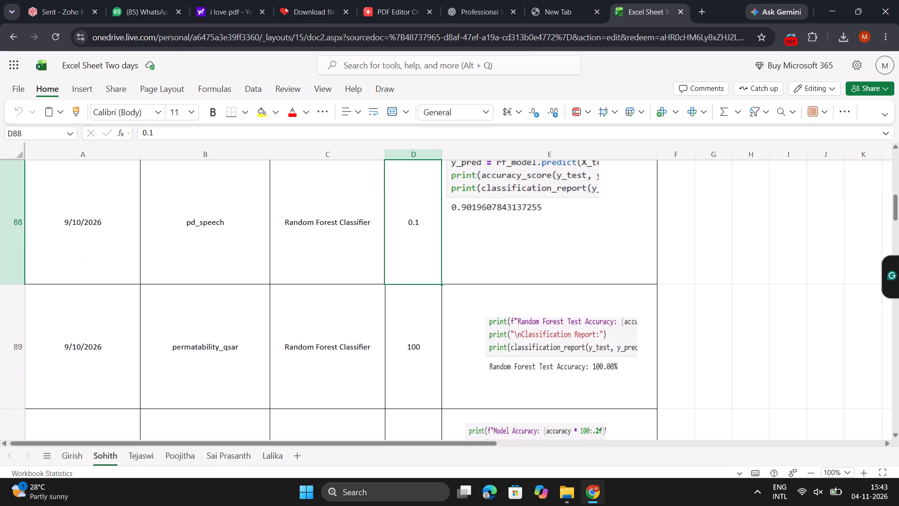
{"action": "double_click", "coordinate": [423, 223]}
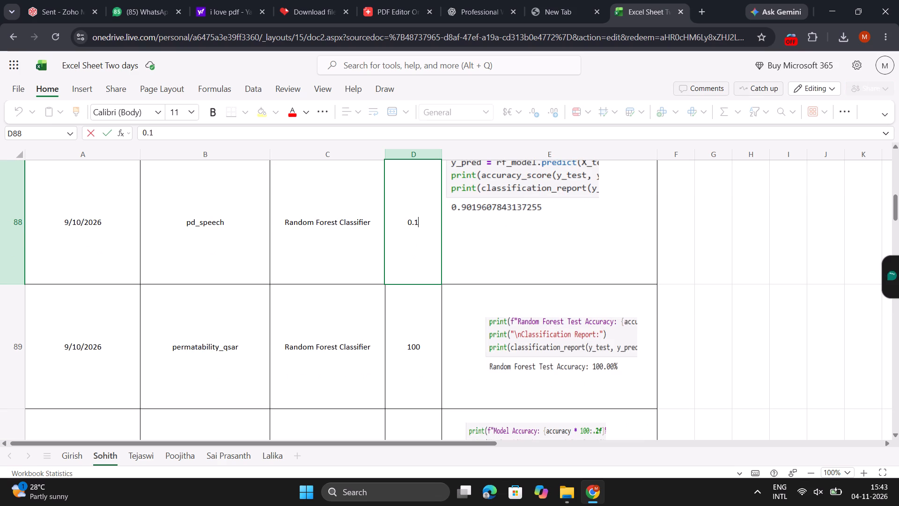
{"action": "key", "text": "BackSpace"}
{"action": "key", "text": "BackSpace"}
{"action": "type", "text": "90"}
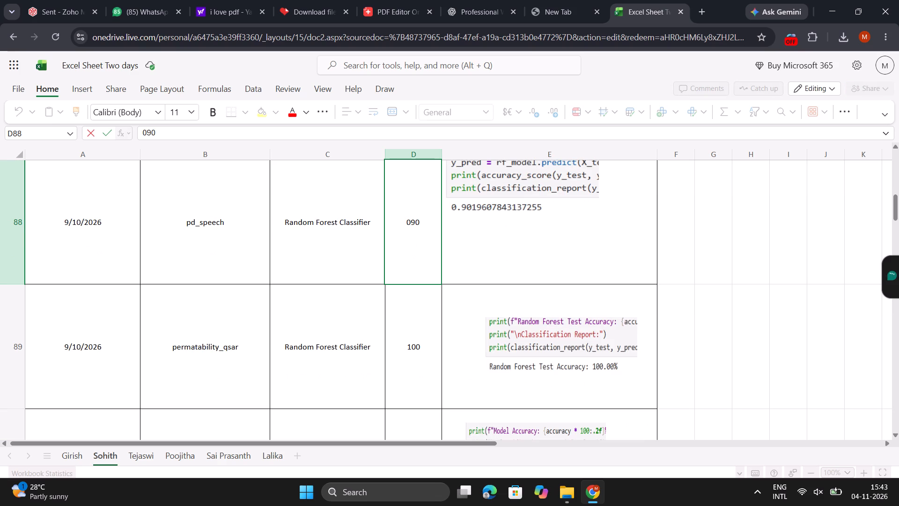
{"action": "key", "text": "BackSpace"}
{"action": "key", "text": "BackSpace"}
{"action": "key", "text": "BackSpace"}
{"action": "type", "text": "90"}
{"action": "key", "text": "Return"}
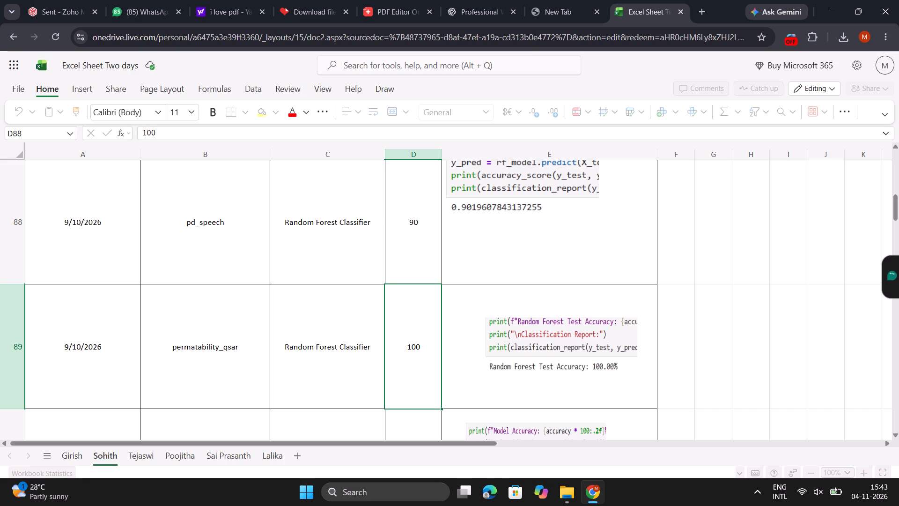
Check the scores of the remaining 9/10/2026 datasets against their result screenshots, from permatability_qsar down to leaf_id_flavia.
{"action": "key", "text": "Down"}
{"action": "key", "text": "Down"}
{"action": "key", "text": "Down"}
{"action": "key", "text": "Down"}
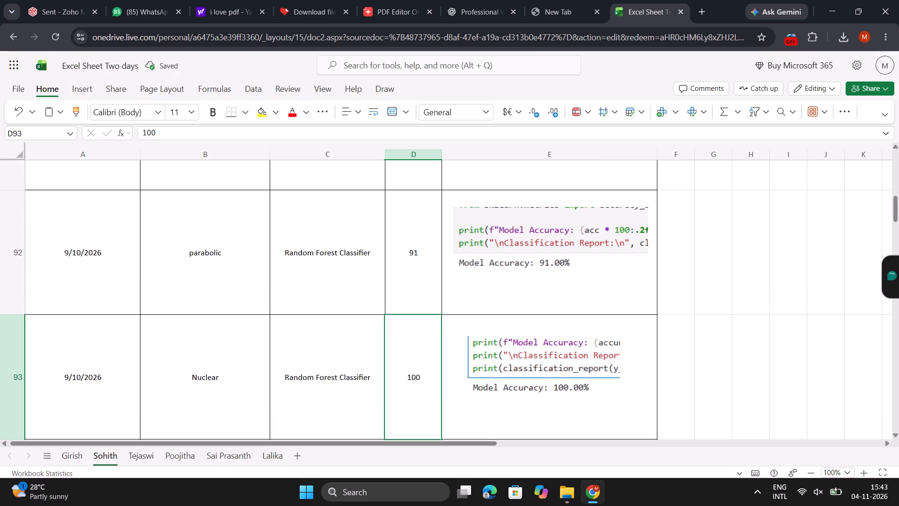
{"action": "key", "text": "Down"}
{"action": "key", "text": "Down"}
{"action": "key", "text": "Down"}
{"action": "key", "text": "Down"}
{"action": "key", "text": "Down"}
{"action": "key", "text": "Down"}
{"action": "key", "text": "Down"}
{"action": "key", "text": "Down"}
{"action": "key", "text": "Down"}
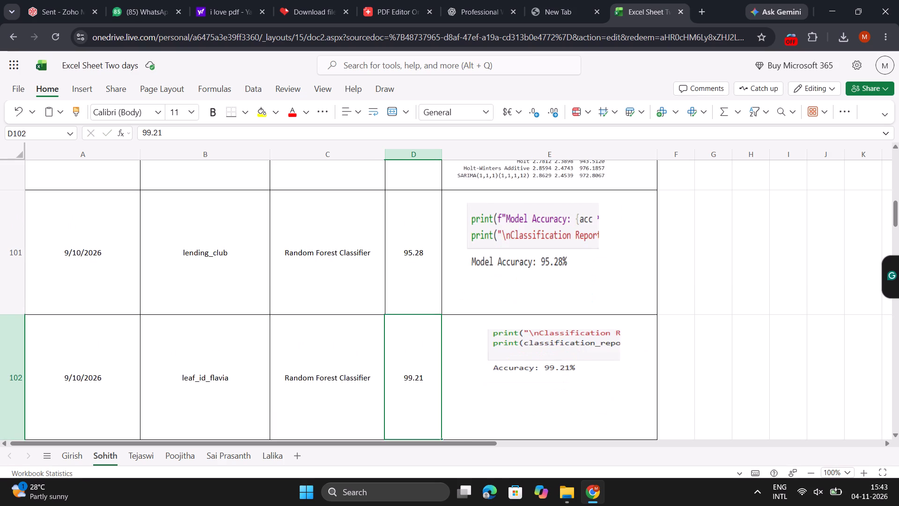
Compare the scores with the result screenshots from the row below leaf_id_flavia through the 12/10/2026 entries, down to Deguelin.
{"action": "key", "text": "Down"}
{"action": "key", "text": "Down"}
{"action": "key", "text": "Down"}
{"action": "key", "text": "Down"}
{"action": "key", "text": "Down"}
{"action": "key", "text": "Down"}
{"action": "key", "text": "Down"}
{"action": "key", "text": "Down"}
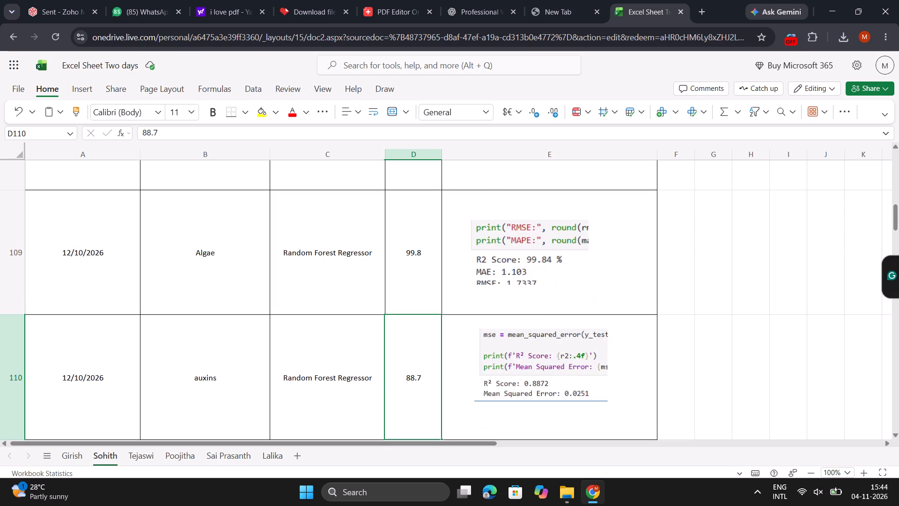
{"action": "key", "text": "Down"}
{"action": "key", "text": "Down"}
{"action": "key", "text": "Down"}
{"action": "key", "text": "Down"}
{"action": "key", "text": "Down"}
{"action": "key", "text": "Down"}
{"action": "key", "text": "Down"}
{"action": "key", "text": "Down"}
{"action": "key", "text": "Down"}
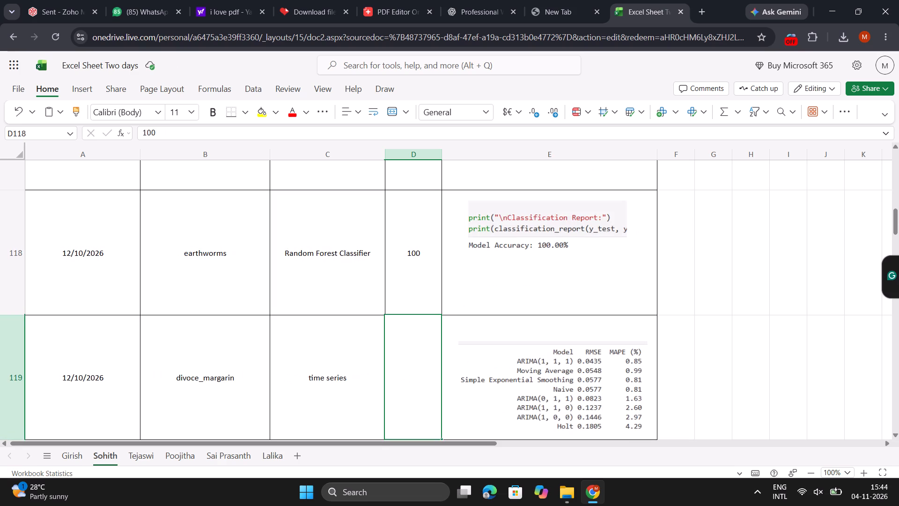
{"action": "key", "text": "Down"}
{"action": "key", "text": "Down"}
{"action": "key", "text": "Down"}
{"action": "key", "text": "Down"}
Check the scores of the 13-10-2026 datasets against their result screenshots, from mgus 2 down to rats.
{"action": "key", "text": "Down"}
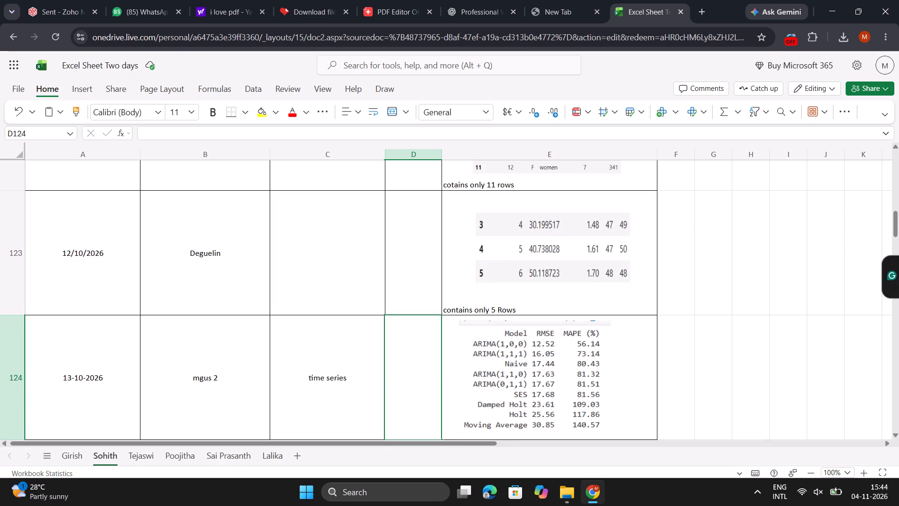
{"action": "key", "text": "Down"}
{"action": "key", "text": "Down"}
{"action": "key", "text": "Down"}
{"action": "key", "text": "Down"}
{"action": "key", "text": "Down"}
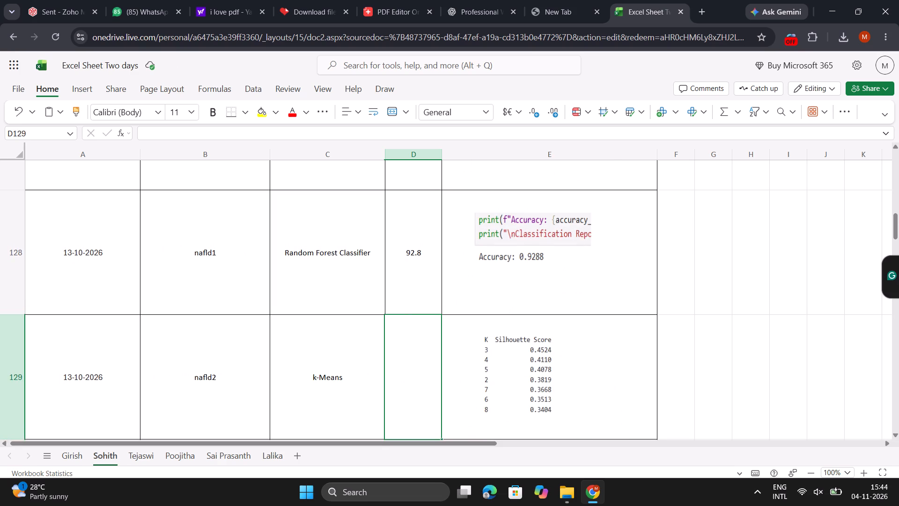
{"action": "key", "text": "Down"}
{"action": "key", "text": "Down"}
{"action": "key", "text": "Down"}
{"action": "key", "text": "Down"}
{"action": "key", "text": "Down"}
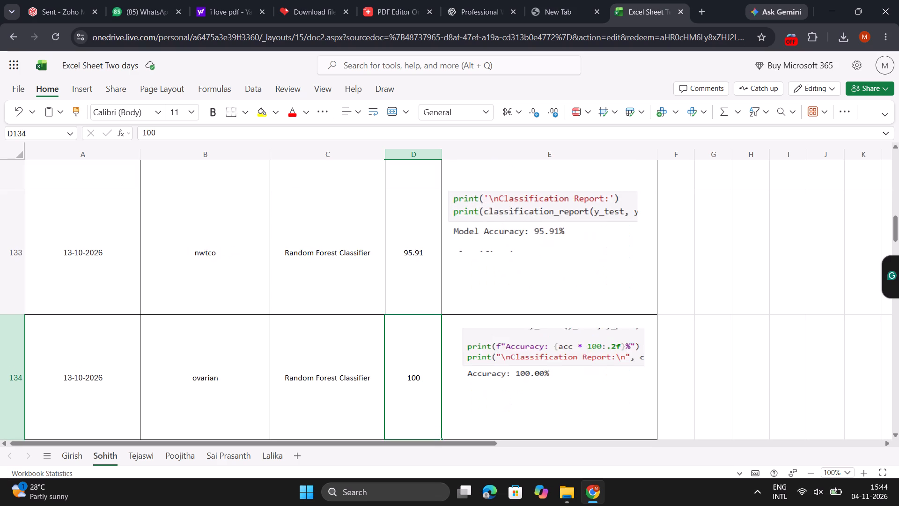
{"action": "key", "text": "Down"}
{"action": "key", "text": "Down"}
{"action": "key", "text": "Down"}
{"action": "key", "text": "Down"}
{"action": "key", "text": "Down"}
{"action": "key", "text": "Down"}
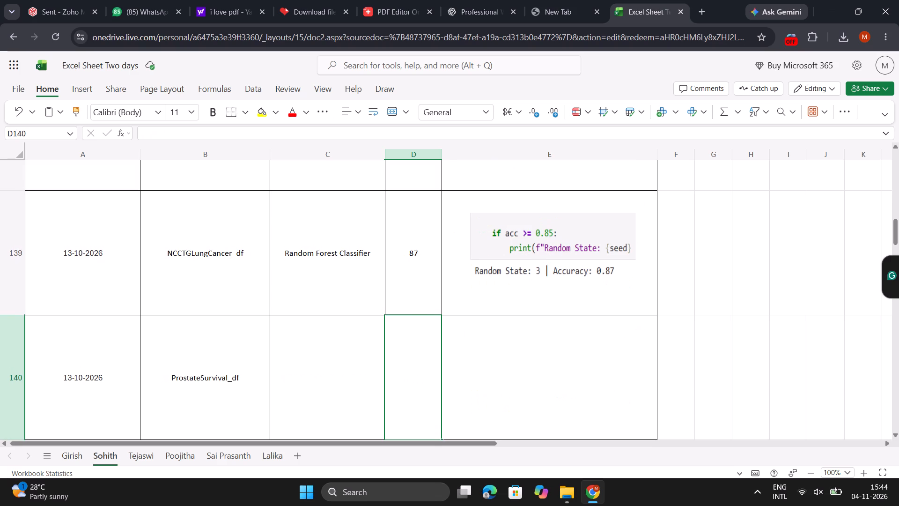
{"action": "key", "text": "Down"}
{"action": "key", "text": "Down"}
{"action": "key", "text": "Down"}
{"action": "key", "text": "Down"}
{"action": "key", "text": "Down"}
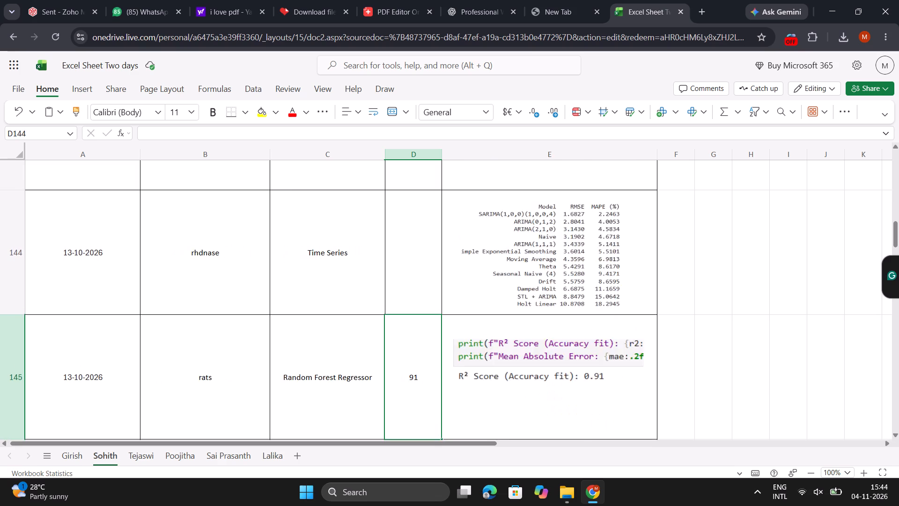
Compare the scores with the result screenshots from the row below rats through the 15-10-2026 entries, down to womens_df.
{"action": "key", "text": "Down"}
{"action": "key", "text": "Down"}
{"action": "key", "text": "Down"}
{"action": "key", "text": "Down"}
{"action": "key", "text": "Down"}
{"action": "key", "text": "Down"}
{"action": "key", "text": "Down"}
{"action": "key", "text": "Down"}
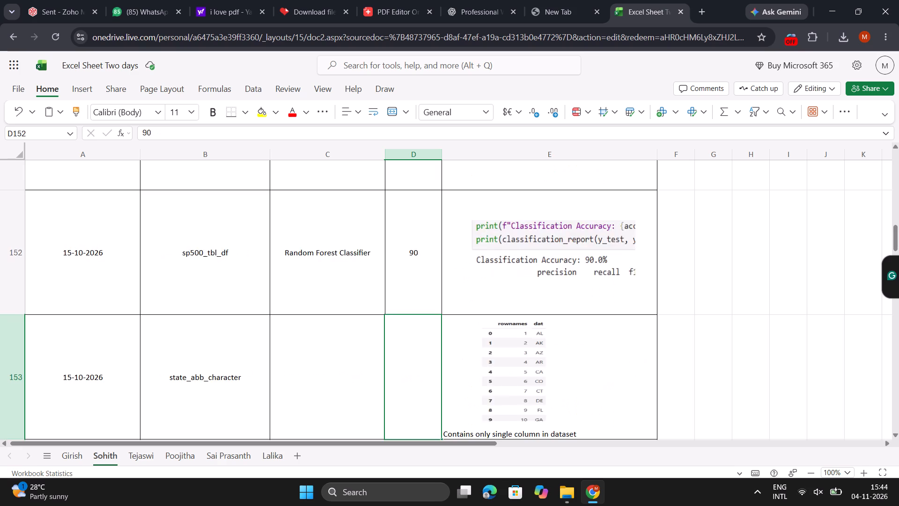
{"action": "key", "text": "Down"}
{"action": "key", "text": "Down"}
{"action": "key", "text": "Down"}
{"action": "key", "text": "Down"}
{"action": "key", "text": "Down"}
{"action": "key", "text": "Down"}
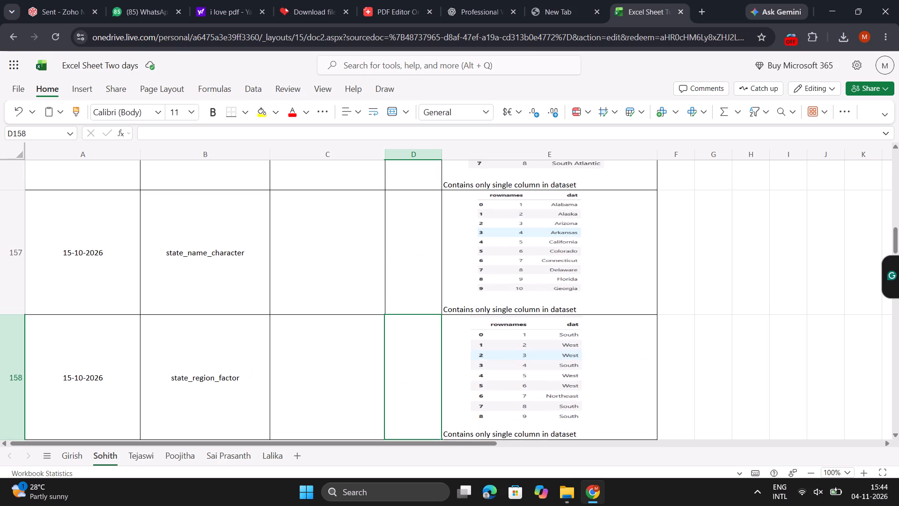
{"action": "key", "text": "Down"}
{"action": "key", "text": "Down"}
{"action": "key", "text": "Down"}
{"action": "key", "text": "Down"}
{"action": "key", "text": "Down"}
{"action": "key", "text": "Down"}
{"action": "key", "text": "Down"}
{"action": "key", "text": "Down"}
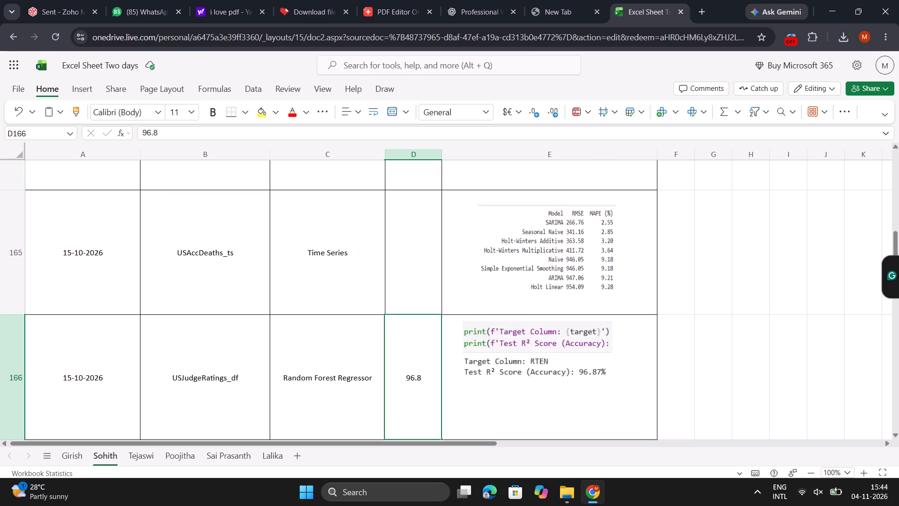
{"action": "key", "text": "Down"}
{"action": "key", "text": "Down"}
{"action": "key", "text": "Down"}
{"action": "key", "text": "Down"}
Check the scores of the 23-10-2026 datasets against their result screenshots, from Iwasaki_Big_Five down to NeuroCog.
{"action": "key", "text": "Down"}
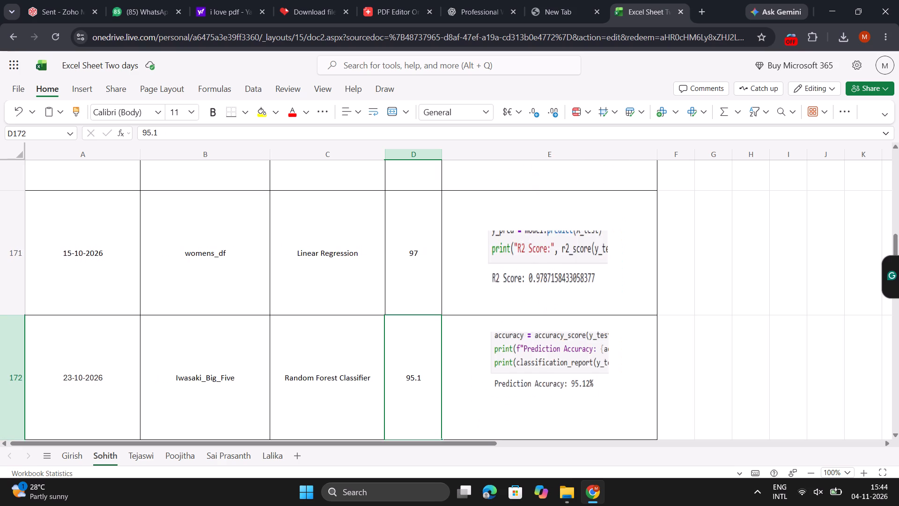
{"action": "key", "text": "Down"}
{"action": "key", "text": "Down"}
{"action": "key", "text": "Down"}
{"action": "key", "text": "Down"}
{"action": "key", "text": "Down"}
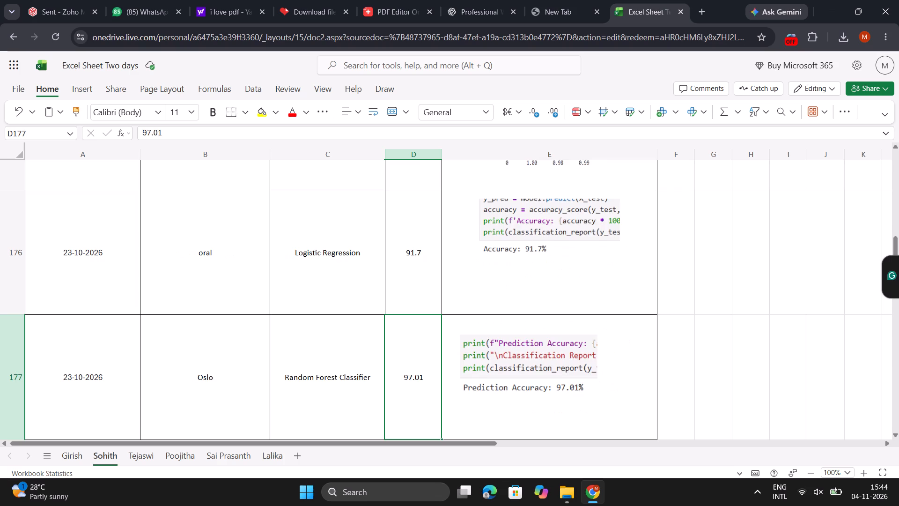
{"action": "key", "text": "Down"}
{"action": "key", "text": "Down"}
{"action": "key", "text": "Down"}
{"action": "key", "text": "Down"}
{"action": "key", "text": "Down"}
{"action": "key", "text": "Down"}
Compare the scores of the 26-10-2026 datasets with their result screenshots, from aastveit.barley.height down to chakravertti.factorial.
{"action": "key", "text": "Down"}
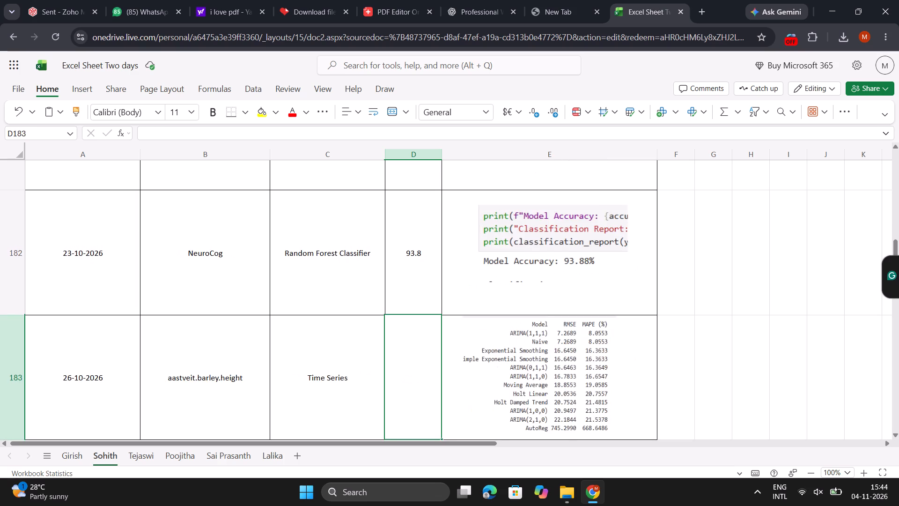
{"action": "key", "text": "Down"}
{"action": "key", "text": "Down"}
{"action": "key", "text": "Down"}
{"action": "key", "text": "Down"}
{"action": "key", "text": "Down"}
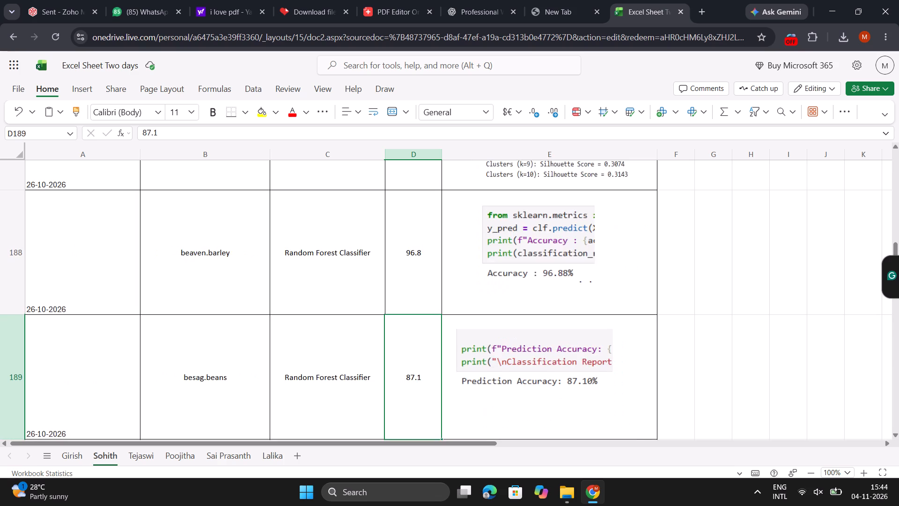
{"action": "key", "text": "Down"}
{"action": "key", "text": "Down"}
{"action": "key", "text": "Down"}
{"action": "key", "text": "Down"}
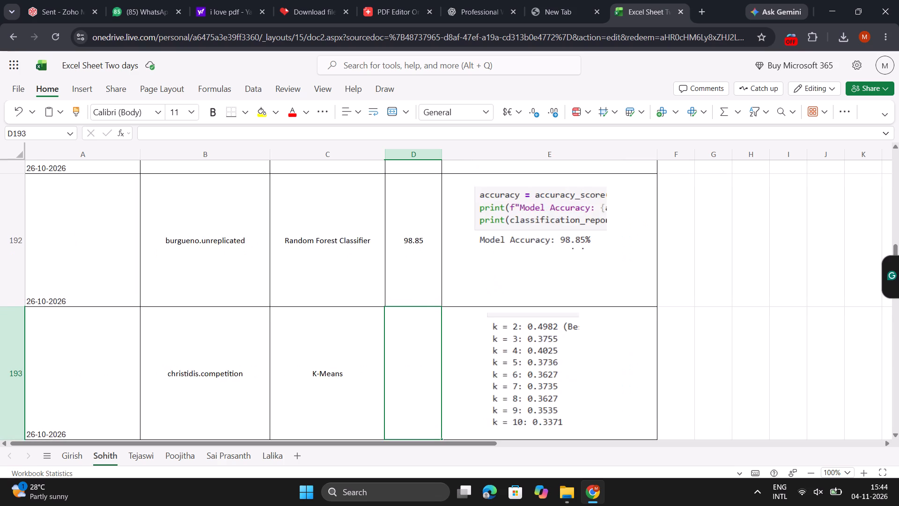
{"action": "key", "text": "Down"}
{"action": "key", "text": "Down"}
{"action": "key", "text": "Down"}
{"action": "key", "text": "Down"}
{"action": "key", "text": "Down"}
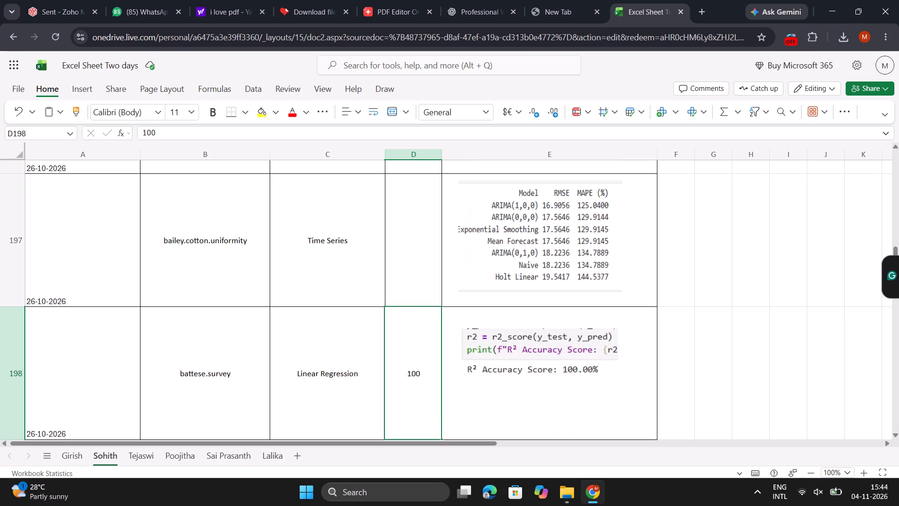
{"action": "key", "text": "Down"}
{"action": "key", "text": "Down"}
{"action": "key", "text": "Down"}
{"action": "key", "text": "Down"}
{"action": "key", "text": "Down"}
{"action": "key", "text": "Down"}
{"action": "key", "text": "Down"}
{"action": "key", "text": "Down"}
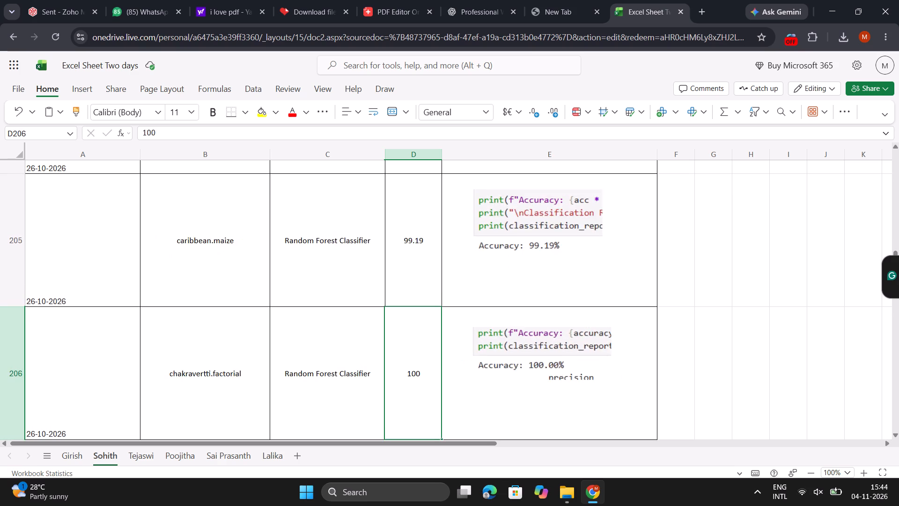
{"action": "key", "text": "Down"}
{"action": "key", "text": "Down"}
{"action": "key", "text": "Down"}
{"action": "key", "text": "Down"}
{"action": "key", "text": "Down"}
{"action": "key", "text": "Down"}
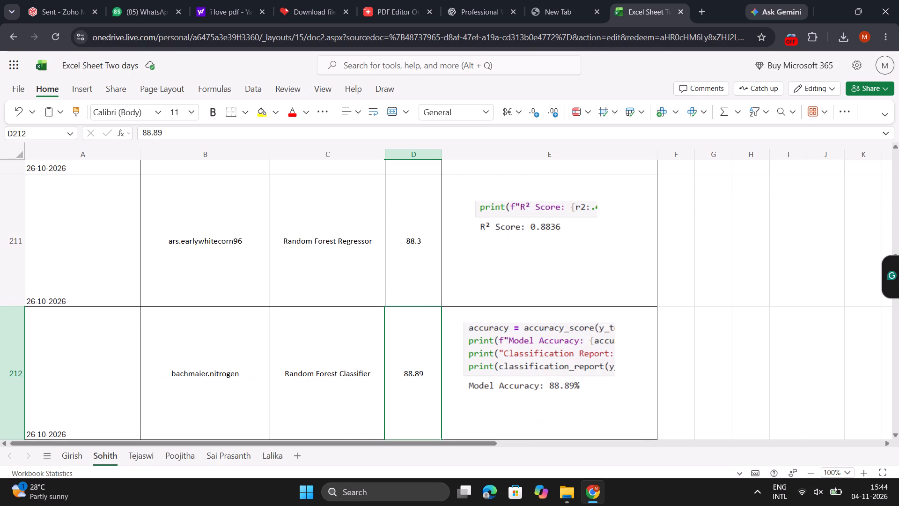
{"action": "key", "text": "Up"}
{"action": "key", "text": "Down"}
{"action": "key", "text": "Down"}
{"action": "key", "text": "Down"}
{"action": "key", "text": "Down"}
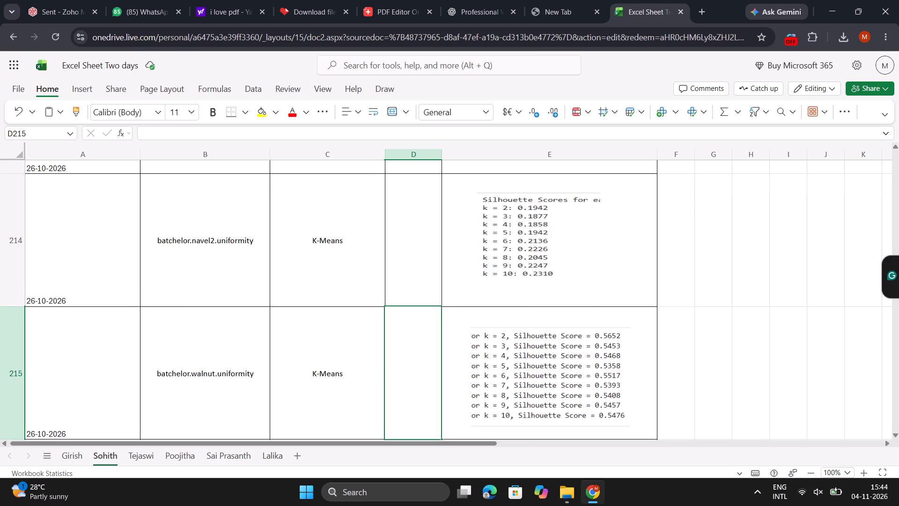
{"action": "key", "text": "Down"}
{"action": "key", "text": "Down"}
{"action": "key", "text": "Down"}
{"action": "key", "text": "Down"}
{"action": "key", "text": "Down"}
{"action": "key", "text": "Down"}
{"action": "key", "text": "Down"}
{"action": "key", "text": "Down"}
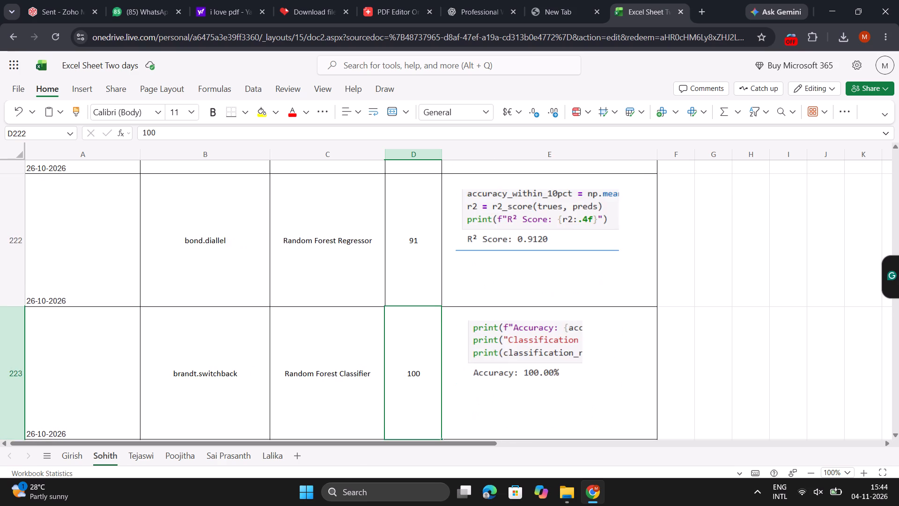
{"action": "key", "text": "Down"}
{"action": "key", "text": "Down"}
{"action": "key", "text": "Down"}
{"action": "key", "text": "Down"}
{"action": "key", "text": "Down"}
{"action": "key", "text": "Down"}
{"action": "key", "text": "Down"}
{"action": "key", "text": "Down"}
{"action": "key", "text": "Down"}
{"action": "key", "text": "Down"}
{"action": "key", "text": "Down"}
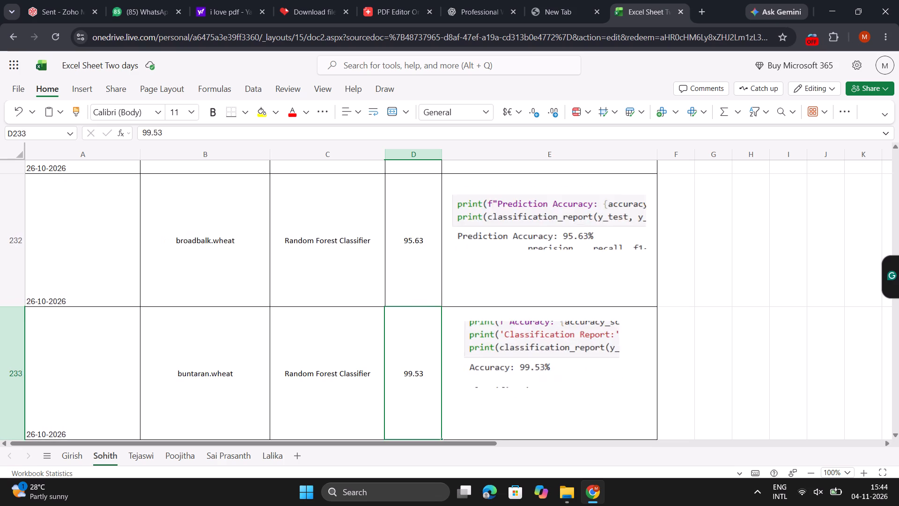
Check the scores of the datasets below buntaran.wheat against their result screenshots, through the 27-10-2026 box.cork row.
{"action": "key", "text": "Down"}
{"action": "key", "text": "Down"}
{"action": "key", "text": "Down"}
{"action": "key", "text": "Down"}
{"action": "key", "text": "Down"}
{"action": "key", "text": "Down"}
{"action": "key", "text": "Down"}
{"action": "key", "text": "Down"}
{"action": "key", "text": "Down"}
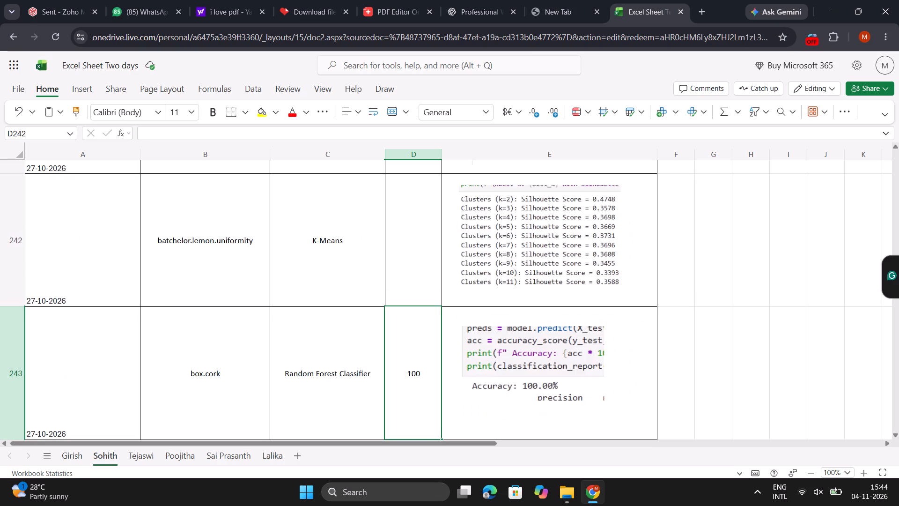
Compare the scores below box.cork with their result screenshots, continuing into the 28-10-2026 entries down to college_all_ages.
{"action": "key", "text": "Down"}
{"action": "key", "text": "Down"}
{"action": "key", "text": "Down"}
{"action": "key", "text": "Down"}
{"action": "key", "text": "Down"}
{"action": "key", "text": "Down"}
{"action": "key", "text": "Down"}
{"action": "key", "text": "Down"}
{"action": "key", "text": "Down"}
{"action": "key", "text": "Down"}
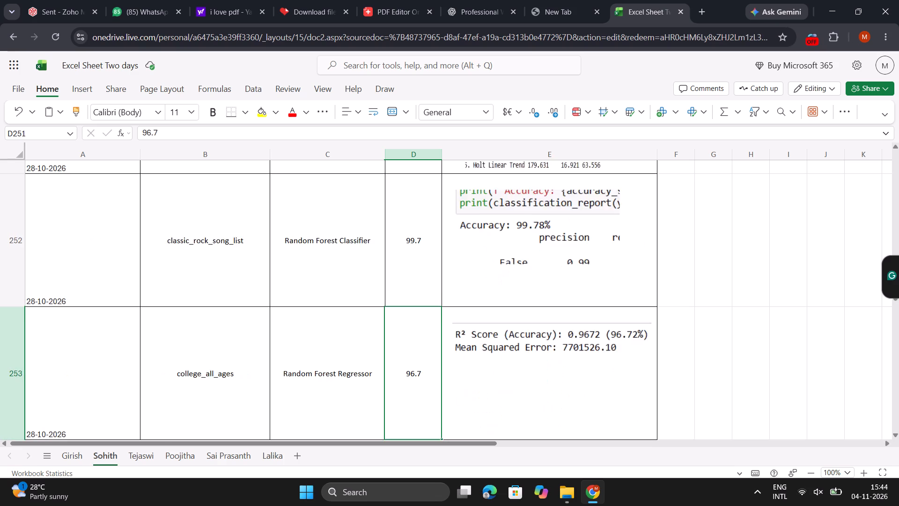
Check the 28-10-2026 scores below college_all_ages against their result screenshots, through democratic_bench and drinks down to flying.
{"action": "key", "text": "Down"}
{"action": "key", "text": "Down"}
{"action": "key", "text": "Down"}
{"action": "key", "text": "Down"}
{"action": "key", "text": "Down"}
{"action": "key", "text": "Down"}
{"action": "key", "text": "Down"}
{"action": "key", "text": "Down"}
{"action": "key", "text": "Down"}
{"action": "key", "text": "Down"}
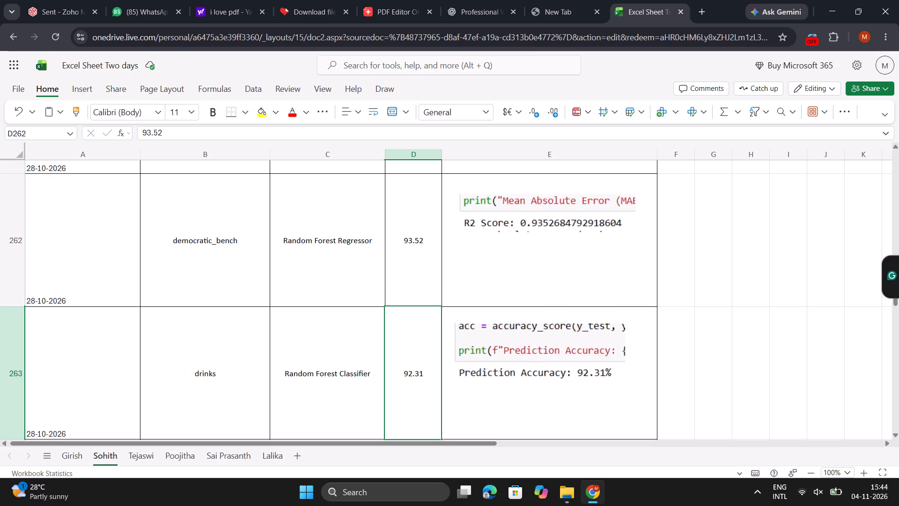
{"action": "key", "text": "Down"}
{"action": "key", "text": "Down"}
{"action": "key", "text": "Down"}
{"action": "key", "text": "Down"}
{"action": "key", "text": "Down"}
{"action": "key", "text": "Down"}
{"action": "key", "text": "Down"}
{"action": "key", "text": "Down"}
{"action": "key", "text": "Down"}
{"action": "key", "text": "Down"}
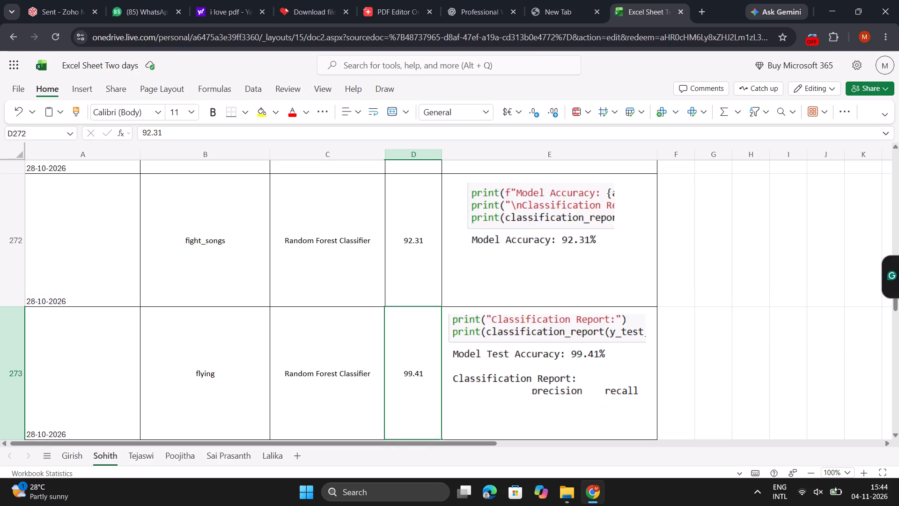
Compare the remaining 28-10-2026 scores below flying with their result screenshots, down to mad_men, the first 29-10-2026 entry.
{"action": "key", "text": "Down"}
{"action": "key", "text": "Down"}
{"action": "key", "text": "Down"}
{"action": "key", "text": "Down"}
{"action": "key", "text": "Down"}
{"action": "key", "text": "Down"}
{"action": "key", "text": "Down"}
{"action": "key", "text": "Down"}
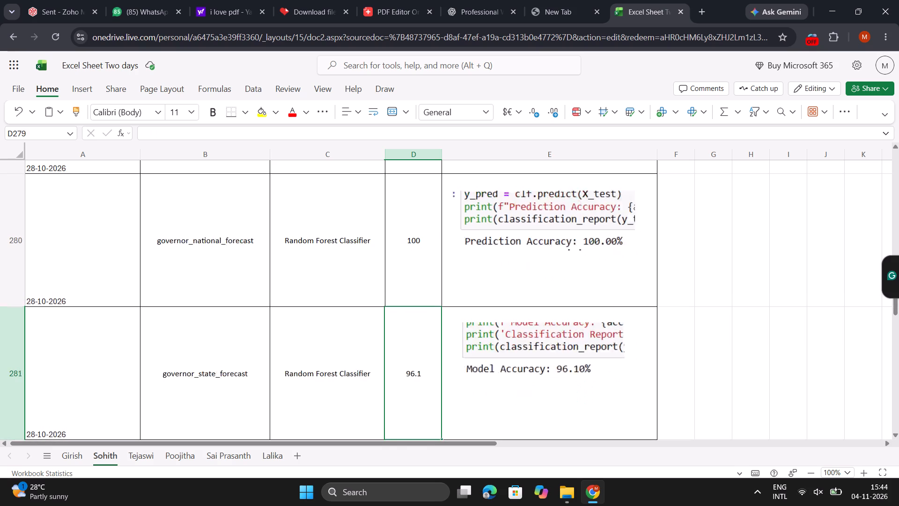
{"action": "key", "text": "Down"}
{"action": "key", "text": "Down"}
{"action": "key", "text": "Down"}
{"action": "key", "text": "Down"}
{"action": "key", "text": "Down"}
{"action": "key", "text": "Down"}
{"action": "key", "text": "Down"}
{"action": "key", "text": "Down"}
{"action": "key", "text": "Down"}
{"action": "key", "text": "Down"}
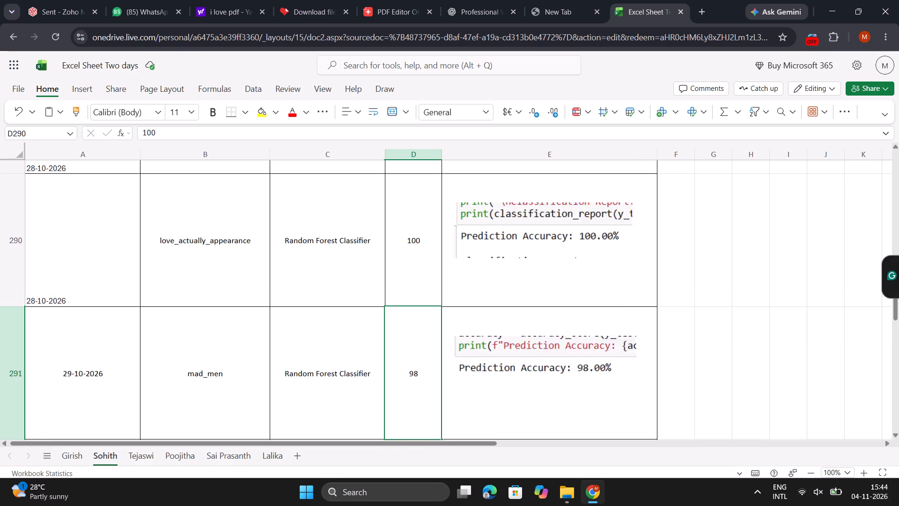
Check the 29-10-2026 datasets below mad_men against their result screenshots, through the mediacloud rows down to bachelorette.
{"action": "key", "text": "Down"}
{"action": "key", "text": "Down"}
{"action": "key", "text": "Down"}
{"action": "key", "text": "Down"}
{"action": "key", "text": "Down"}
{"action": "key", "text": "Down"}
{"action": "key", "text": "Down"}
{"action": "key", "text": "Down"}
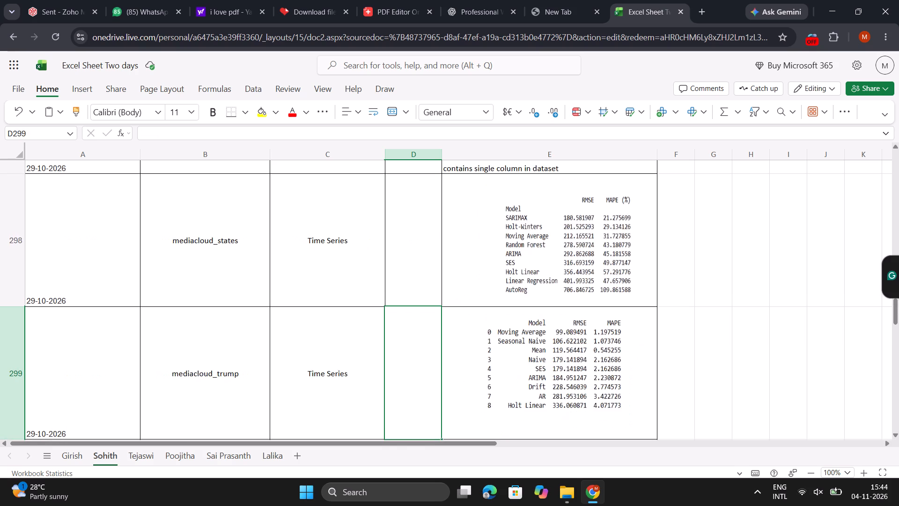
{"action": "key", "text": "Down"}
{"action": "key", "text": "Down"}
{"action": "key", "text": "Down"}
{"action": "key", "text": "Down"}
{"action": "key", "text": "Down"}
{"action": "key", "text": "Down"}
{"action": "key", "text": "Down"}
{"action": "key", "text": "Down"}
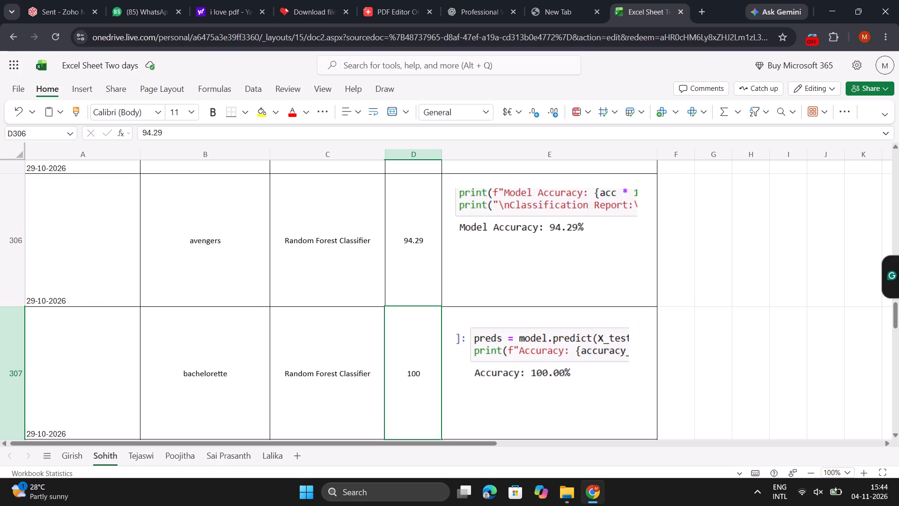
Compare the 29-10-2026 scores below bachelorette with their result screenshots, through candy_rankings down to trumpworld_polls.
{"action": "key", "text": "Down"}
{"action": "key", "text": "Down"}
{"action": "key", "text": "Down"}
{"action": "key", "text": "Down"}
{"action": "key", "text": "Down"}
{"action": "key", "text": "Down"}
{"action": "key", "text": "Down"}
{"action": "key", "text": "Down"}
{"action": "key", "text": "Down"}
{"action": "key", "text": "Down"}
{"action": "key", "text": "Down"}
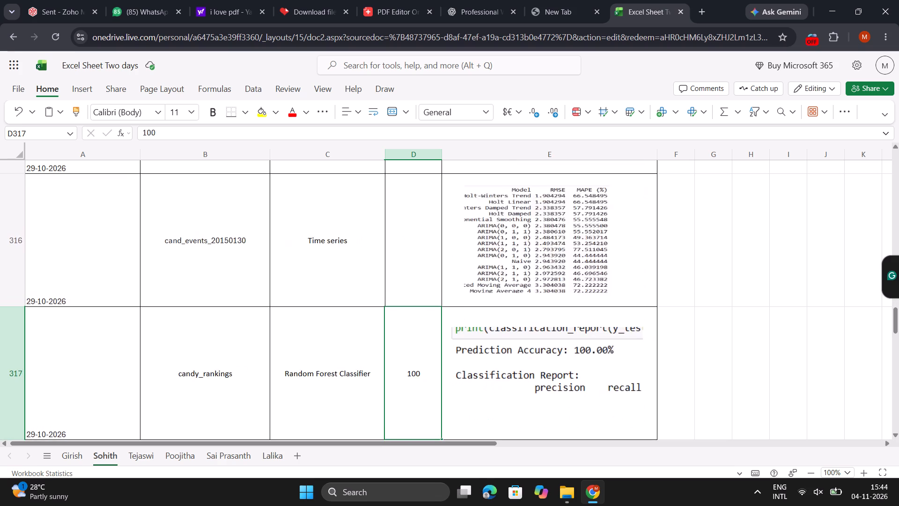
{"action": "key", "text": "Down"}
{"action": "key", "text": "Down"}
{"action": "key", "text": "Down"}
{"action": "key", "text": "Down"}
{"action": "key", "text": "Down"}
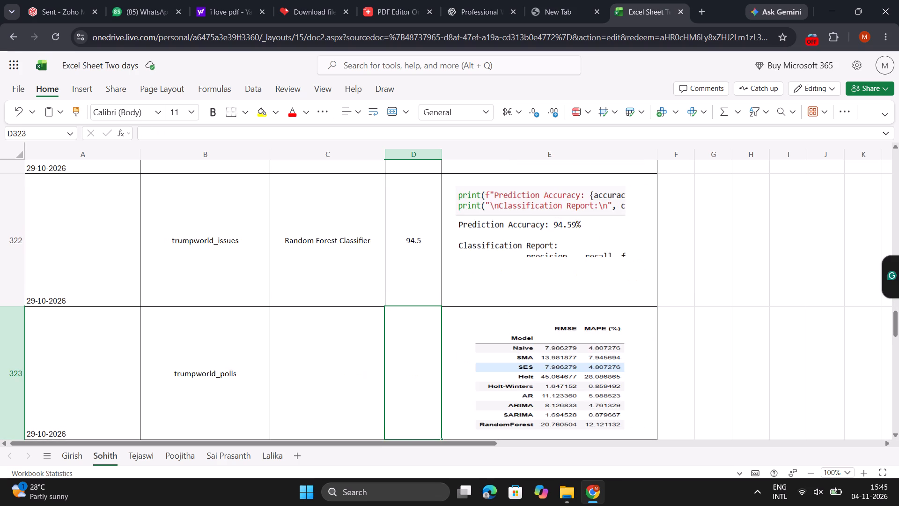
Check the last 29-10-2026 entries below trumpworld_polls against their result screenshots, down to the Abilene_tbl_df row.
{"action": "key", "text": "Down"}
{"action": "key", "text": "Down"}
{"action": "key", "text": "Down"}
{"action": "key", "text": "Down"}
{"action": "key", "text": "Down"}
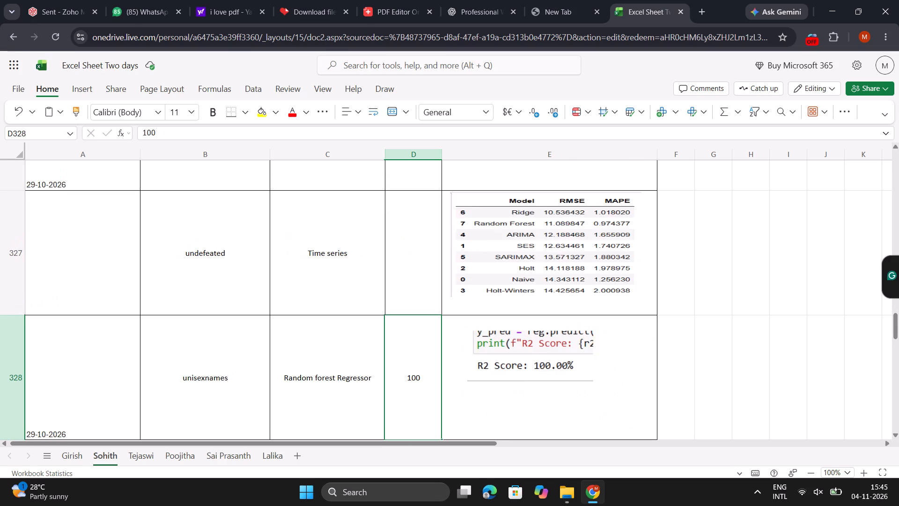
{"action": "key", "text": "Down"}
{"action": "key", "text": "Down"}
{"action": "key", "text": "Down"}
{"action": "key", "text": "Down"}
{"action": "key", "text": "Down"}
{"action": "key", "text": "Down"}
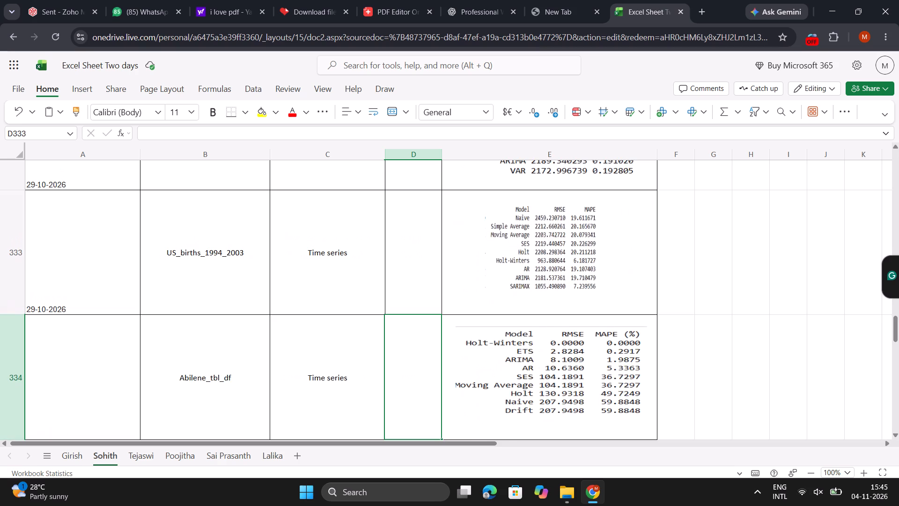
Review the undated rows below Abilene_tbl_df against their result screenshots, from adult_growth down to band_instruments2.
{"action": "key", "text": "Down"}
{"action": "key", "text": "Down"}
{"action": "key", "text": "Down"}
{"action": "key", "text": "Down"}
{"action": "key", "text": "Down"}
{"action": "key", "text": "Down"}
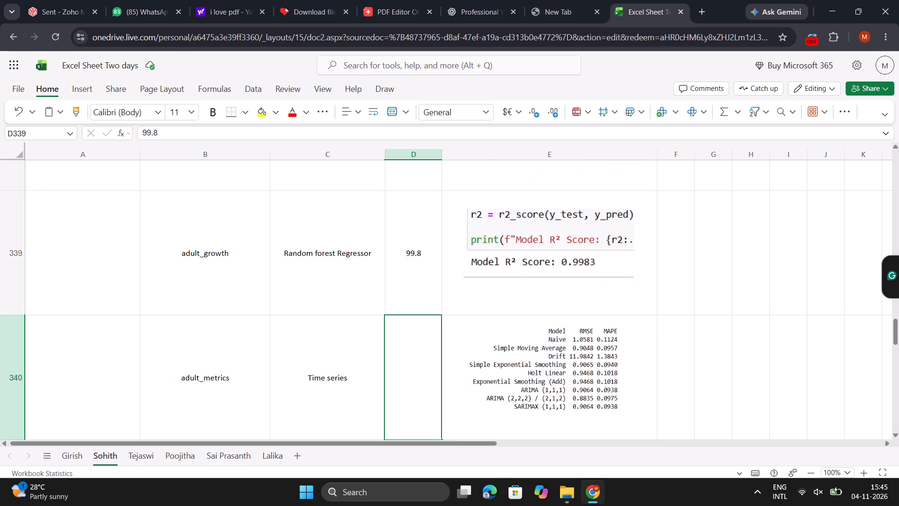
{"action": "key", "text": "Down"}
{"action": "key", "text": "Down"}
{"action": "key", "text": "Down"}
{"action": "key", "text": "Down"}
{"action": "key", "text": "Down"}
{"action": "key", "text": "Down"}
{"action": "key", "text": "Down"}
{"action": "key", "text": "Down"}
{"action": "key", "text": "Down"}
{"action": "key", "text": "Down"}
{"action": "key", "text": "Down"}
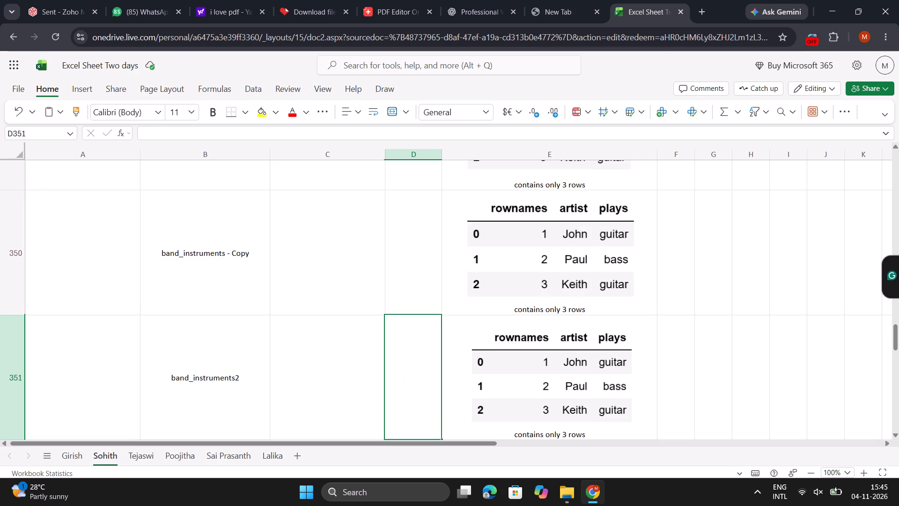
Compare the scores below band_instruments2 with their result screenshots, through apoeapoc and arnold1949 down to aus_mortality.
{"action": "key", "text": "Down"}
{"action": "key", "text": "Down"}
{"action": "key", "text": "Down"}
{"action": "key", "text": "Down"}
{"action": "key", "text": "Down"}
{"action": "key", "text": "Down"}
{"action": "key", "text": "Down"}
{"action": "key", "text": "Down"}
{"action": "key", "text": "Down"}
{"action": "key", "text": "Down"}
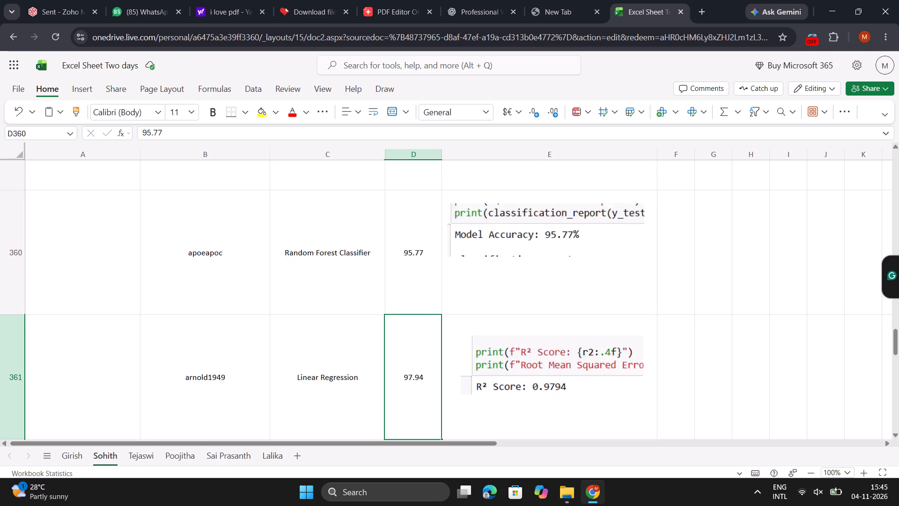
{"action": "key", "text": "Down"}
{"action": "key", "text": "Down"}
{"action": "key", "text": "Down"}
{"action": "key", "text": "Down"}
{"action": "key", "text": "Down"}
{"action": "key", "text": "Down"}
{"action": "key", "text": "Down"}
{"action": "key", "text": "Down"}
{"action": "key", "text": "Down"}
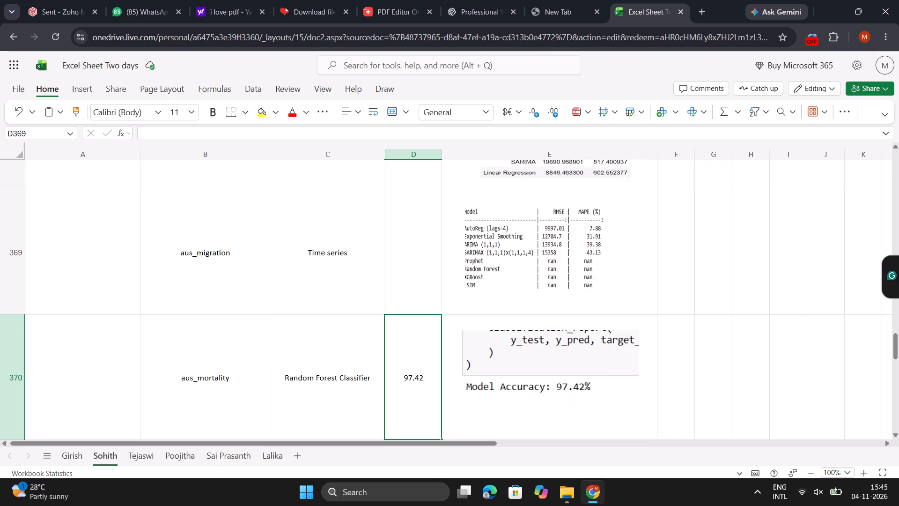
Check the scores below aus_mortality against their result screenshots, through balcells and book_banning down to Blackedu_tbl_df.
{"action": "key", "text": "Down"}
{"action": "key", "text": "Down"}
{"action": "key", "text": "Down"}
{"action": "key", "text": "Down"}
{"action": "key", "text": "Down"}
{"action": "key", "text": "Down"}
{"action": "key", "text": "Down"}
{"action": "key", "text": "Down"}
{"action": "key", "text": "Down"}
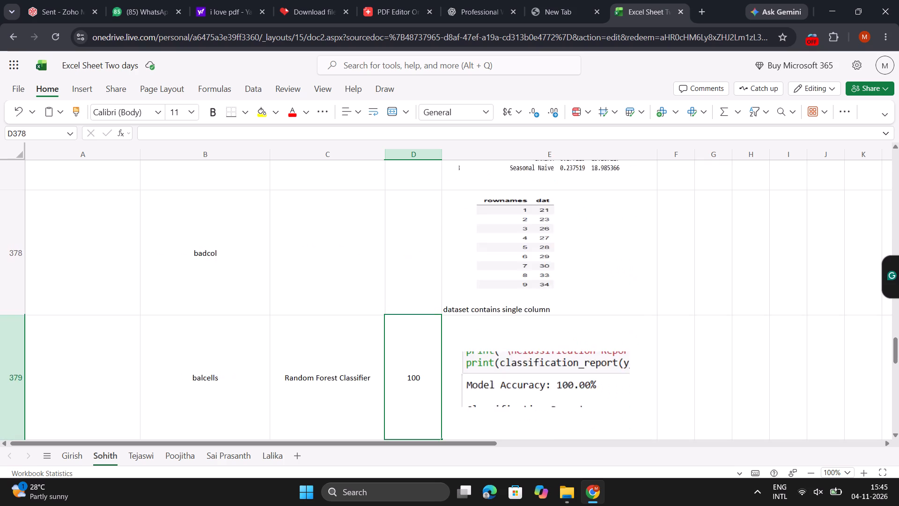
{"action": "key", "text": "Down"}
{"action": "key", "text": "Down"}
{"action": "key", "text": "Down"}
{"action": "key", "text": "Down"}
{"action": "key", "text": "Down"}
{"action": "key", "text": "Down"}
{"action": "key", "text": "Down"}
{"action": "key", "text": "Down"}
{"action": "key", "text": "Down"}
{"action": "key", "text": "Down"}
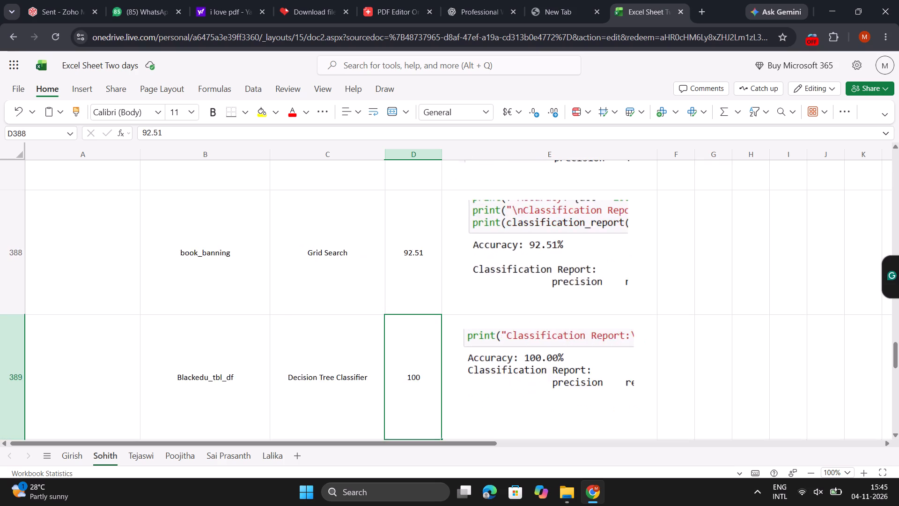
Check the scores below Blackedu_tbl_df against their result screenshots, through bruneau, camden_crimes_df and BMW to the 2/11/2026 aba_phenotype_data_df row.
{"action": "key", "text": "Down"}
{"action": "key", "text": "Down"}
{"action": "key", "text": "Down"}
{"action": "key", "text": "Down"}
{"action": "key", "text": "Down"}
{"action": "key", "text": "Down"}
{"action": "key", "text": "Down"}
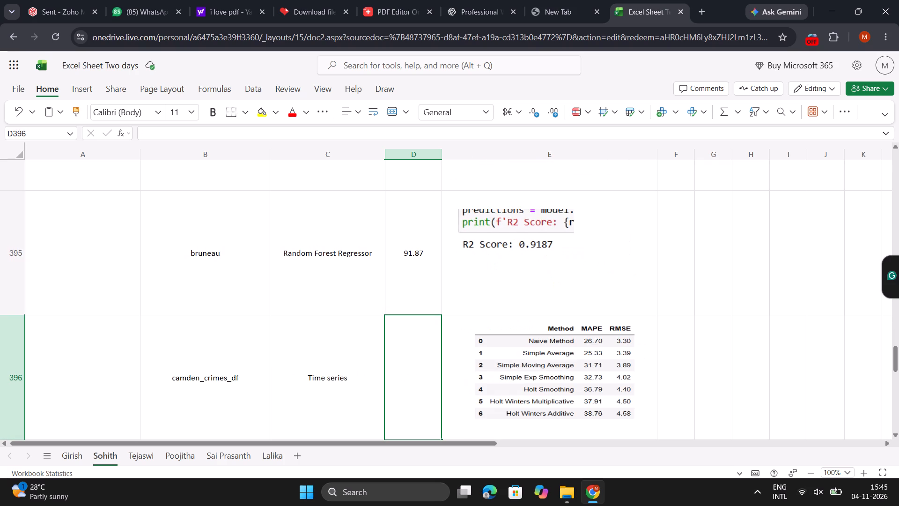
{"action": "key", "text": "Down"}
{"action": "key", "text": "Down"}
{"action": "key", "text": "Down"}
{"action": "key", "text": "Down"}
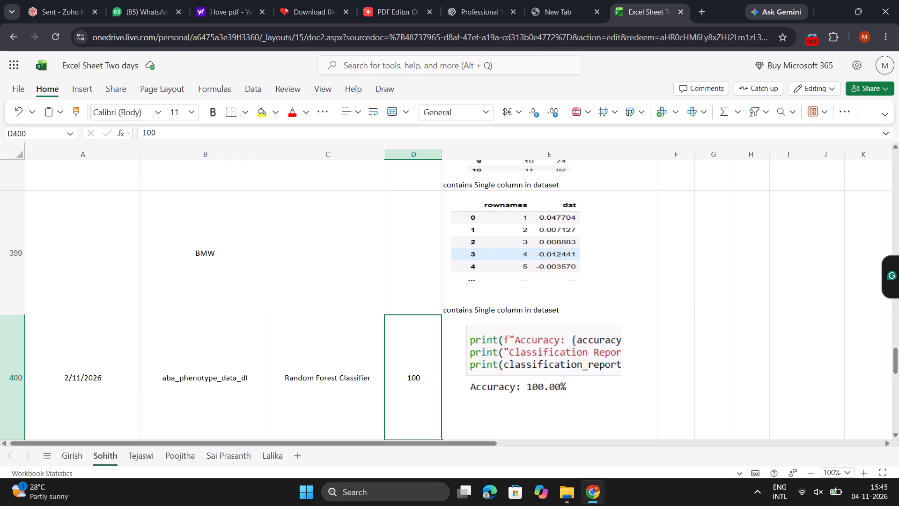
Review the 2/11/2026 entries below aba_phenotype_data_df against their result screenshots, through adae down to adbcva_ophtha.
{"action": "key", "text": "Down"}
{"action": "key", "text": "Down"}
{"action": "key", "text": "Down"}
{"action": "key", "text": "Down"}
{"action": "key", "text": "Down"}
{"action": "key", "text": "Down"}
{"action": "key", "text": "Down"}
{"action": "key", "text": "Down"}
{"action": "key", "text": "Down"}
{"action": "key", "text": "Down"}
{"action": "key", "text": "Down"}
{"action": "key", "text": "Down"}
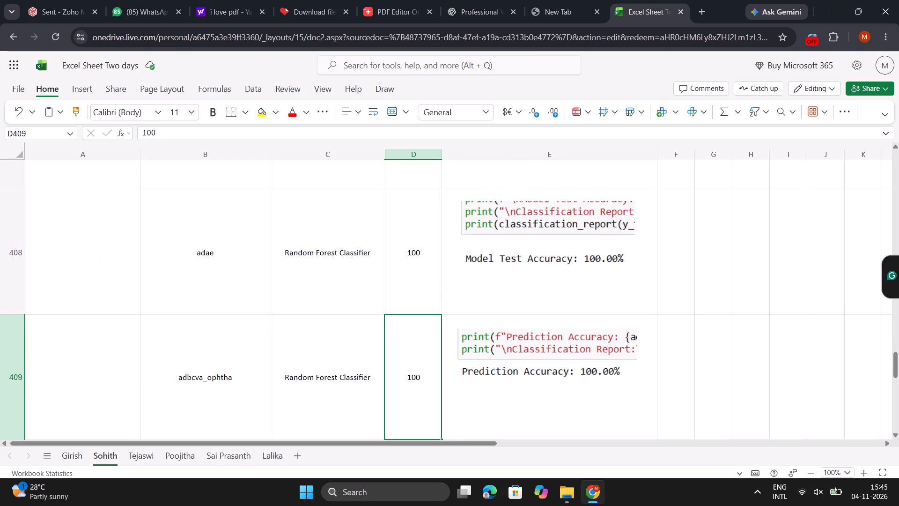
Compare the scores below adbcva_ophtha with their result screenshots, through adlb down to adlbhy.
{"action": "key", "text": "Down"}
{"action": "key", "text": "Down"}
{"action": "key", "text": "Down"}
{"action": "key", "text": "Down"}
{"action": "key", "text": "Down"}
{"action": "key", "text": "Down"}
{"action": "key", "text": "Down"}
{"action": "key", "text": "Down"}
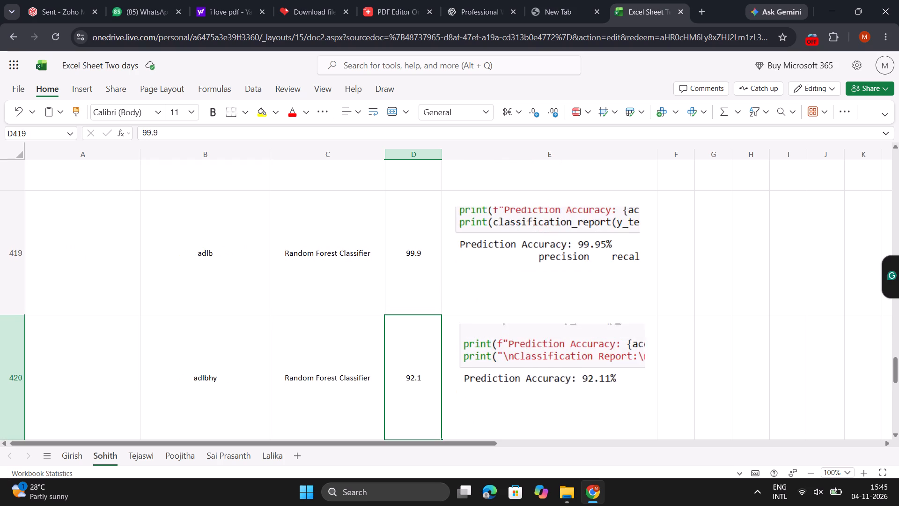
Check the scores below adlbhy against their result screenshots, through adrs_onco down to adsl.
{"action": "key", "text": "Down"}
{"action": "key", "text": "Down"}
{"action": "key", "text": "Down"}
{"action": "key", "text": "Down"}
{"action": "key", "text": "Down"}
{"action": "key", "text": "Down"}
{"action": "key", "text": "Down"}
{"action": "key", "text": "Down"}
{"action": "key", "text": "Down"}
{"action": "key", "text": "Down"}
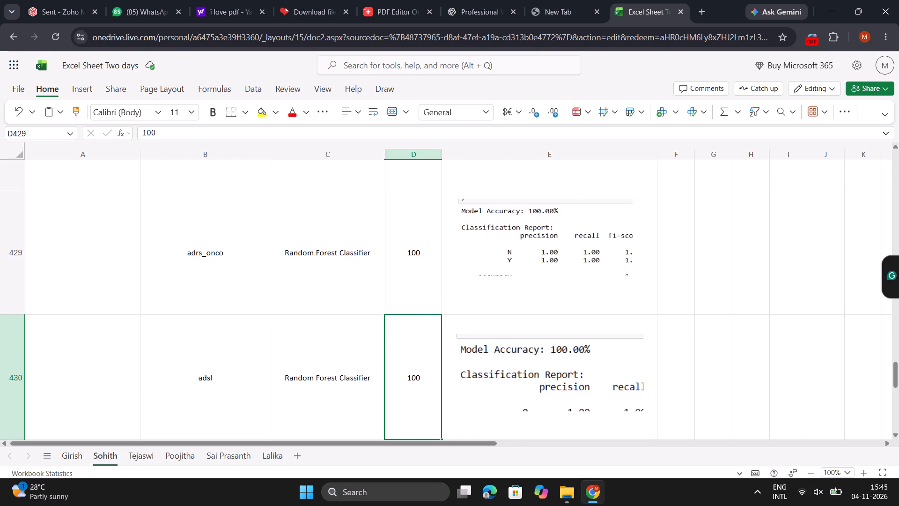
Review the rows from adsl_vaccine and adtpet_neuro through AD_biomarkers_tbl_df down to advs_metabolic against their result screenshots.
{"action": "key", "text": "Down"}
{"action": "key", "text": "Down"}
{"action": "key", "text": "Down"}
{"action": "key", "text": "Down"}
{"action": "key", "text": "Up"}
{"action": "key", "text": "Up"}
{"action": "key", "text": "Up"}
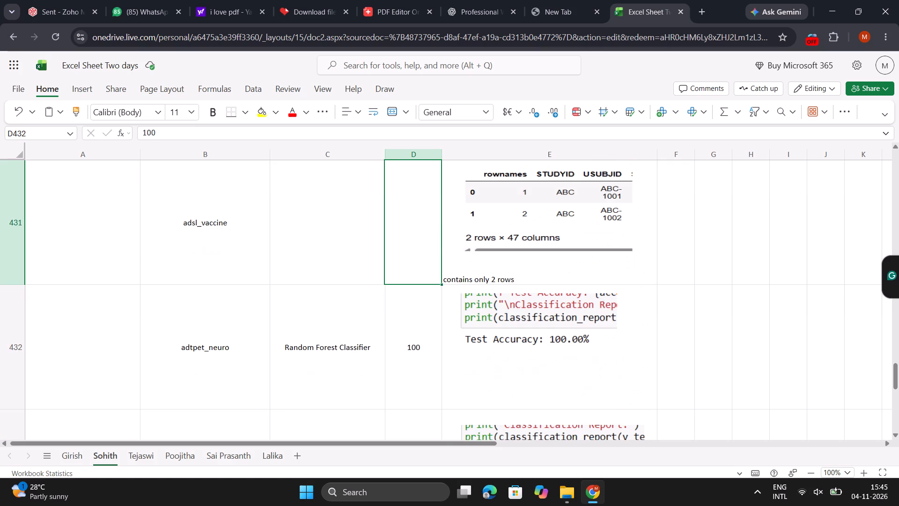
{"action": "key", "text": "Down"}
{"action": "key", "text": "Down"}
{"action": "key", "text": "Down"}
{"action": "key", "text": "Down"}
{"action": "key", "text": "Down"}
{"action": "key", "text": "Down"}
{"action": "key", "text": "Down"}
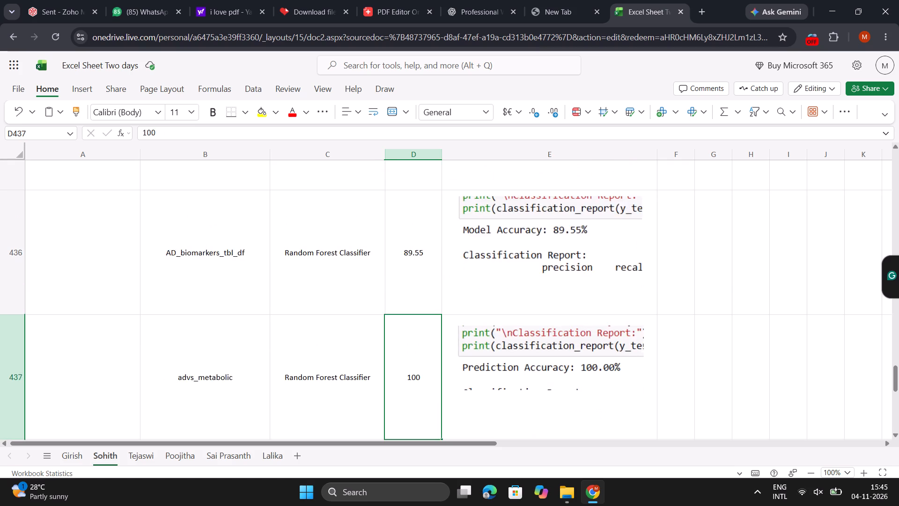
Compare the entries below advs_metabolic with their result screenshots, through the Alcohol time series down to Alfalfa.
{"action": "key", "text": "Down"}
{"action": "key", "text": "Down"}
{"action": "key", "text": "Down"}
{"action": "key", "text": "Down"}
{"action": "key", "text": "Down"}
{"action": "key", "text": "Down"}
{"action": "key", "text": "Down"}
{"action": "key", "text": "Down"}
{"action": "key", "text": "Down"}
{"action": "key", "text": "Down"}
{"action": "key", "text": "Down"}
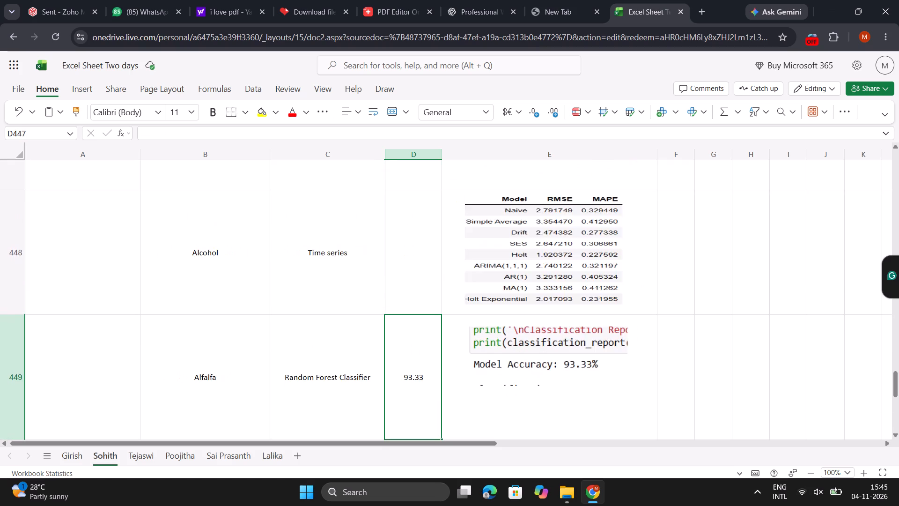
Check the entries below Alfalfa against their result screenshots, through arthritis down to the artificialcarbontax time series.
{"action": "key", "text": "Down"}
{"action": "key", "text": "Down"}
{"action": "key", "text": "Down"}
{"action": "key", "text": "Down"}
{"action": "key", "text": "Down"}
{"action": "key", "text": "Down"}
{"action": "key", "text": "Down"}
{"action": "key", "text": "Down"}
{"action": "key", "text": "Down"}
{"action": "key", "text": "Down"}
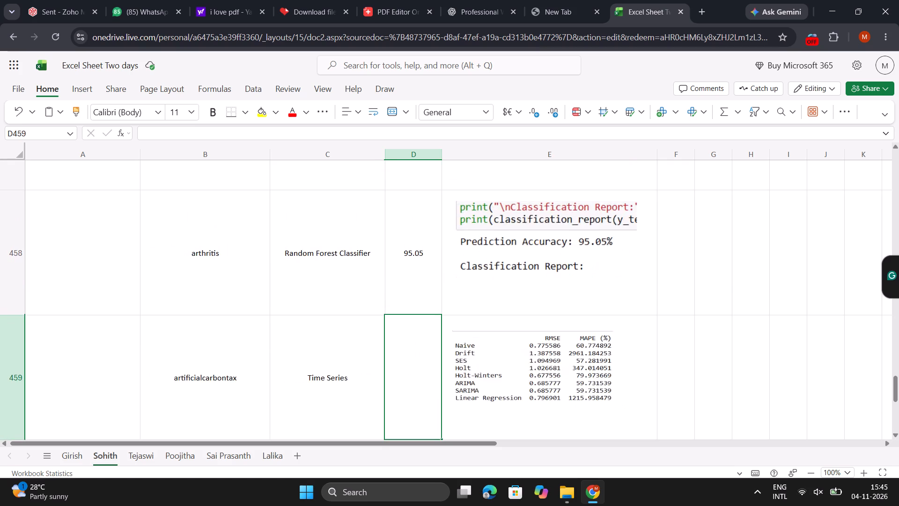
Review the entries below artificialcarbontax against their result screenshots, through aus_migration down to aus_Mortality.
{"action": "key", "text": "Down"}
{"action": "key", "text": "Down"}
{"action": "key", "text": "Down"}
{"action": "key", "text": "Down"}
{"action": "key", "text": "Down"}
{"action": "key", "text": "Down"}
{"action": "key", "text": "Down"}
{"action": "key", "text": "Down"}
{"action": "key", "text": "Down"}
{"action": "key", "text": "Down"}
{"action": "key", "text": "Down"}
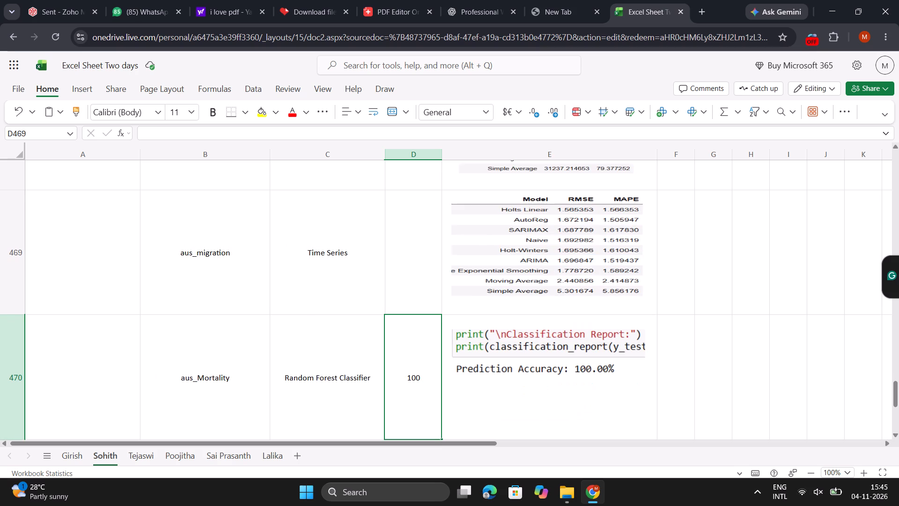
Compare the entries below aus_Mortality with their result screenshots, through aus_vehicle_sales, bfi and Australia Elections down to Bank_calls.
{"action": "key", "text": "Down"}
{"action": "key", "text": "Down"}
{"action": "key", "text": "Down"}
{"action": "key", "text": "Down"}
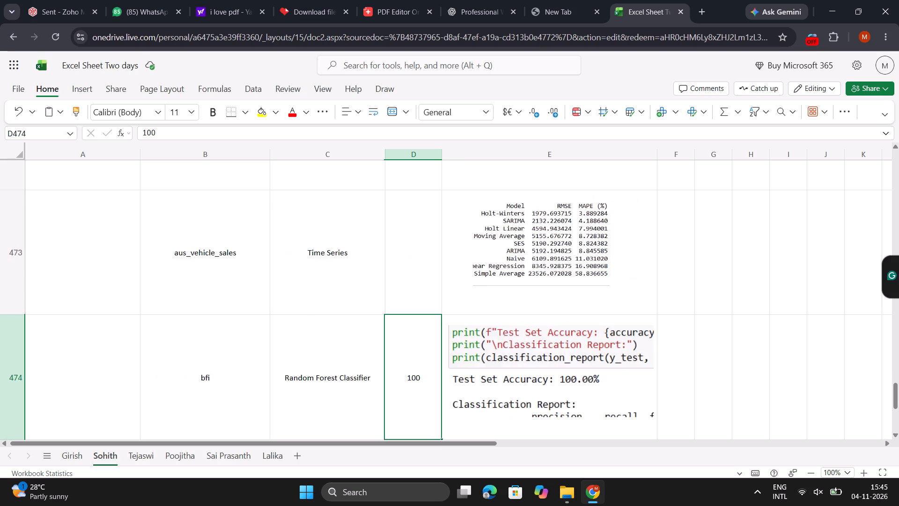
{"action": "key", "text": "Down"}
{"action": "key", "text": "Down"}
{"action": "key", "text": "Down"}
{"action": "key", "text": "Down"}
{"action": "key", "text": "Down"}
{"action": "key", "text": "Down"}
{"action": "key", "text": "Down"}
{"action": "key", "text": "Down"}
{"action": "key", "text": "Down"}
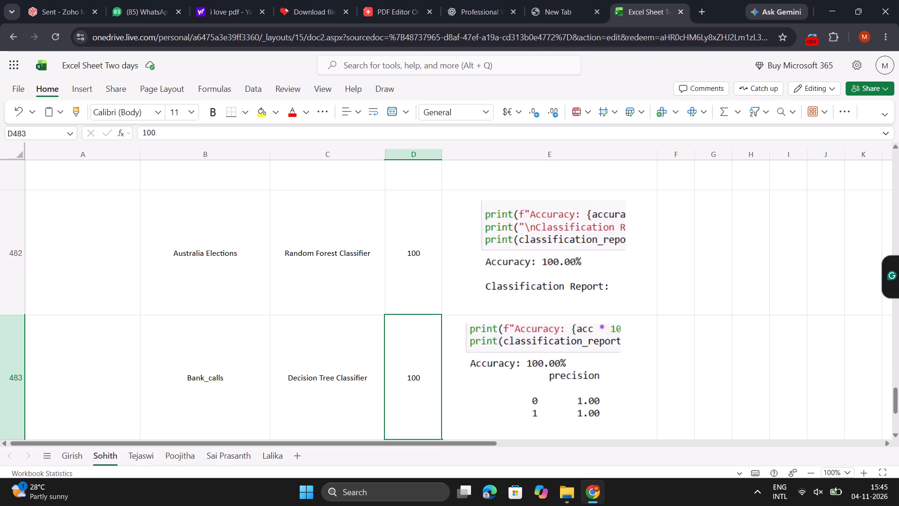
Check the remaining scores below Bank_calls against their result screenshots, through bdf(2), Baseball and Bechtoldt(2) to the final Beanie row.
{"action": "key", "text": "Down"}
{"action": "key", "text": "Down"}
{"action": "key", "text": "Down"}
{"action": "key", "text": "Down"}
{"action": "key", "text": "Down"}
{"action": "key", "text": "Down"}
{"action": "key", "text": "Down"}
{"action": "key", "text": "Down"}
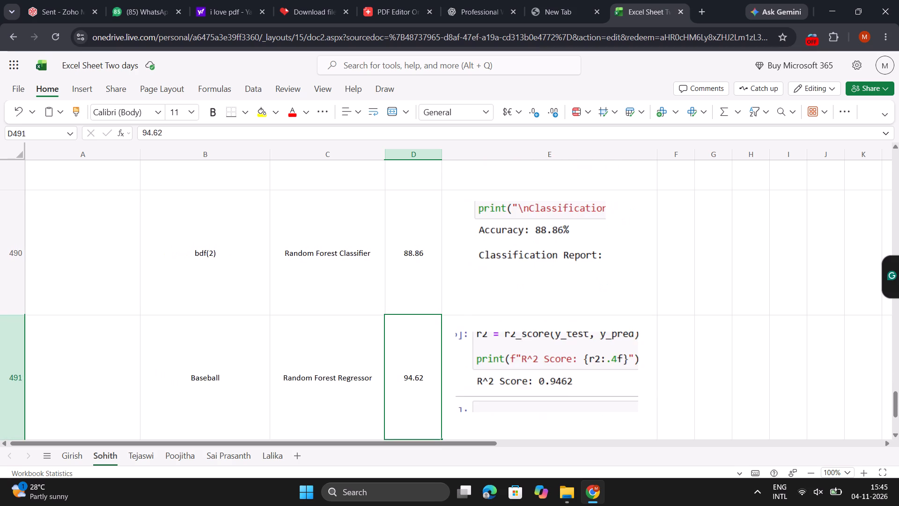
{"action": "key", "text": "Down"}
{"action": "key", "text": "Down"}
{"action": "key", "text": "Down"}
{"action": "key", "text": "Down"}
{"action": "key", "text": "Down"}
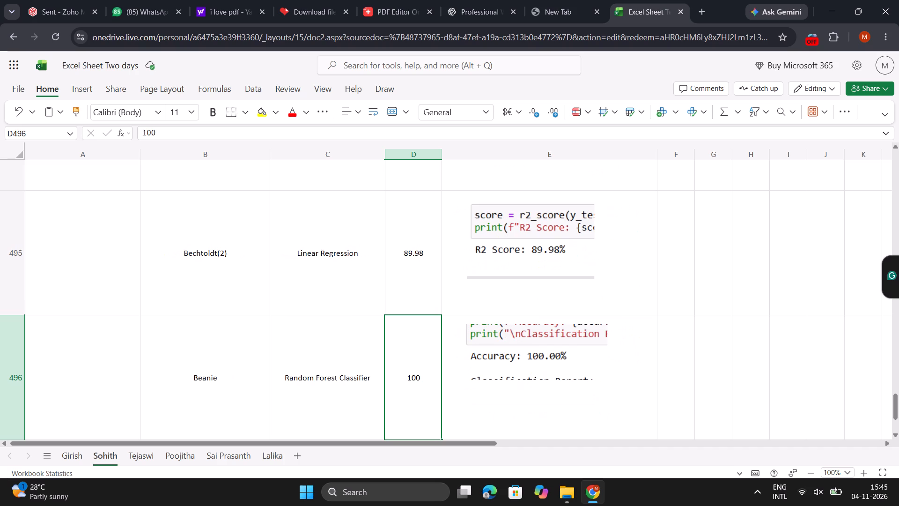
{"action": "scroll", "coordinate": [463, 311], "scroll_direction": "down", "scroll_amount": 3}
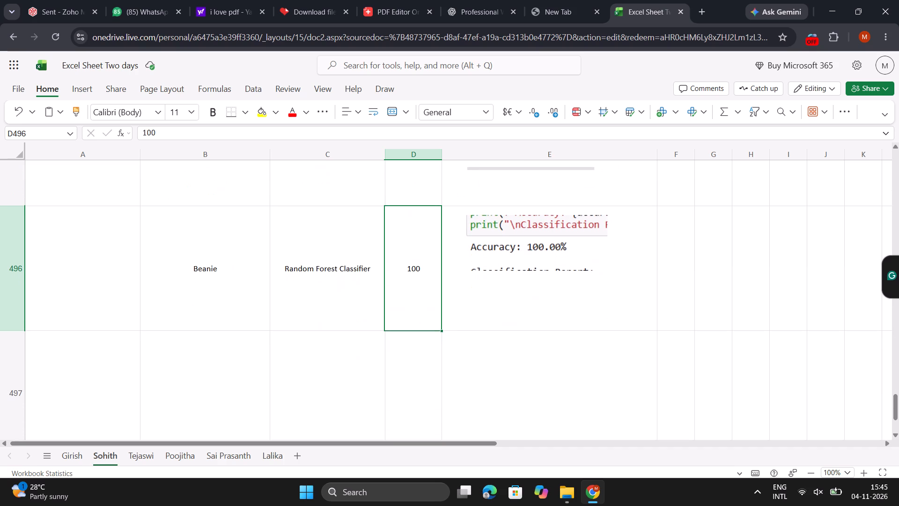
Save the workbook.
{"action": "key", "text": "ctrl+s"}
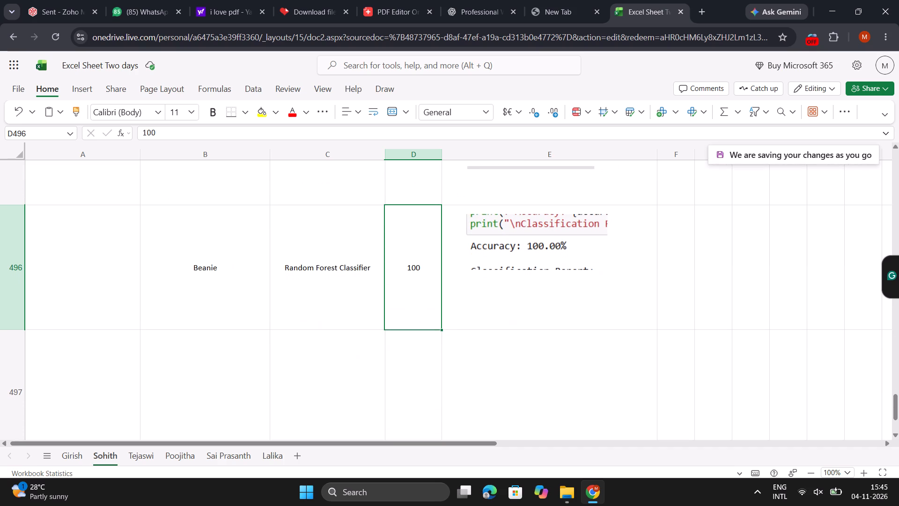